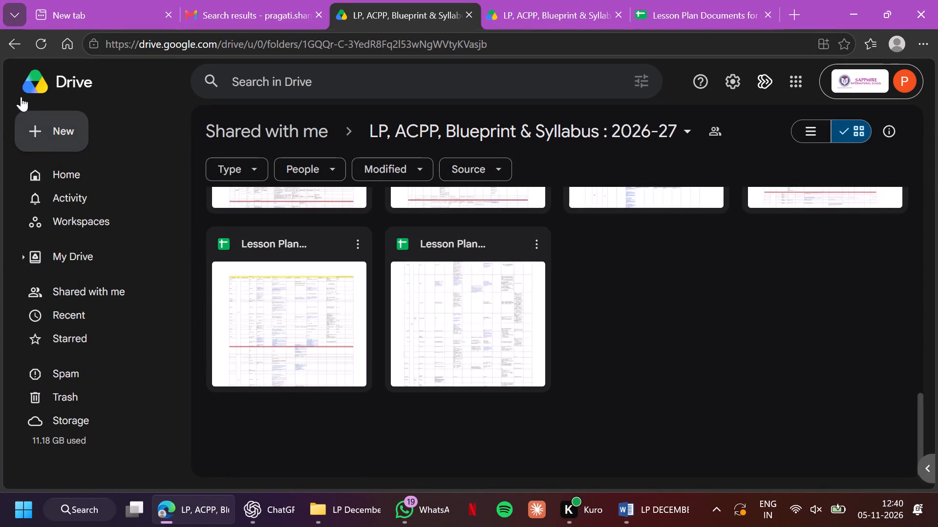
Look through the subject folders in the SECONDARY WING - LP 2026 shared folder and return to Drive home.
{"action": "left_click", "coordinate": [52, 131]}
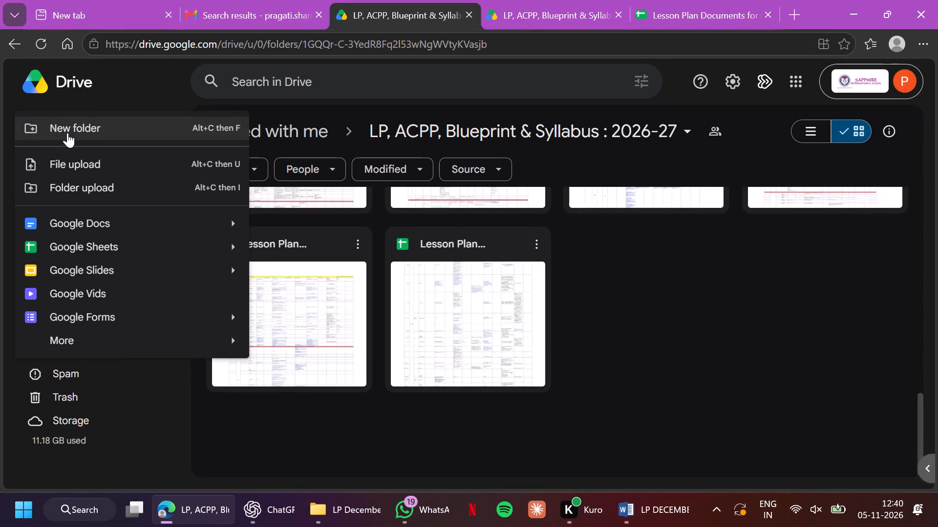
{"action": "left_click", "coordinate": [14, 45]}
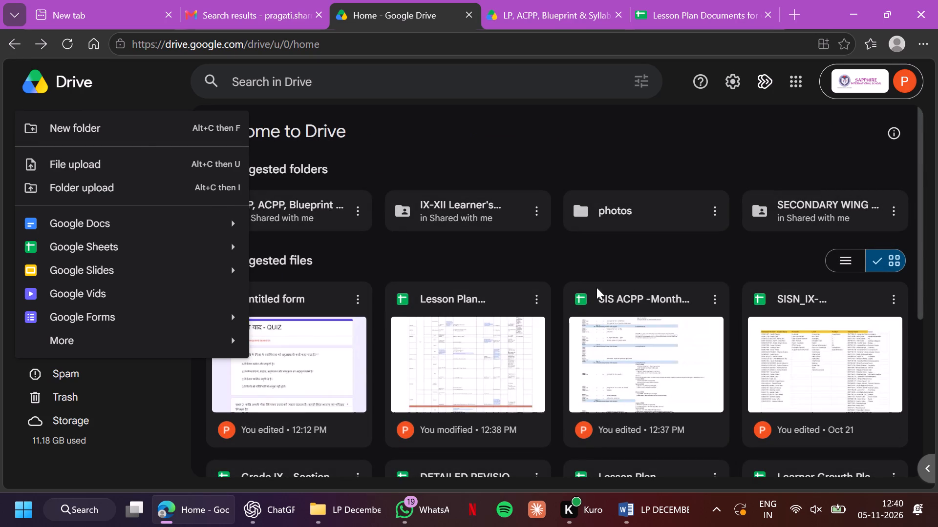
{"action": "left_click", "coordinate": [871, 212]}
{"action": "double_click", "coordinate": [871, 212]}
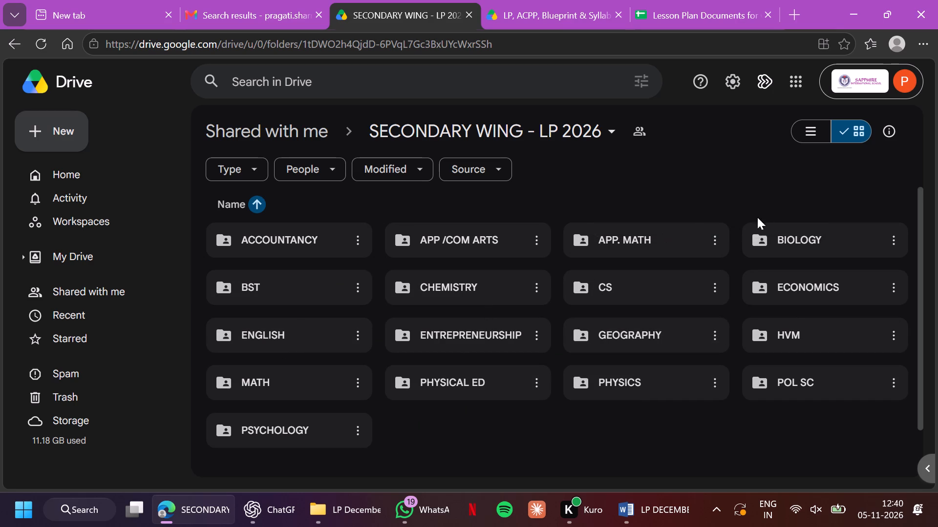
{"action": "scroll", "coordinate": [589, 402], "scroll_direction": "left", "scroll_amount": 1}
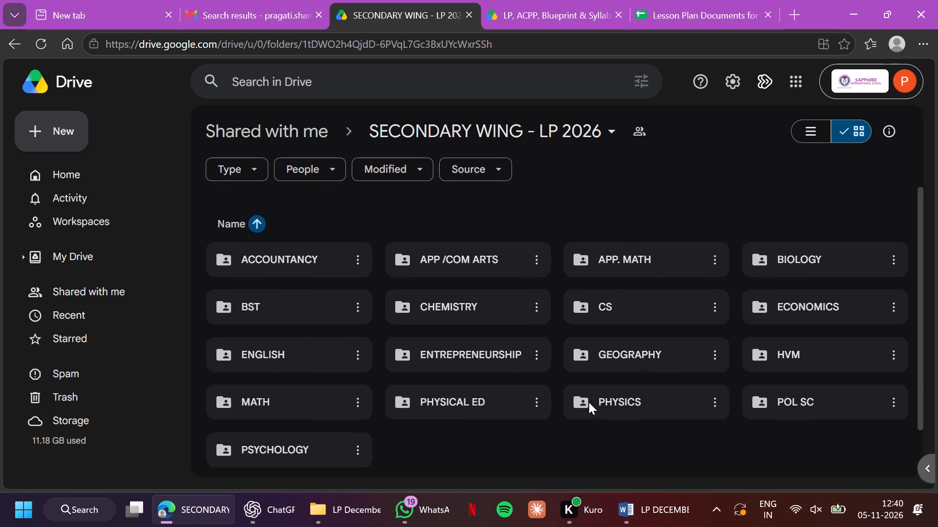
{"action": "scroll", "coordinate": [589, 402], "scroll_direction": "left", "scroll_amount": 1}
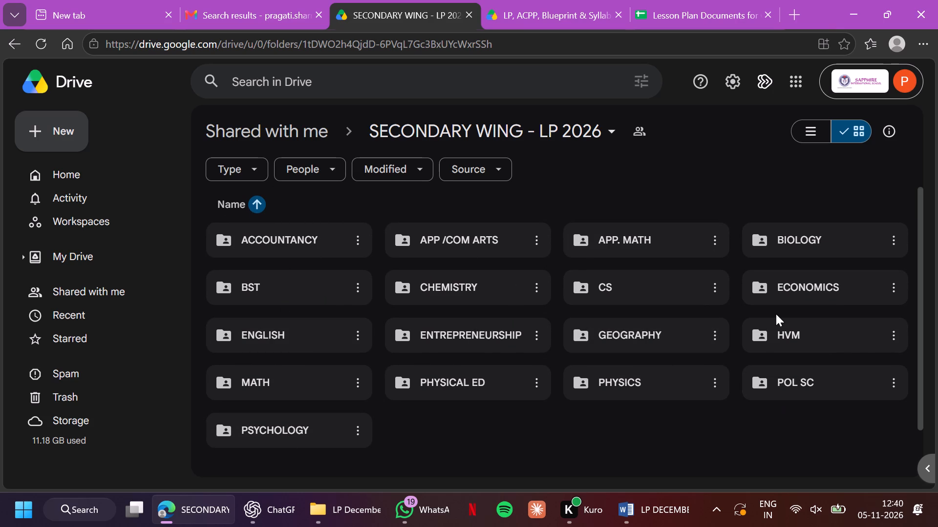
{"action": "scroll", "coordinate": [375, 283], "scroll_direction": "up", "scroll_amount": 1}
{"action": "left_click", "coordinate": [10, 46]}
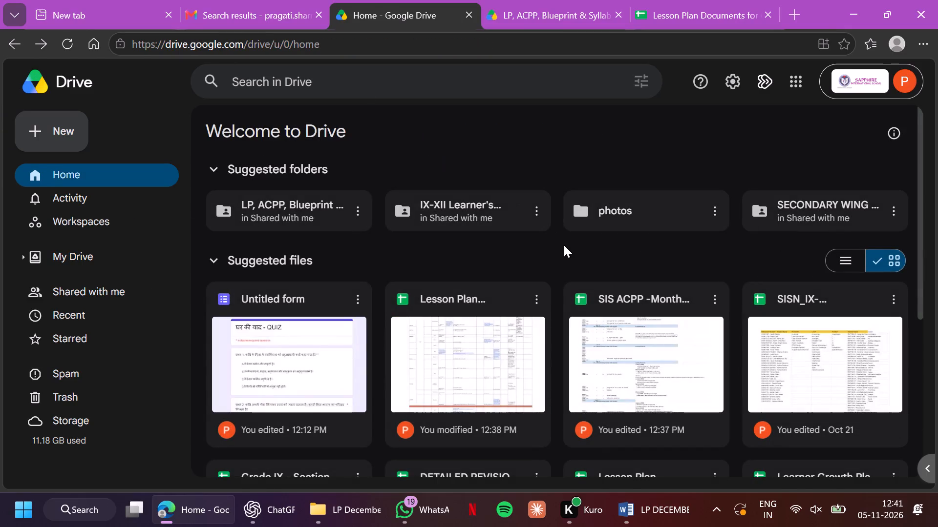
Look through the suggested files on the Drive home page.
{"action": "scroll", "coordinate": [564, 245], "scroll_direction": "left", "scroll_amount": 2}
{"action": "scroll", "coordinate": [772, 346], "scroll_direction": "down", "scroll_amount": 1}
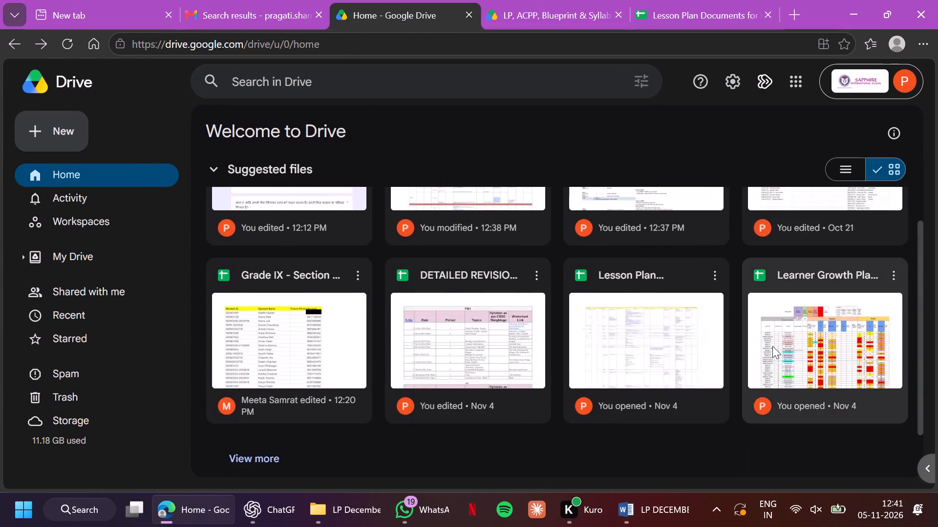
{"action": "scroll", "coordinate": [772, 346], "scroll_direction": "down", "scroll_amount": 2}
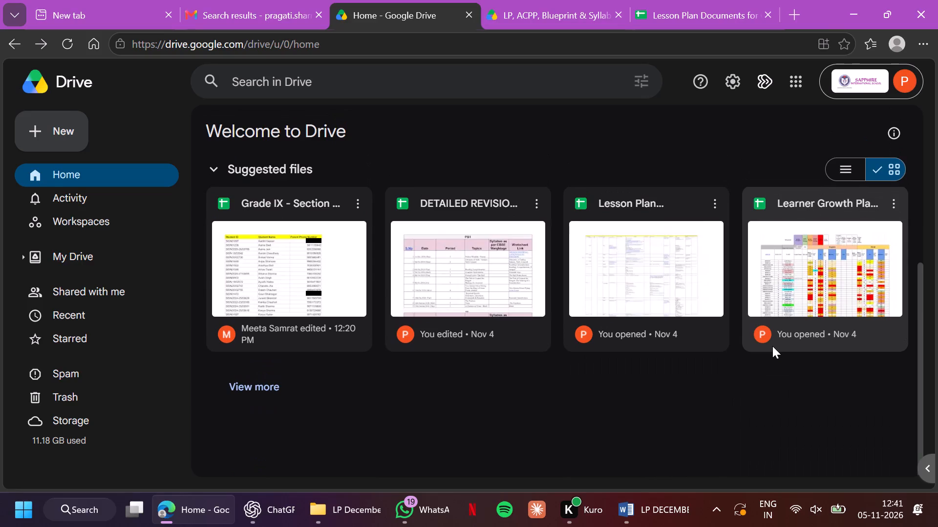
{"action": "scroll", "coordinate": [772, 346], "scroll_direction": "up", "scroll_amount": 2}
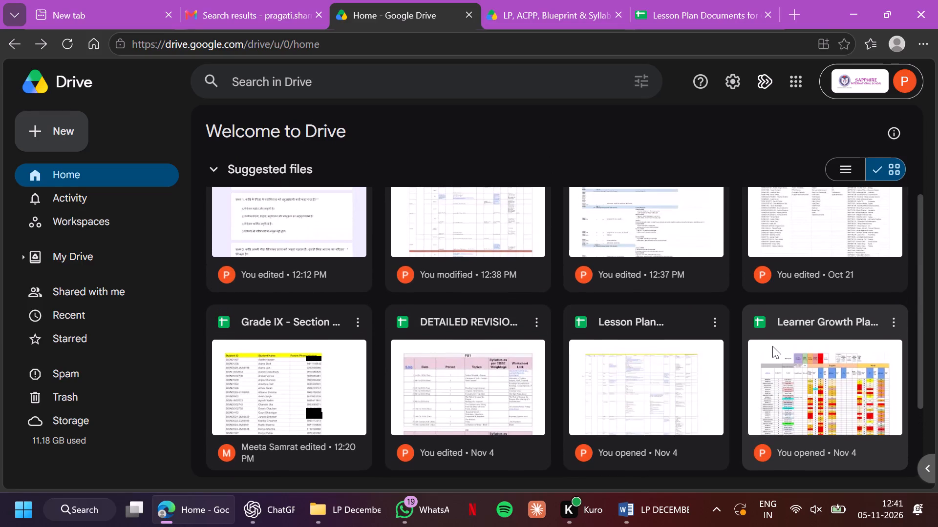
{"action": "scroll", "coordinate": [772, 346], "scroll_direction": "up", "scroll_amount": 2}
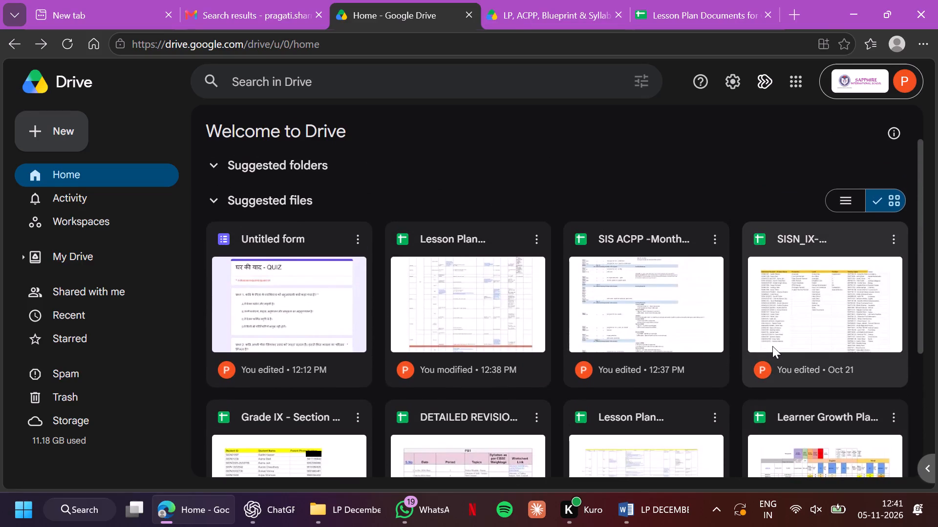
{"action": "scroll", "coordinate": [361, 335], "scroll_direction": "up", "scroll_amount": 6}
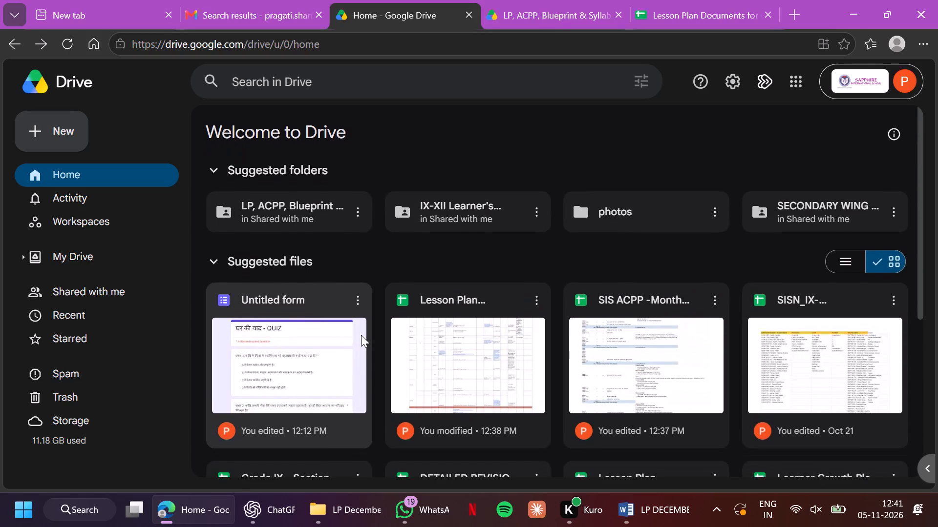
Check the LP, ACPP, Blueprint & Syllabus : 2026-27 shared folder and the IX-XII Learner's folder.
{"action": "left_click", "coordinate": [302, 213]}
{"action": "double_click", "coordinate": [302, 213]}
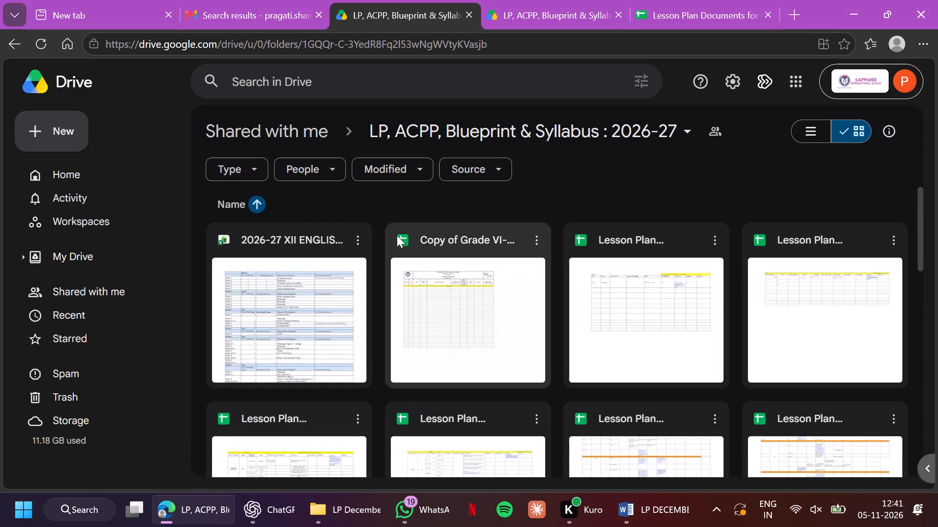
{"action": "scroll", "coordinate": [364, 237], "scroll_direction": "up", "scroll_amount": 3}
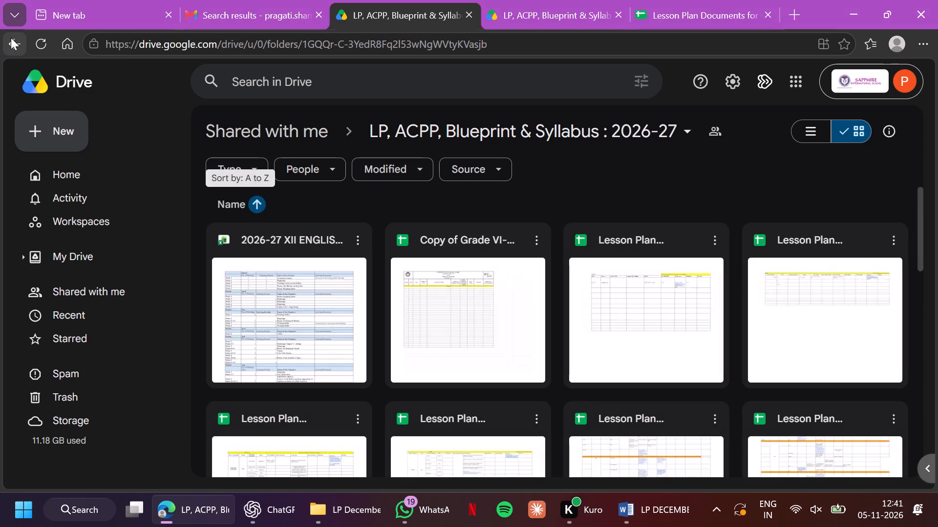
{"action": "left_click", "coordinate": [14, 44]}
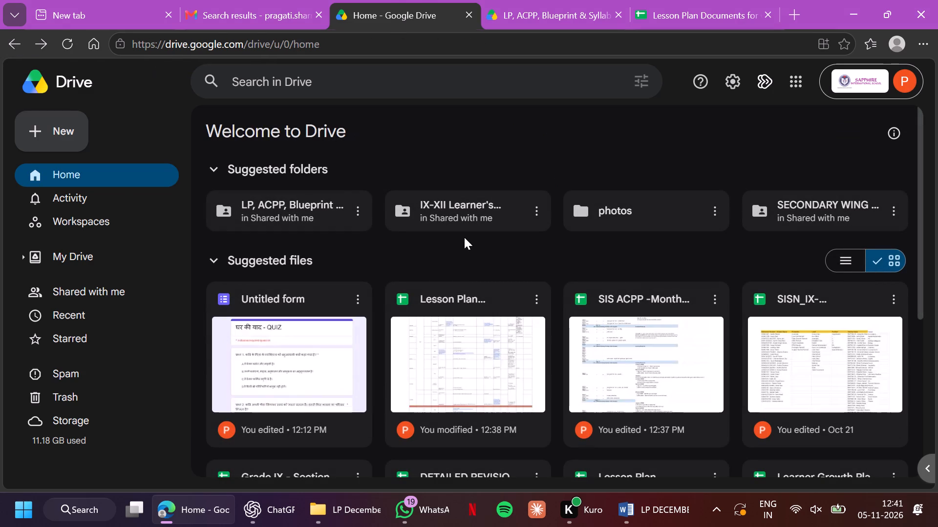
{"action": "left_click", "coordinate": [469, 223]}
{"action": "double_click", "coordinate": [469, 223]}
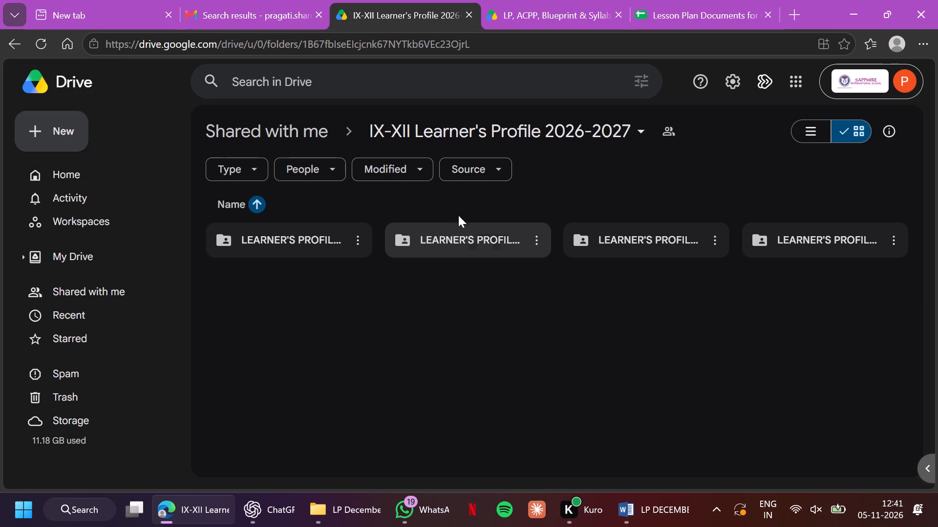
Look through the images in the photos folder of My Drive, and close that Drive page.
{"action": "left_click", "coordinate": [19, 44]}
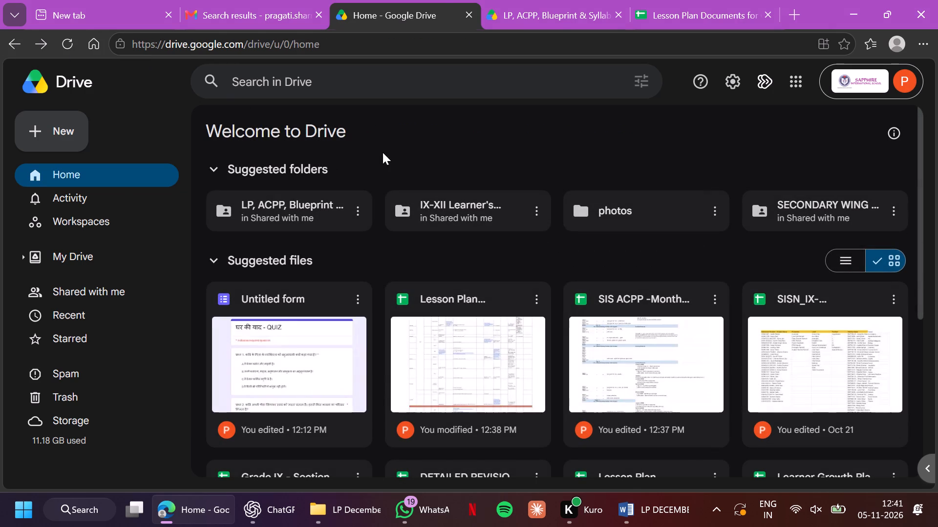
{"action": "left_click", "coordinate": [682, 225]}
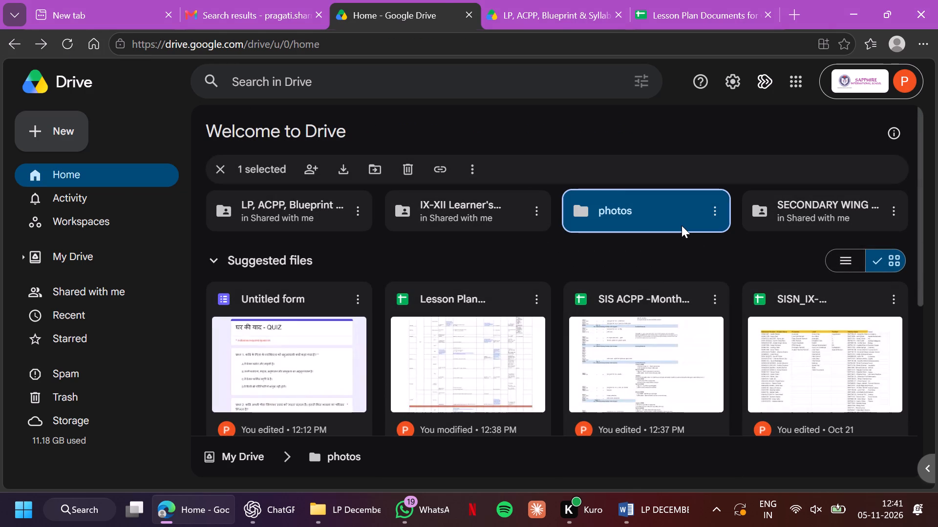
{"action": "double_click", "coordinate": [682, 225]}
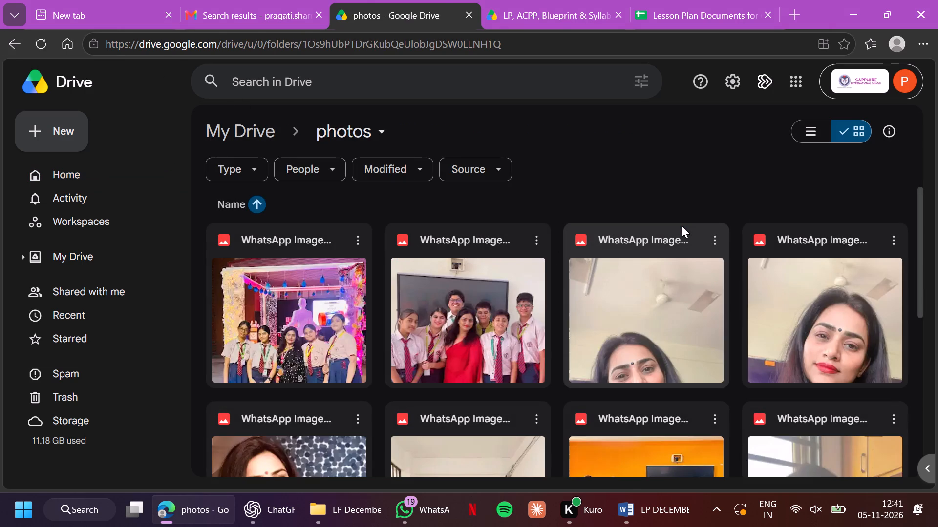
{"action": "scroll", "coordinate": [510, 293], "scroll_direction": "down", "scroll_amount": 1}
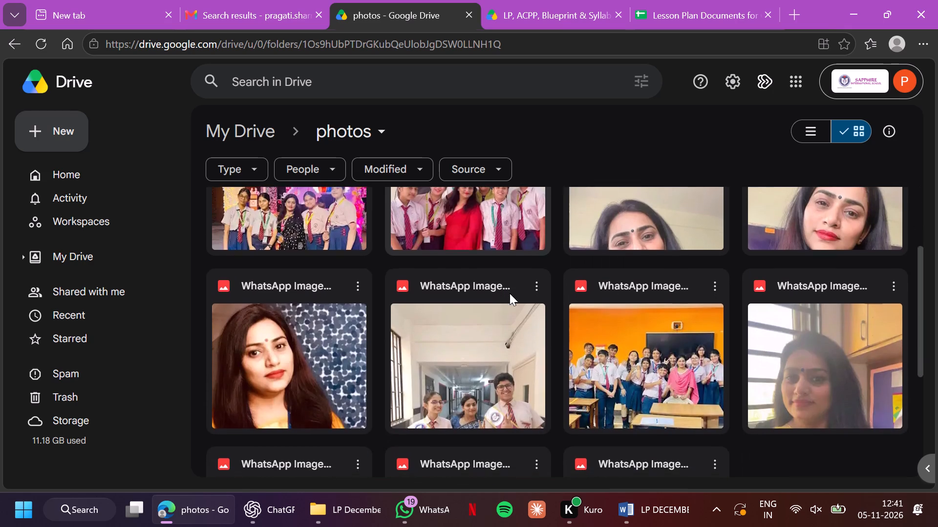
{"action": "scroll", "coordinate": [510, 293], "scroll_direction": "down", "scroll_amount": 1}
{"action": "scroll", "coordinate": [510, 293], "scroll_direction": "left", "scroll_amount": 2}
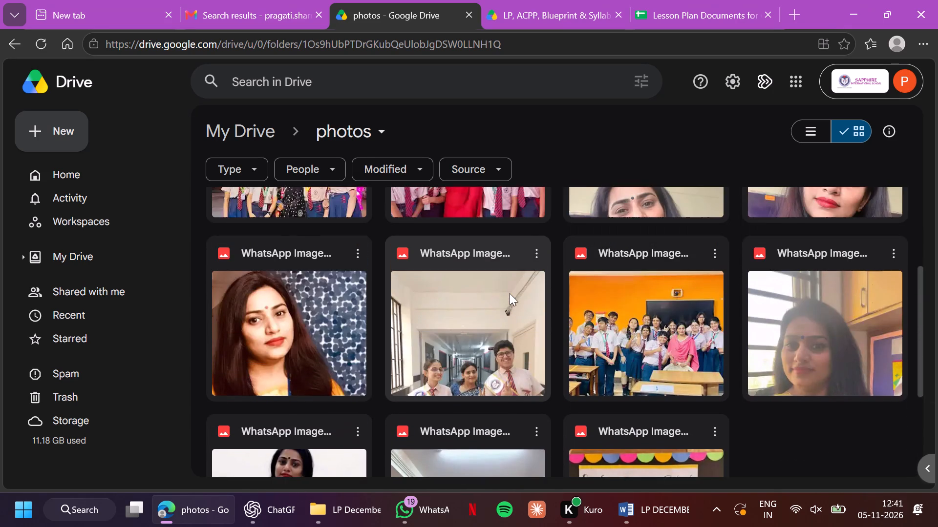
{"action": "scroll", "coordinate": [510, 293], "scroll_direction": "left", "scroll_amount": 1}
{"action": "scroll", "coordinate": [510, 293], "scroll_direction": "up", "scroll_amount": 2}
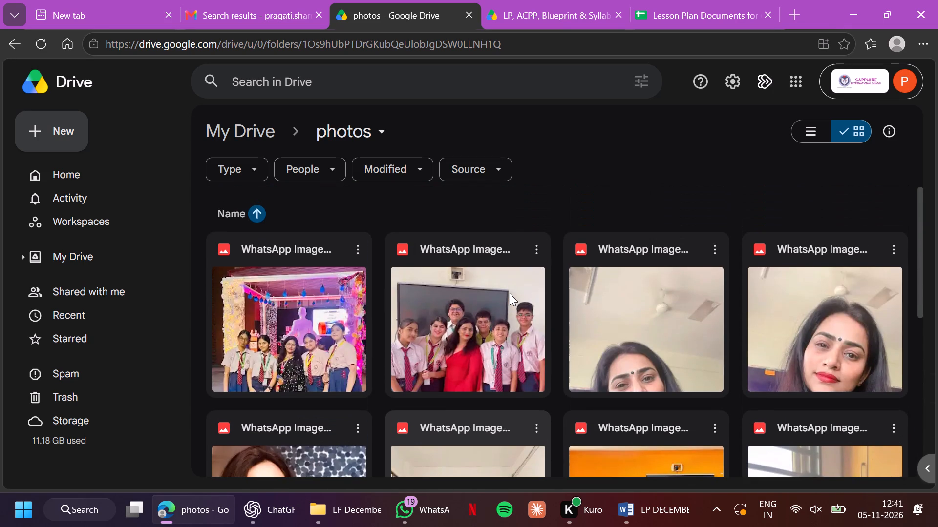
{"action": "scroll", "coordinate": [510, 293], "scroll_direction": "up", "scroll_amount": 1}
{"action": "scroll", "coordinate": [510, 293], "scroll_direction": "down", "scroll_amount": 1}
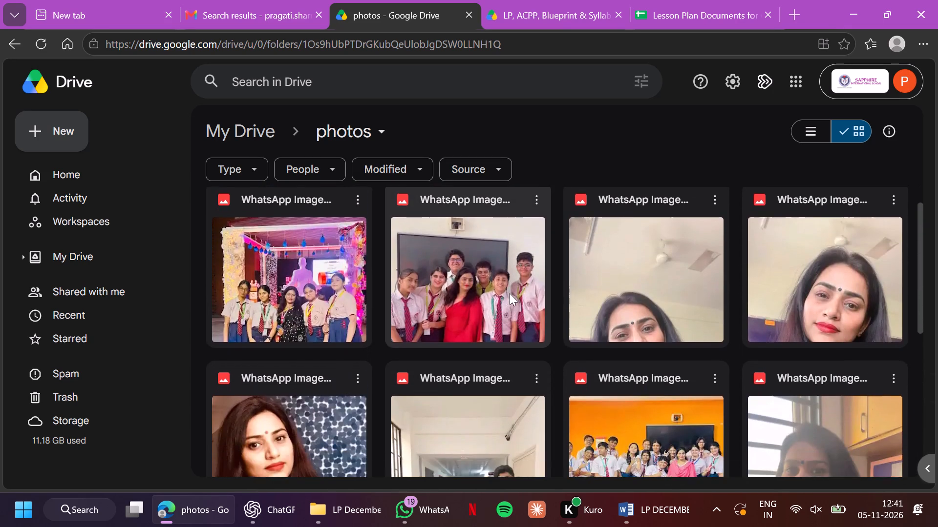
{"action": "scroll", "coordinate": [510, 293], "scroll_direction": "down", "scroll_amount": 1}
{"action": "scroll", "coordinate": [510, 293], "scroll_direction": "up", "scroll_amount": 1}
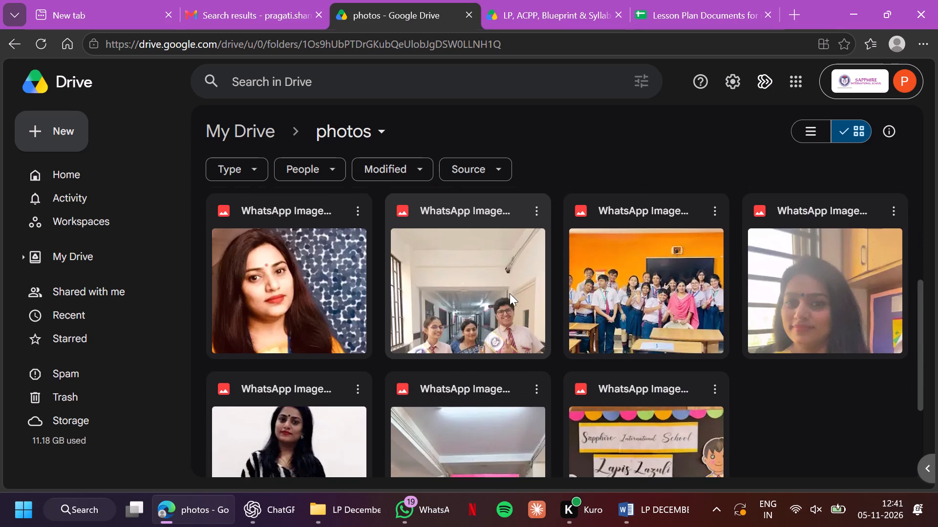
{"action": "scroll", "coordinate": [510, 293], "scroll_direction": "up", "scroll_amount": 2}
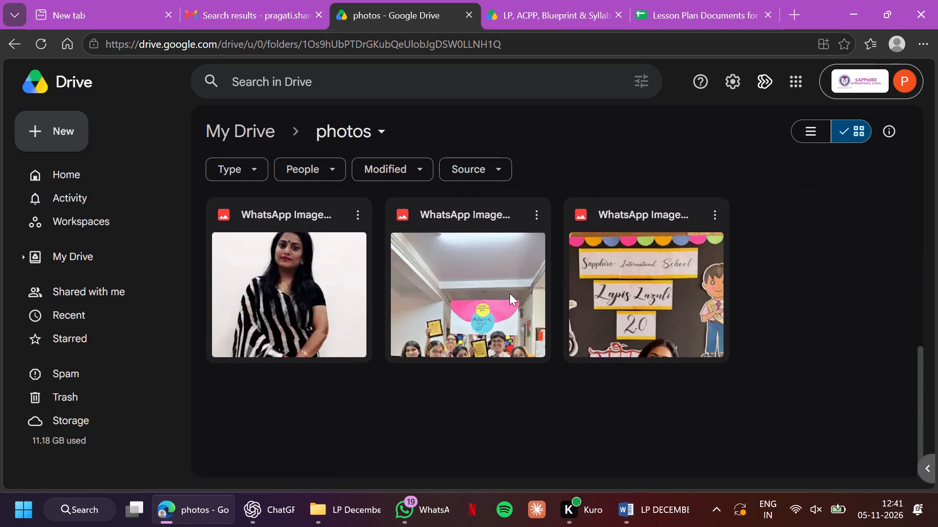
{"action": "scroll", "coordinate": [510, 293], "scroll_direction": "up", "scroll_amount": 3}
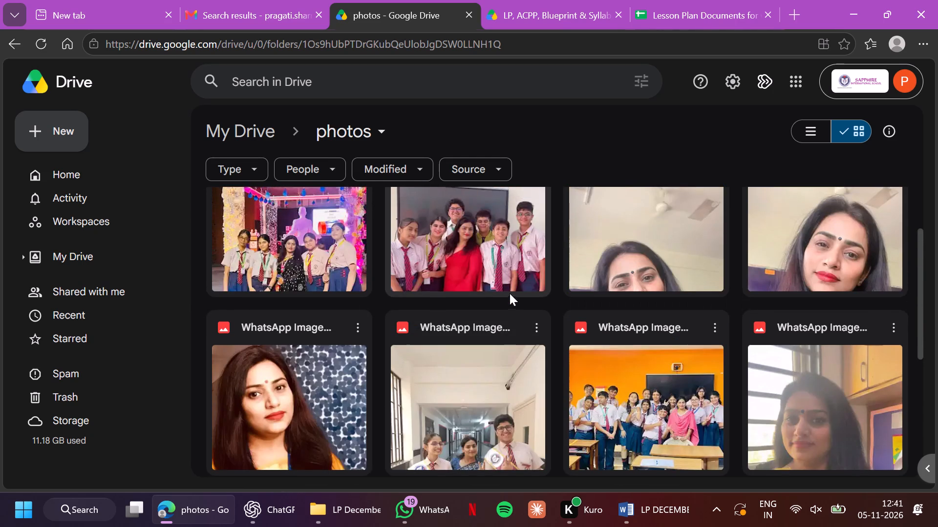
{"action": "scroll", "coordinate": [510, 293], "scroll_direction": "up", "scroll_amount": 3}
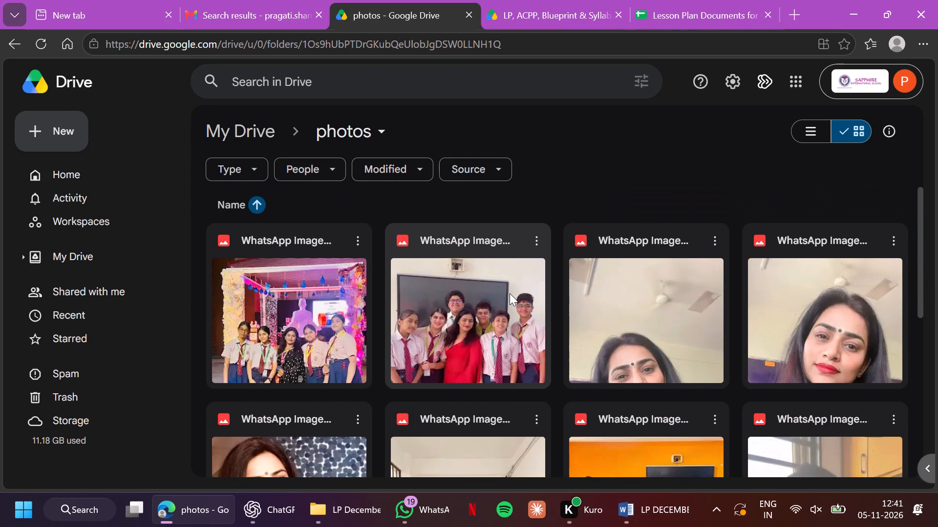
{"action": "scroll", "coordinate": [510, 293], "scroll_direction": "up", "scroll_amount": 1}
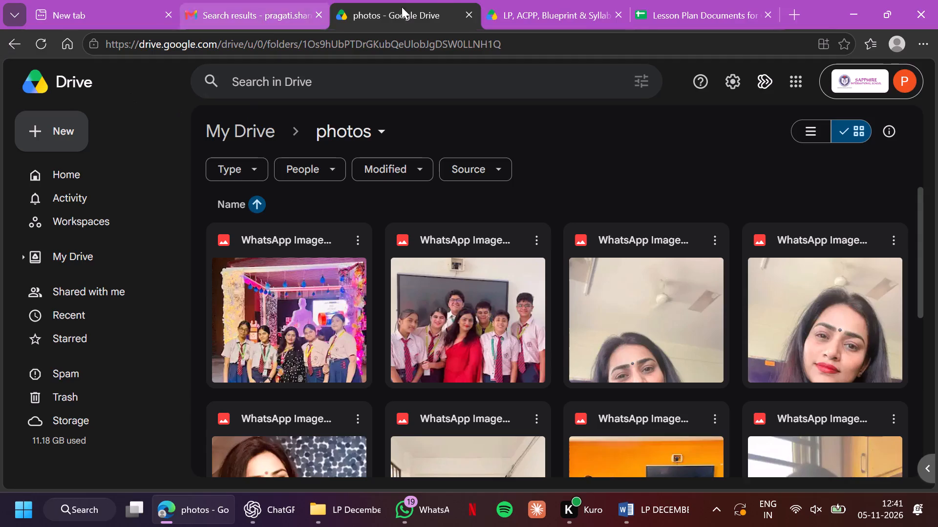
{"action": "left_click", "coordinate": [465, 15]}
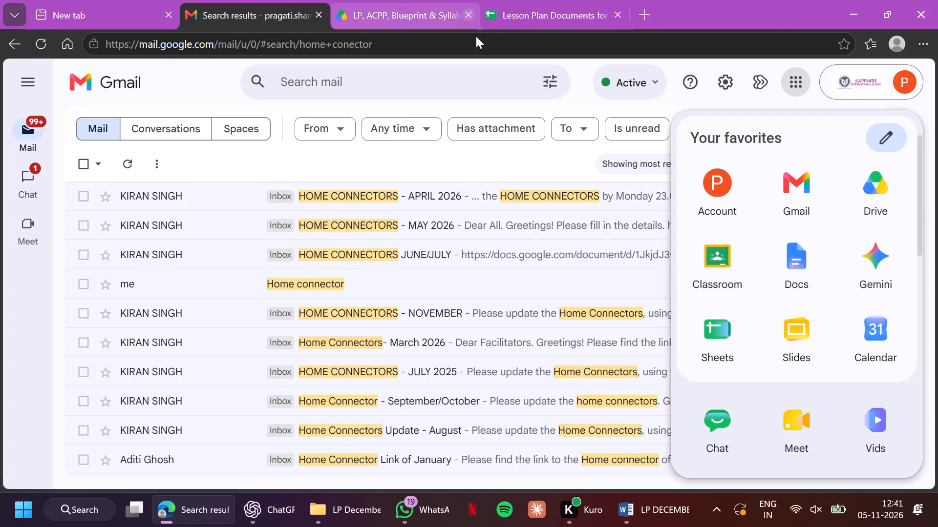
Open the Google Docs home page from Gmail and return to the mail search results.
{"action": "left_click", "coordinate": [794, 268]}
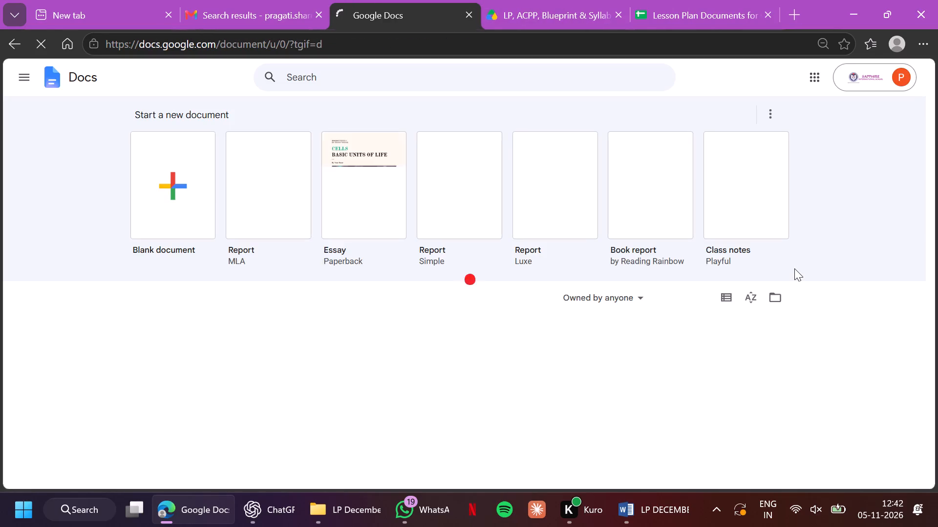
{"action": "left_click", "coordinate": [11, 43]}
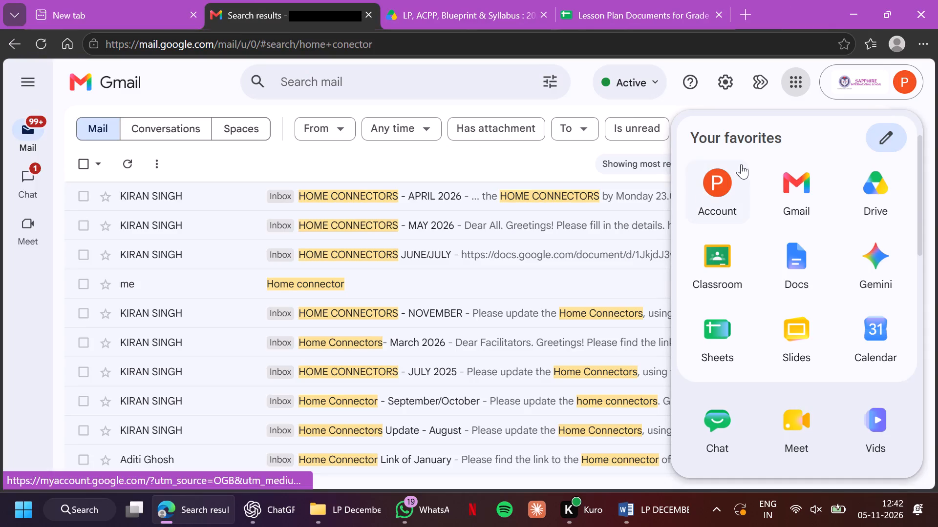
Open Google Drive from Gmail and start uploading a file from the computer.
{"action": "left_click", "coordinate": [868, 195]}
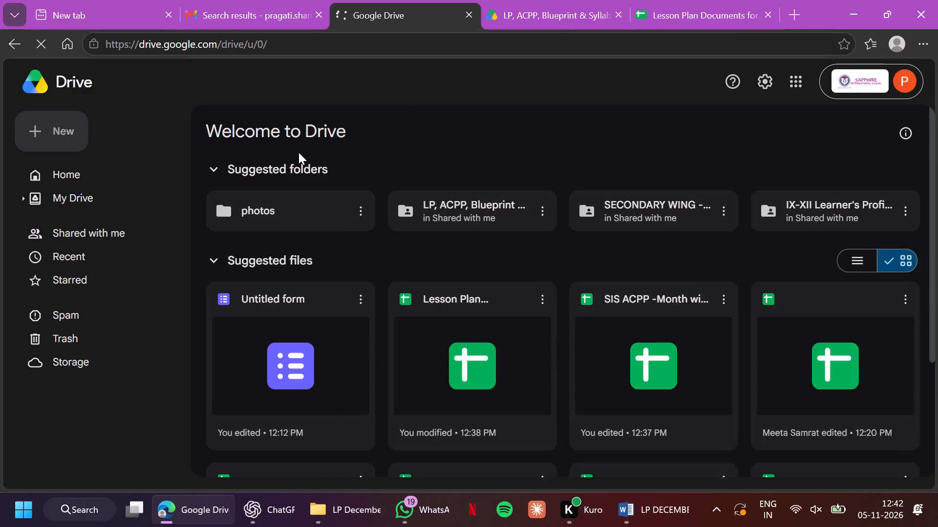
{"action": "left_click", "coordinate": [46, 135]}
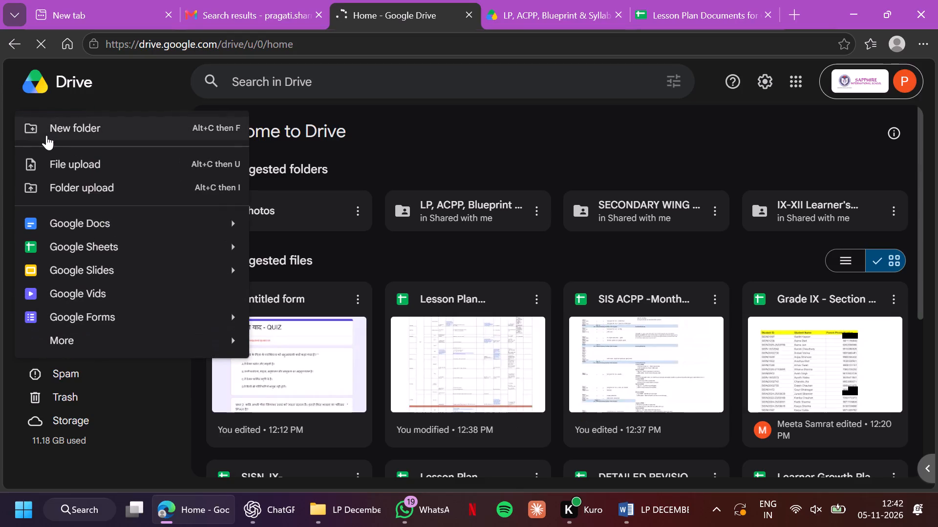
{"action": "left_click", "coordinate": [78, 163]}
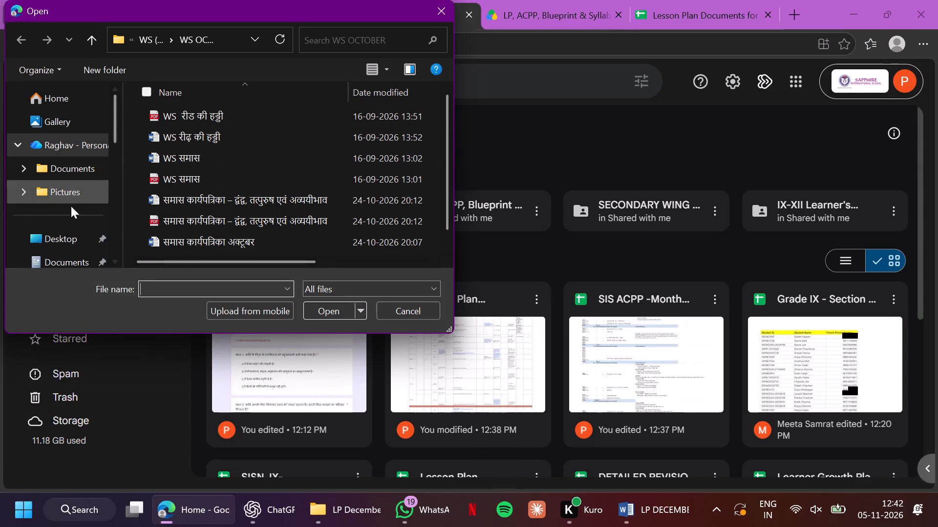
Upload the LP DECEMBER PDF to Drive from Desktop, dell all data, CLASS 9 (2026 - 27), LP (2026-27), LP December.
{"action": "left_click", "coordinate": [87, 237]}
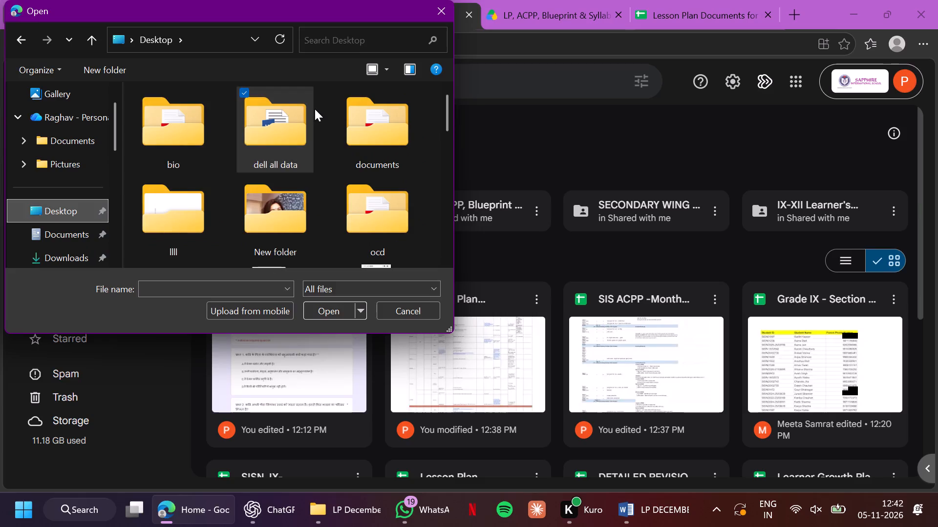
{"action": "double_click", "coordinate": [315, 109]}
{"action": "double_click", "coordinate": [290, 117]}
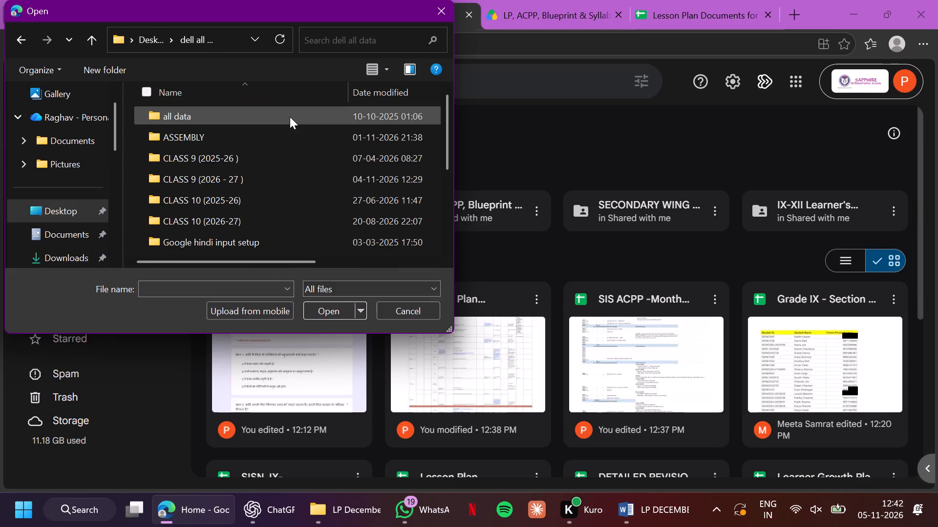
{"action": "double_click", "coordinate": [228, 180]}
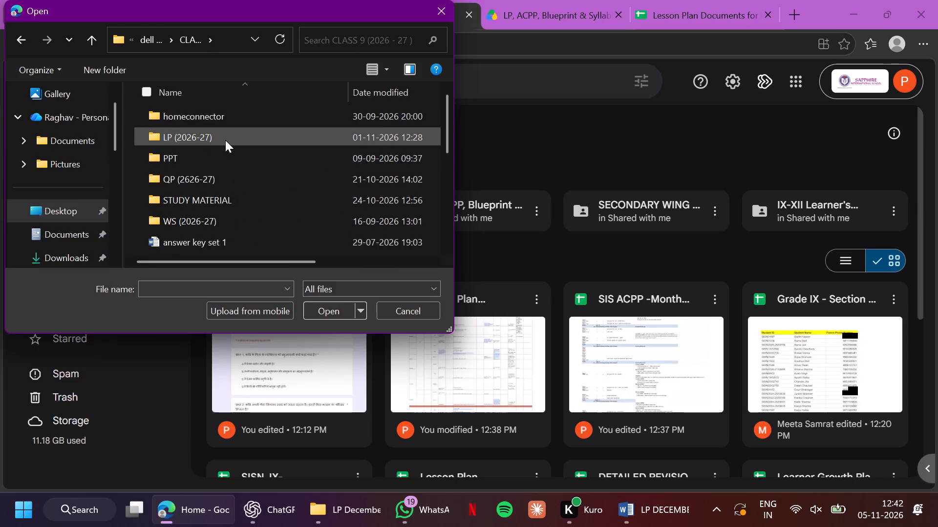
{"action": "double_click", "coordinate": [225, 140]}
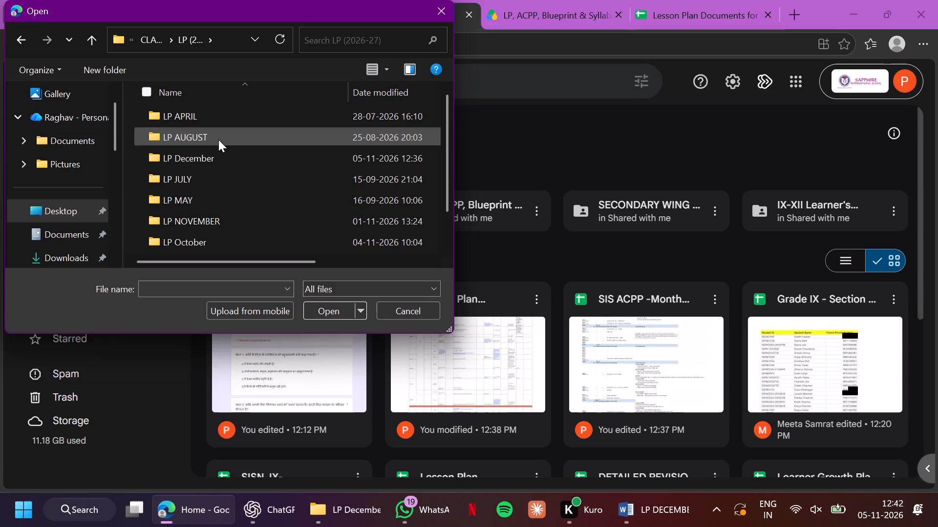
{"action": "double_click", "coordinate": [200, 160]}
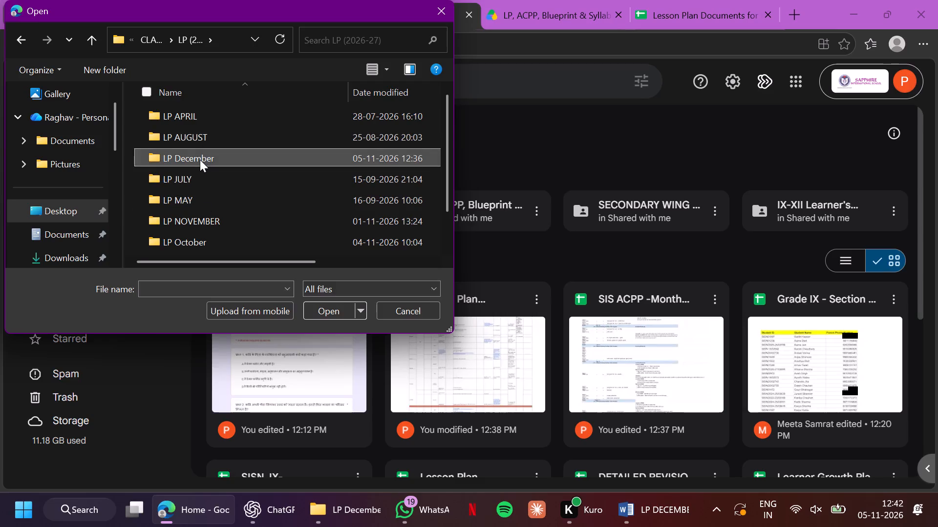
{"action": "left_click", "coordinate": [200, 160]}
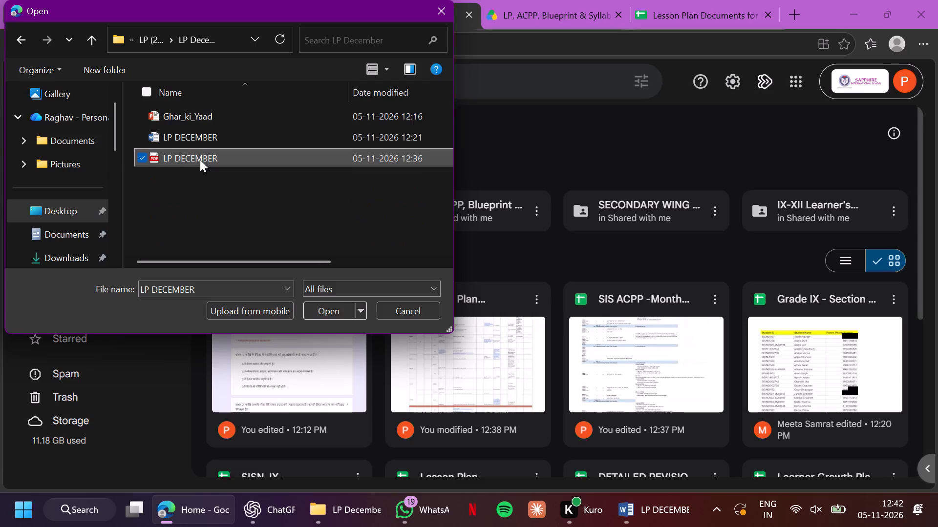
{"action": "left_click", "coordinate": [313, 312]}
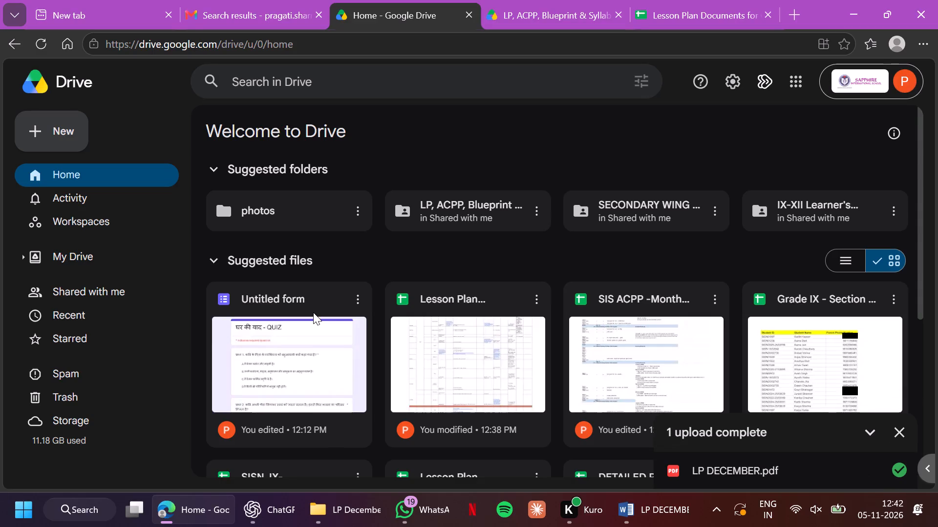
{"action": "left_click", "coordinate": [898, 438]}
Expand the suggested files on Drive home and look through the full list for the uploaded LP DECEMBER PDF.
{"action": "scroll", "coordinate": [600, 349], "scroll_direction": "down", "scroll_amount": 4}
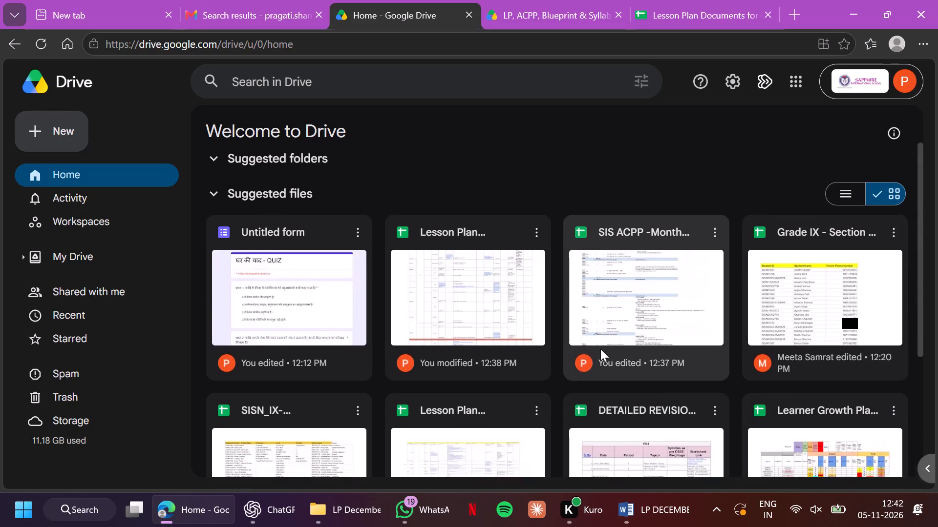
{"action": "scroll", "coordinate": [600, 349], "scroll_direction": "down", "scroll_amount": 3}
{"action": "scroll", "coordinate": [600, 349], "scroll_direction": "up", "scroll_amount": 5}
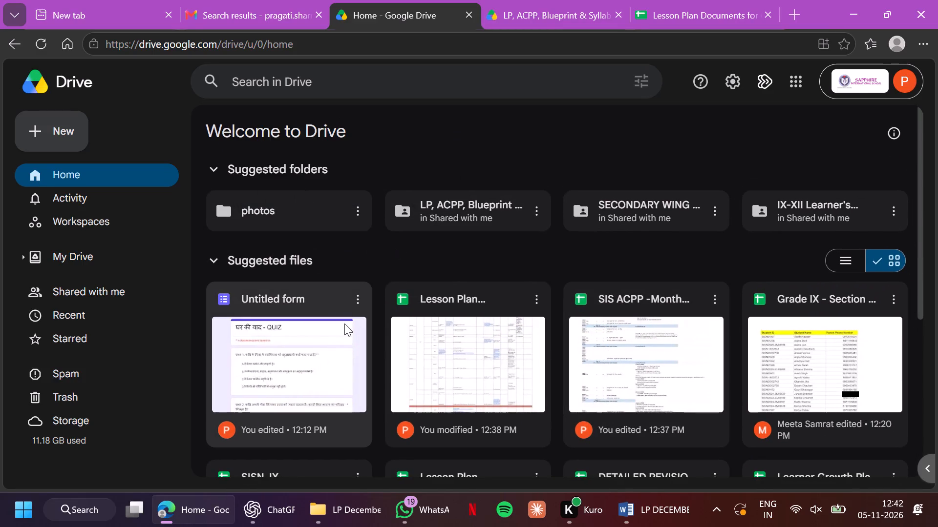
{"action": "scroll", "coordinate": [344, 324], "scroll_direction": "up", "scroll_amount": 6}
{"action": "scroll", "coordinate": [344, 324], "scroll_direction": "down", "scroll_amount": 4}
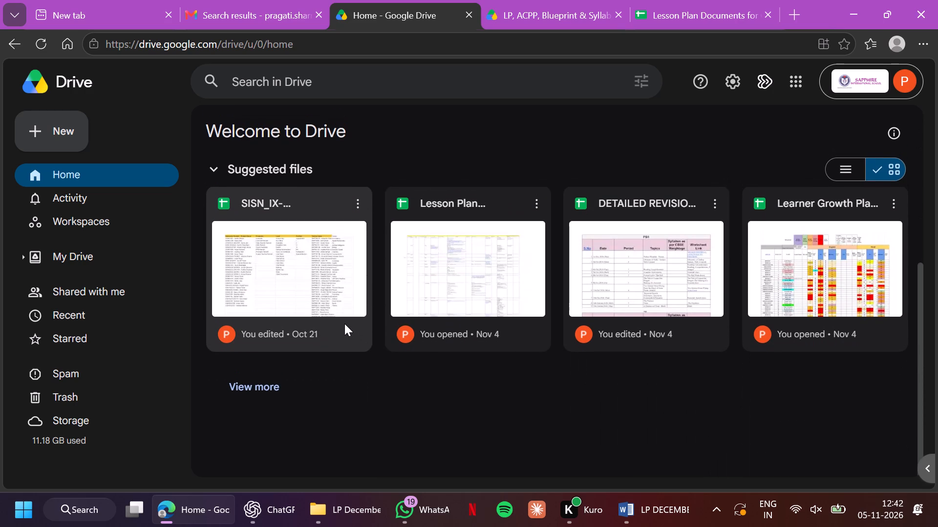
{"action": "left_click", "coordinate": [250, 385]}
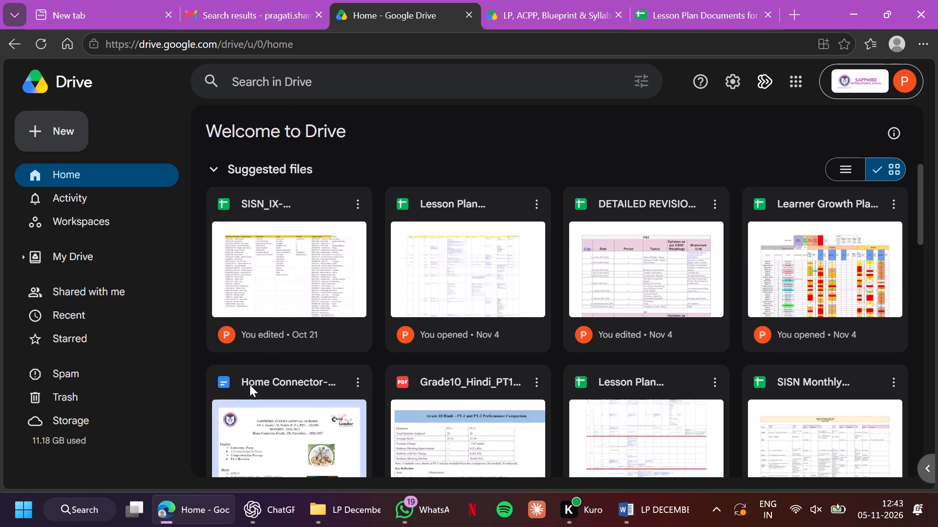
{"action": "scroll", "coordinate": [335, 266], "scroll_direction": "down", "scroll_amount": 4}
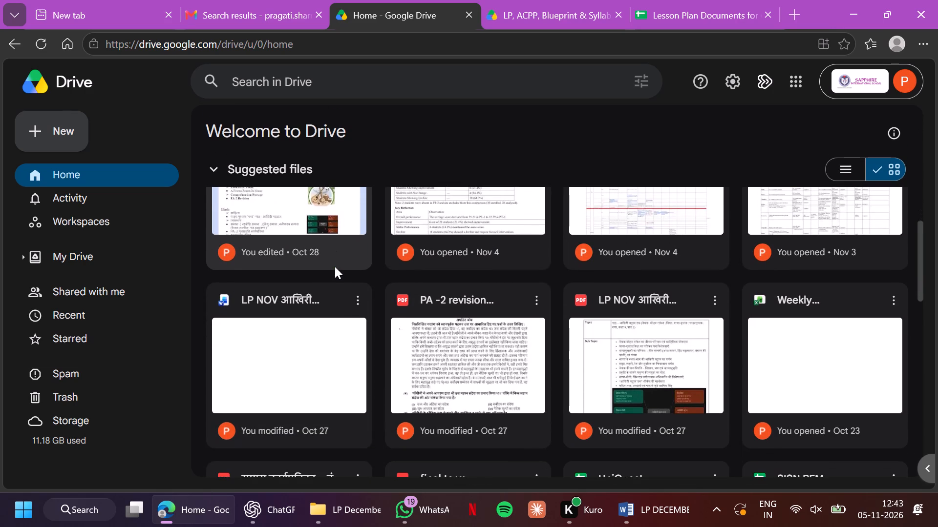
{"action": "scroll", "coordinate": [335, 266], "scroll_direction": "down", "scroll_amount": 2}
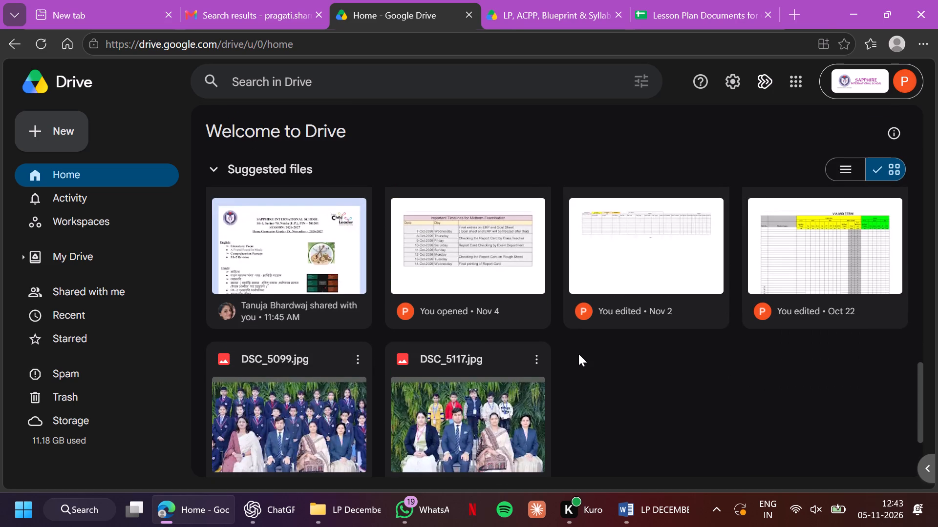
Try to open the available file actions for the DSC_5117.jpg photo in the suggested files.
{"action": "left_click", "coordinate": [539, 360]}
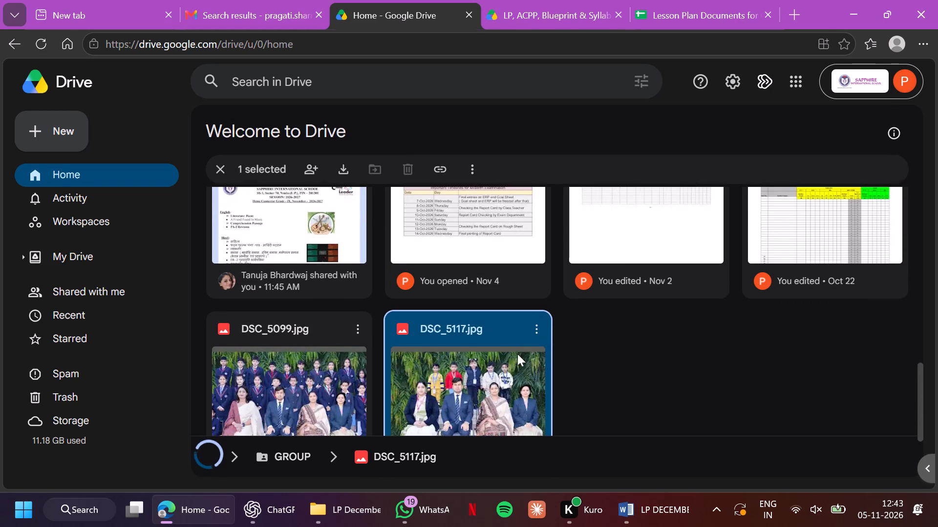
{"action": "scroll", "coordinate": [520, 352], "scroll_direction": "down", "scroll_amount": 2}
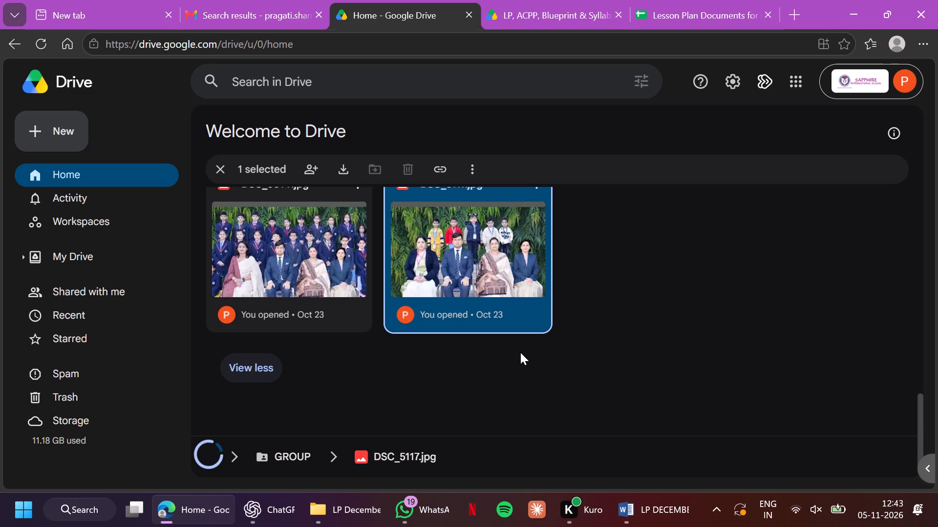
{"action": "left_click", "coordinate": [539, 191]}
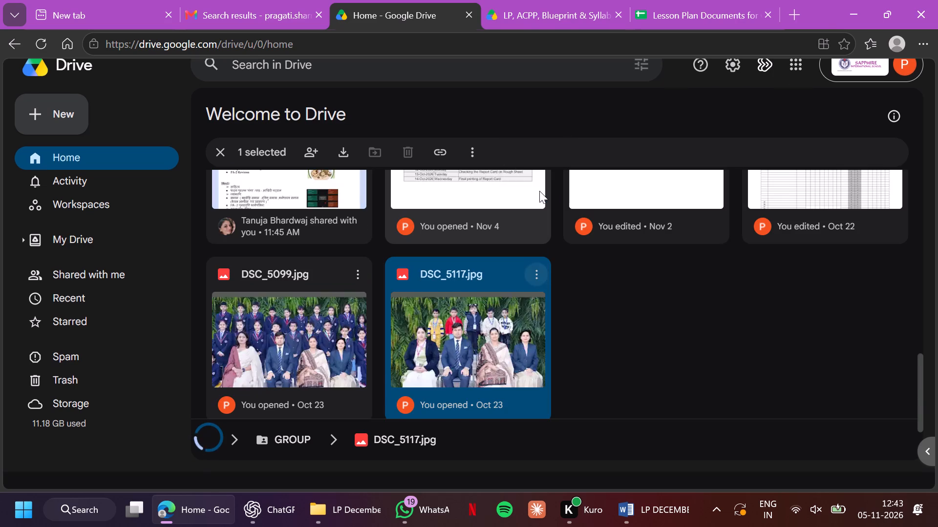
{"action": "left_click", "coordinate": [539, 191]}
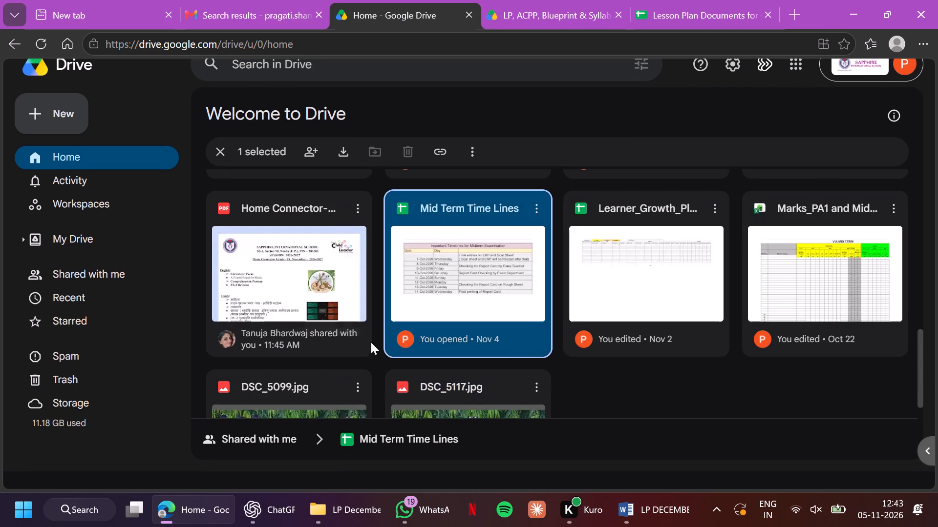
{"action": "scroll", "coordinate": [345, 329], "scroll_direction": "down", "scroll_amount": 1}
{"action": "scroll", "coordinate": [345, 329], "scroll_direction": "up", "scroll_amount": 1}
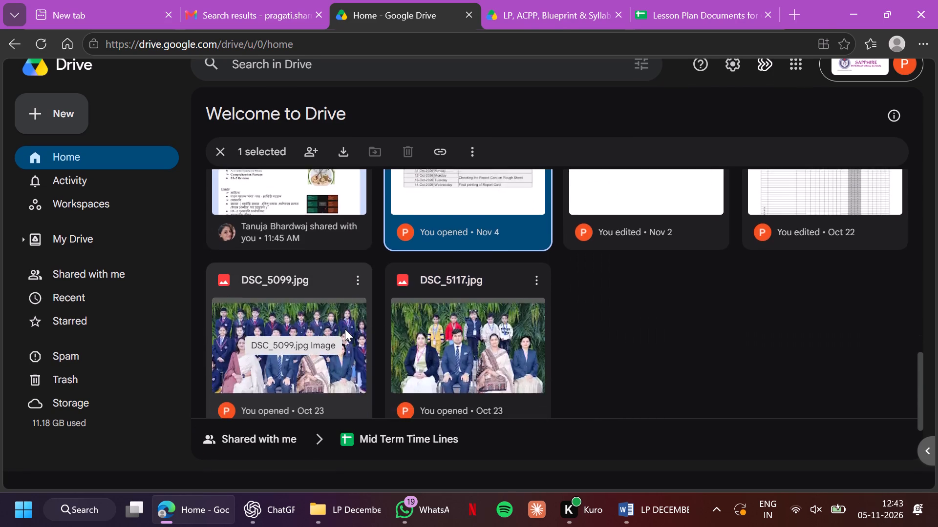
{"action": "scroll", "coordinate": [345, 329], "scroll_direction": "up", "scroll_amount": 3}
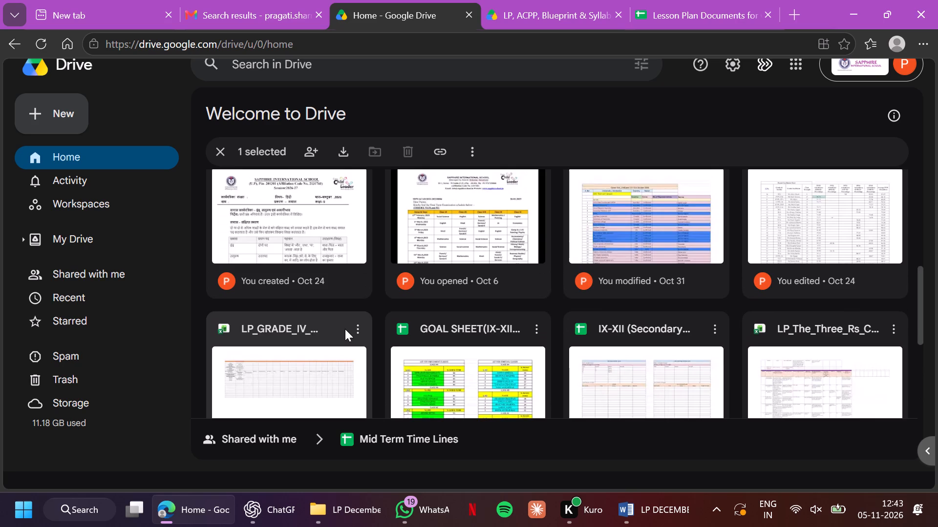
{"action": "scroll", "coordinate": [345, 329], "scroll_direction": "up", "scroll_amount": 2}
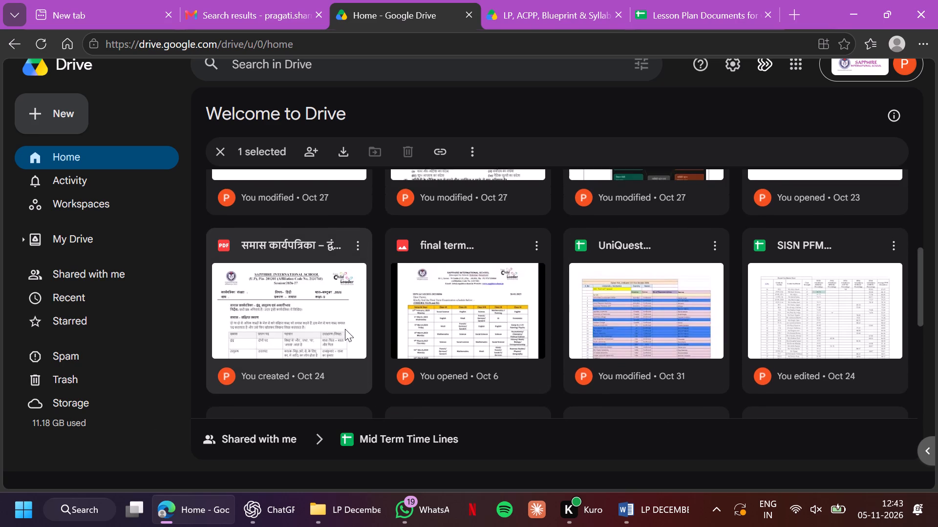
{"action": "scroll", "coordinate": [345, 329], "scroll_direction": "up", "scroll_amount": 2}
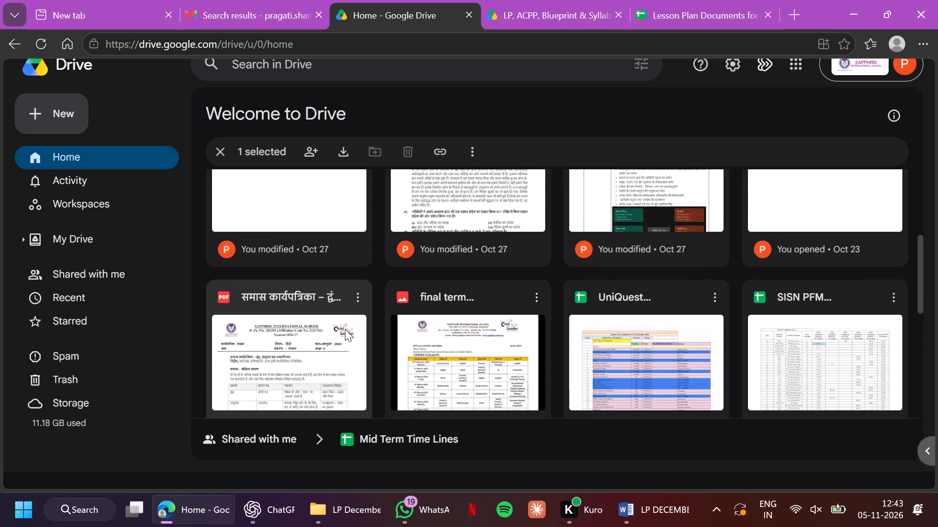
{"action": "scroll", "coordinate": [345, 329], "scroll_direction": "up", "scroll_amount": 3}
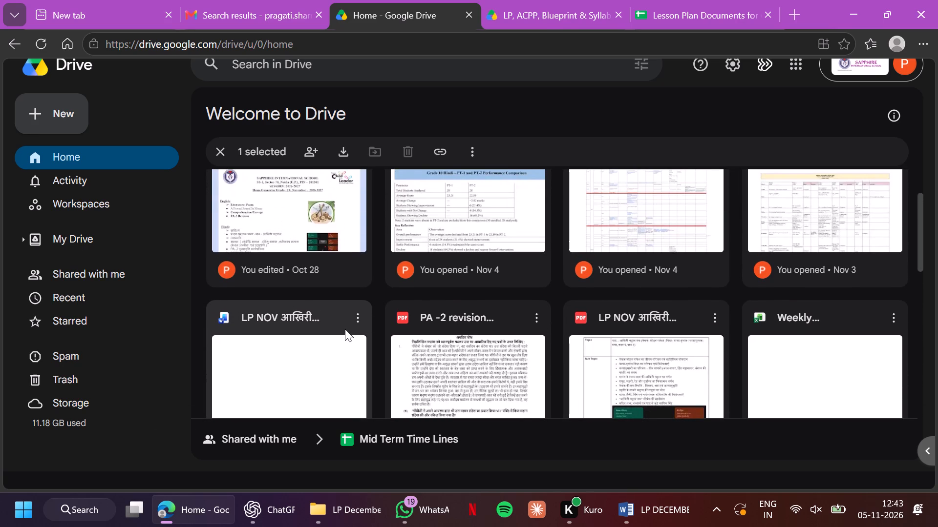
{"action": "scroll", "coordinate": [344, 331], "scroll_direction": "up", "scroll_amount": 1}
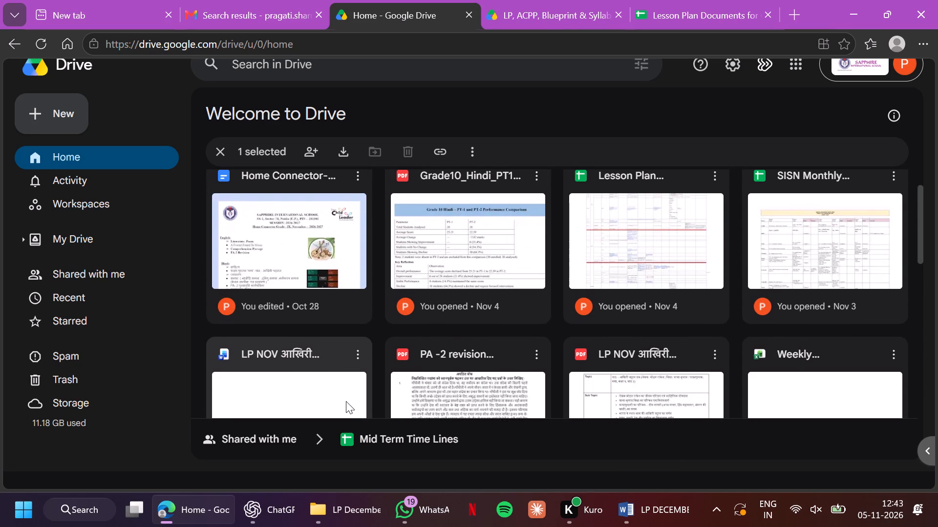
{"action": "scroll", "coordinate": [346, 401], "scroll_direction": "up", "scroll_amount": 4}
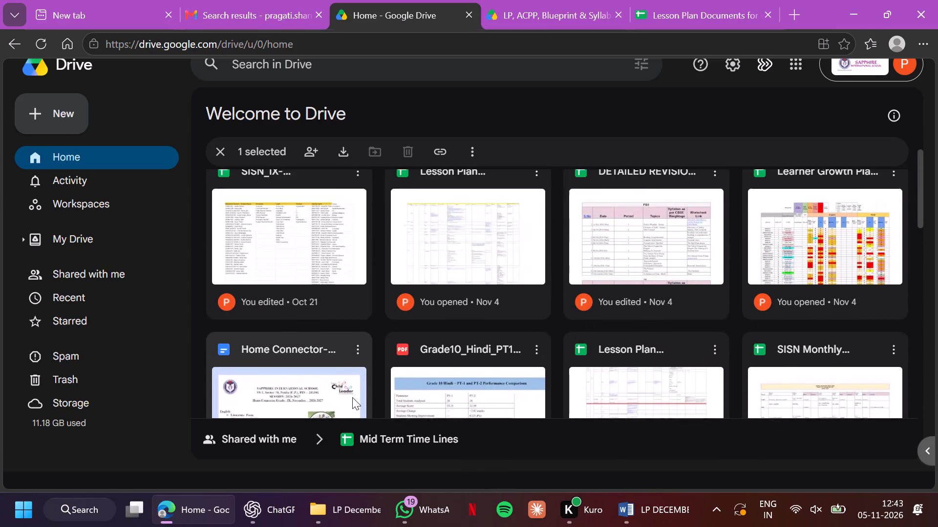
{"action": "scroll", "coordinate": [352, 397], "scroll_direction": "up", "scroll_amount": 3}
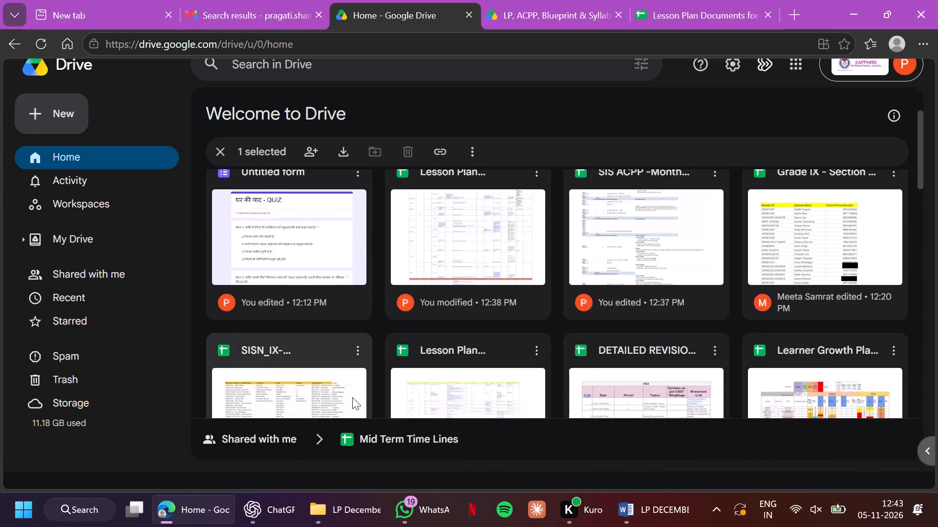
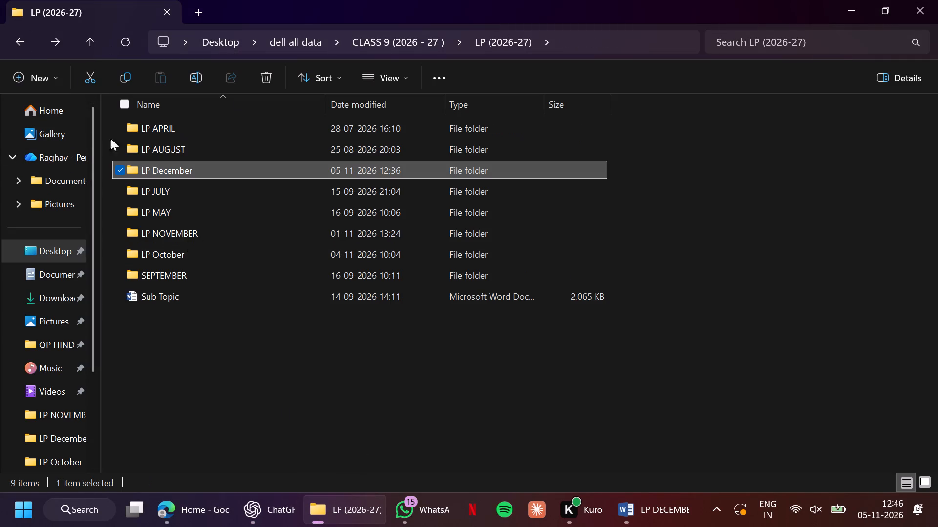
{"action": "left_click", "coordinate": [13, 39]}
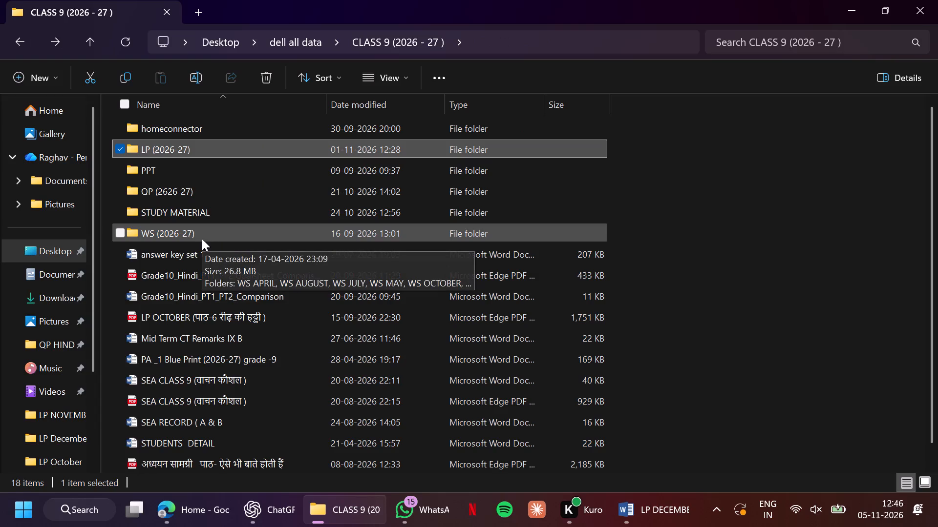
Switch to Google Drive in Edge, expand the suggested files and look through the full list for the LP DECEMBER PDF.
{"action": "left_click", "coordinate": [218, 500]}
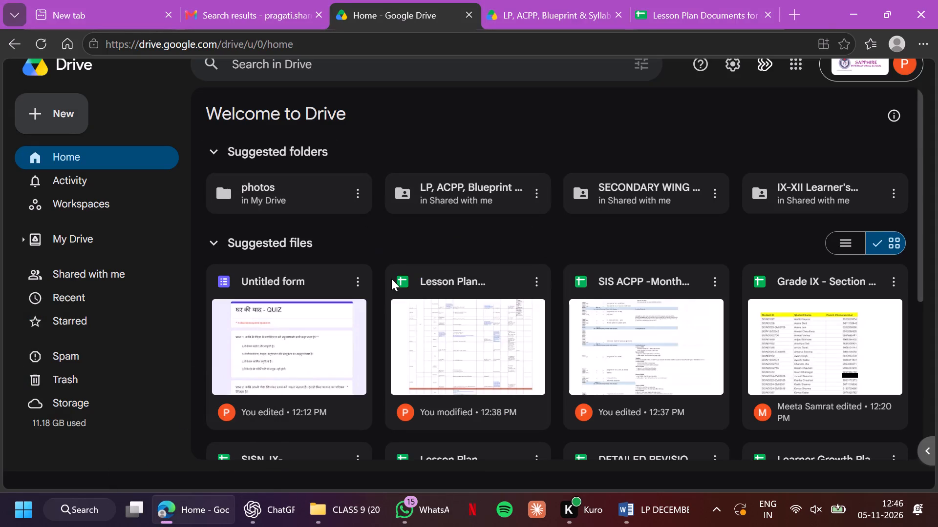
{"action": "scroll", "coordinate": [391, 279], "scroll_direction": "up", "scroll_amount": 1}
{"action": "scroll", "coordinate": [541, 260], "scroll_direction": "down", "scroll_amount": 3}
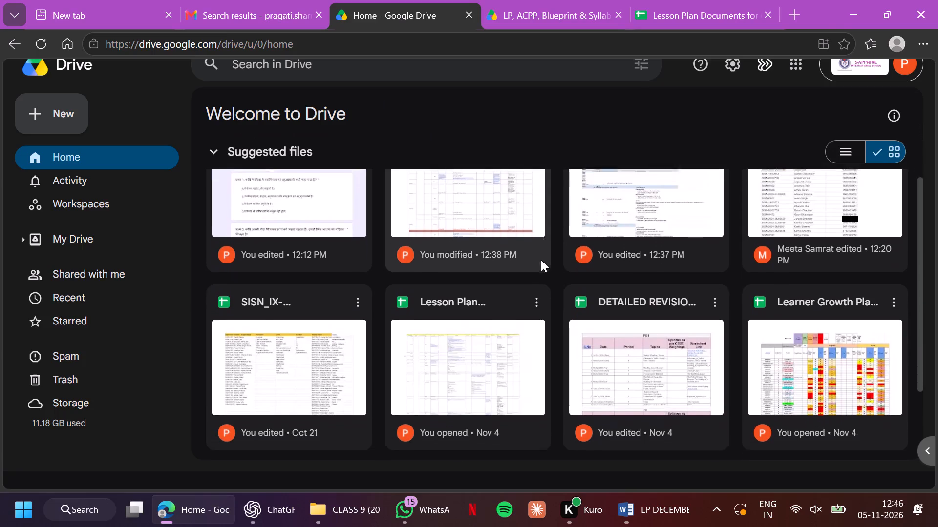
{"action": "scroll", "coordinate": [541, 260], "scroll_direction": "down", "scroll_amount": 3}
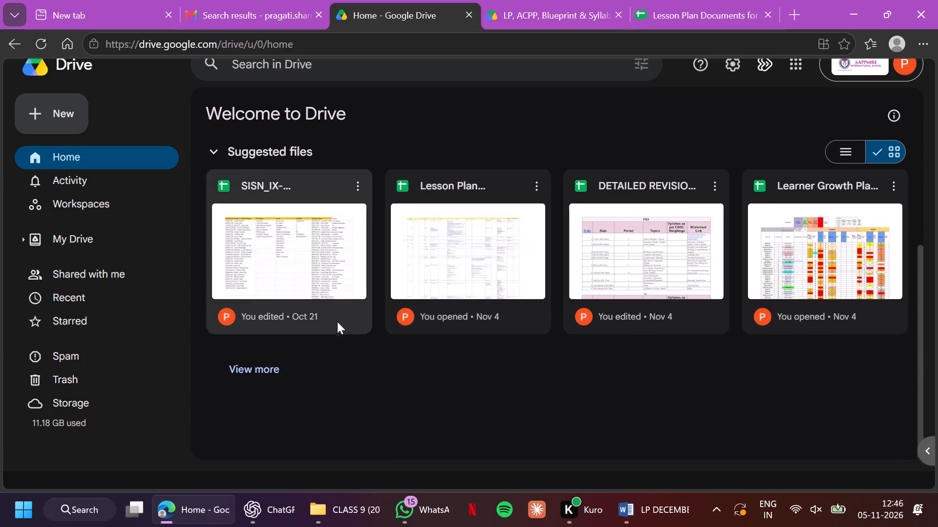
{"action": "left_click", "coordinate": [256, 366]}
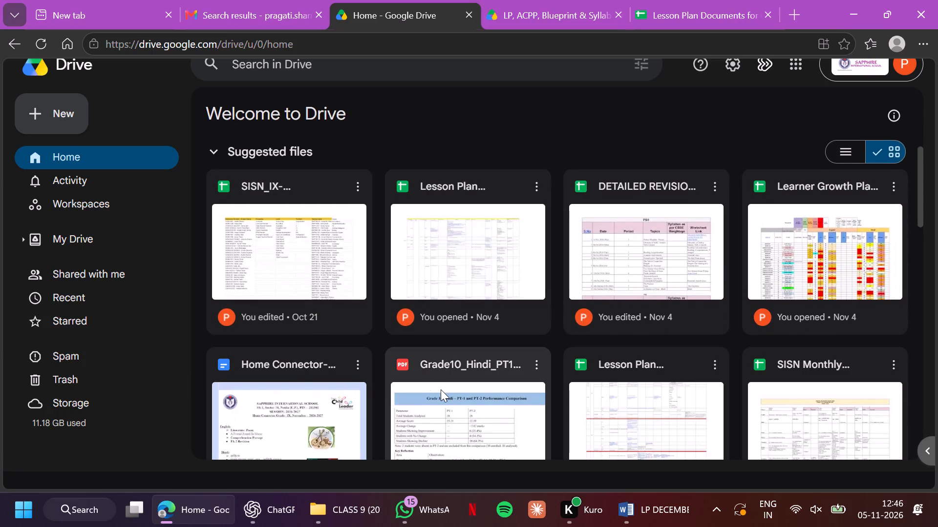
{"action": "scroll", "coordinate": [441, 389], "scroll_direction": "down", "scroll_amount": 4}
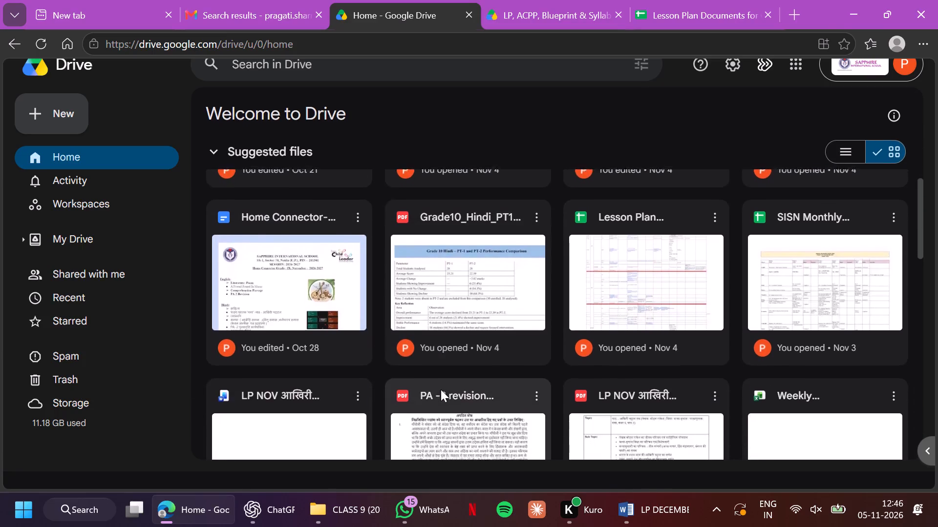
{"action": "scroll", "coordinate": [441, 389], "scroll_direction": "down", "scroll_amount": 2}
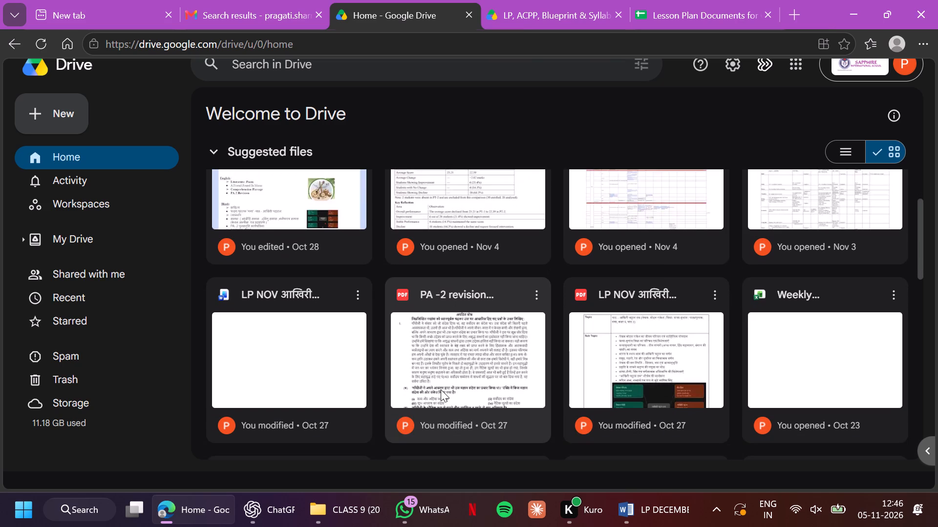
{"action": "scroll", "coordinate": [441, 389], "scroll_direction": "down", "scroll_amount": 3}
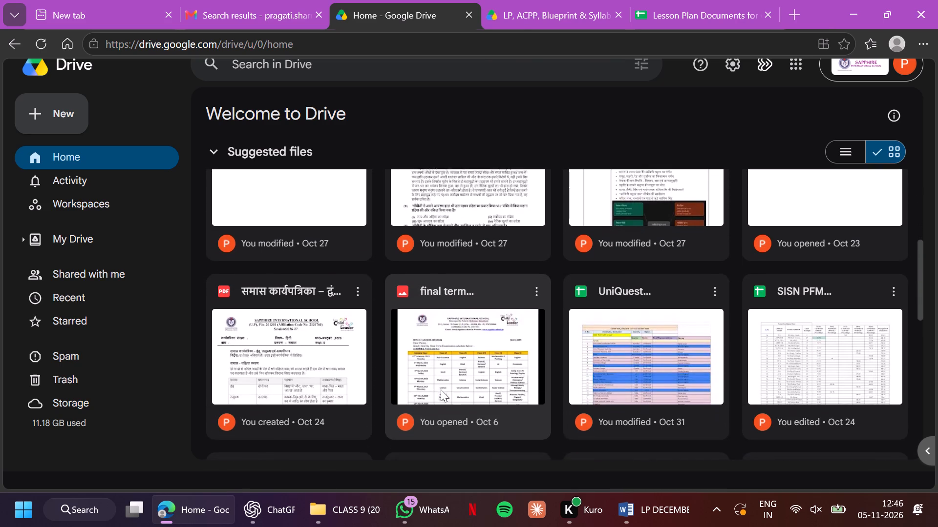
{"action": "scroll", "coordinate": [441, 389], "scroll_direction": "down", "scroll_amount": 4}
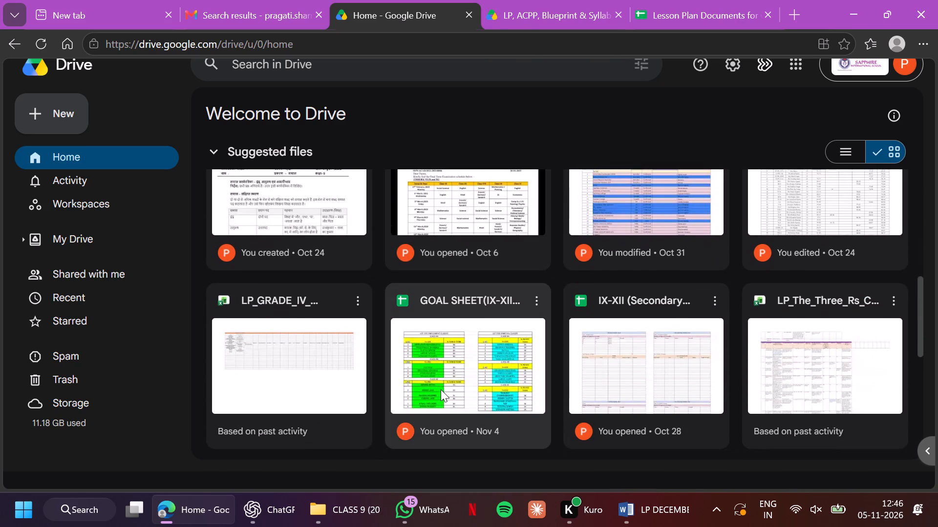
{"action": "scroll", "coordinate": [441, 389], "scroll_direction": "down", "scroll_amount": 3}
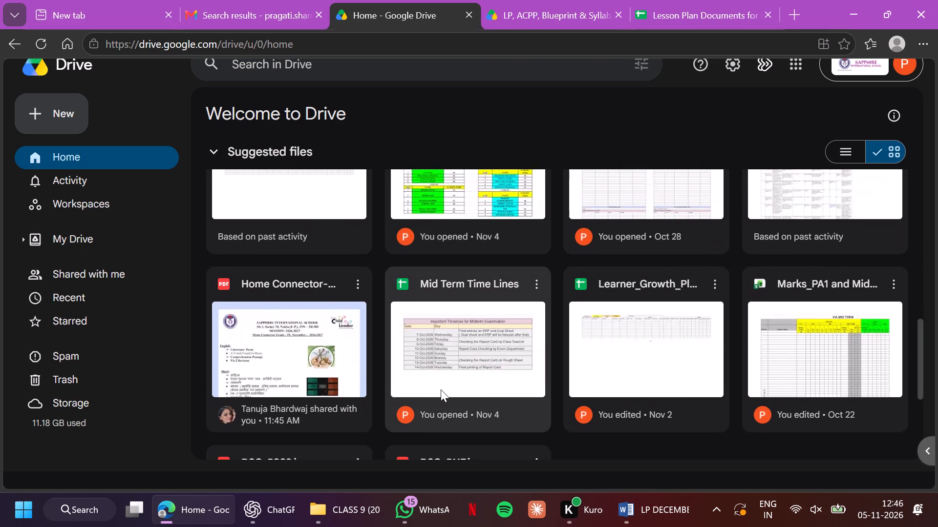
{"action": "scroll", "coordinate": [441, 389], "scroll_direction": "down", "scroll_amount": 4}
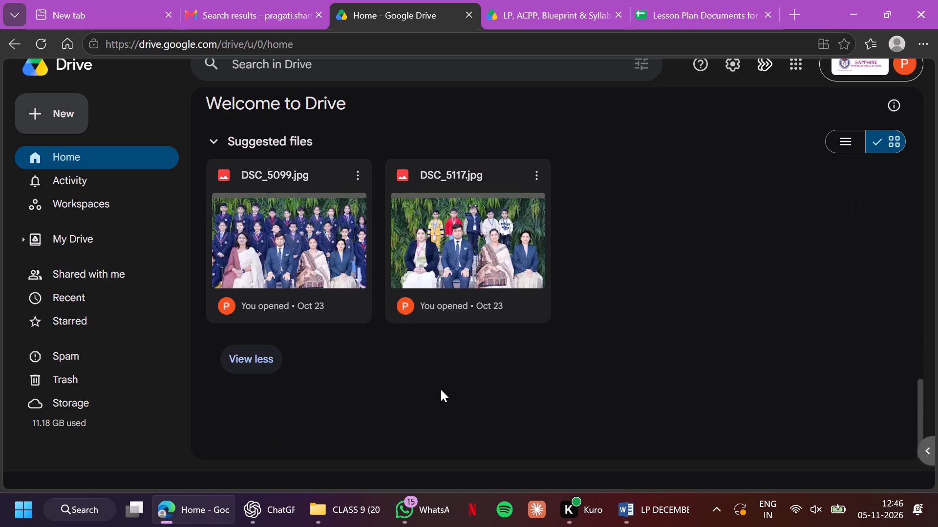
{"action": "scroll", "coordinate": [441, 389], "scroll_direction": "down", "scroll_amount": 1}
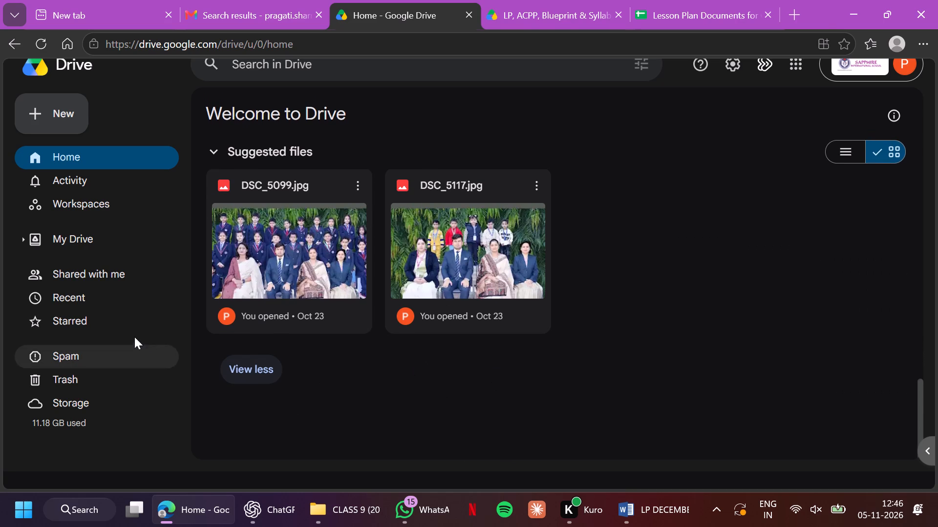
Upload the LP DECEMBER PDF from the LP December folder to Drive, choosing to replace the existing file.
{"action": "left_click", "coordinate": [72, 123]}
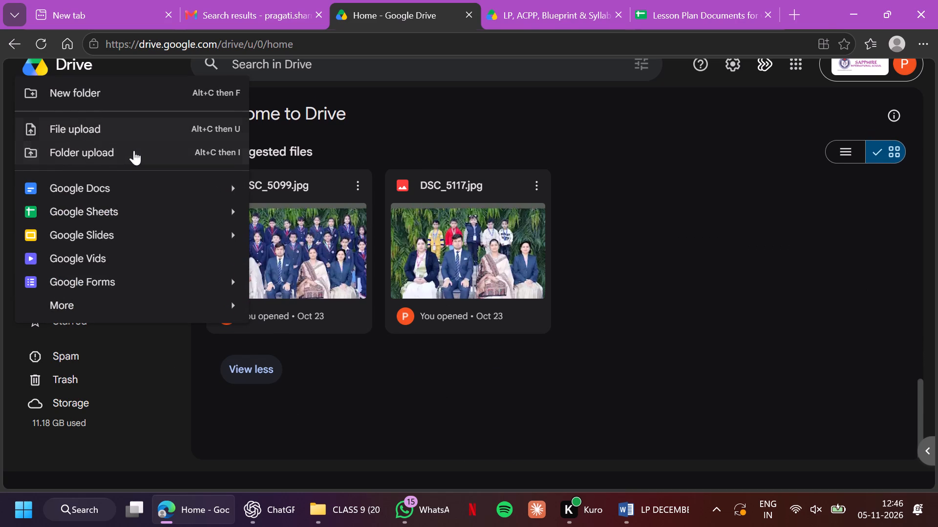
{"action": "left_click", "coordinate": [118, 129]}
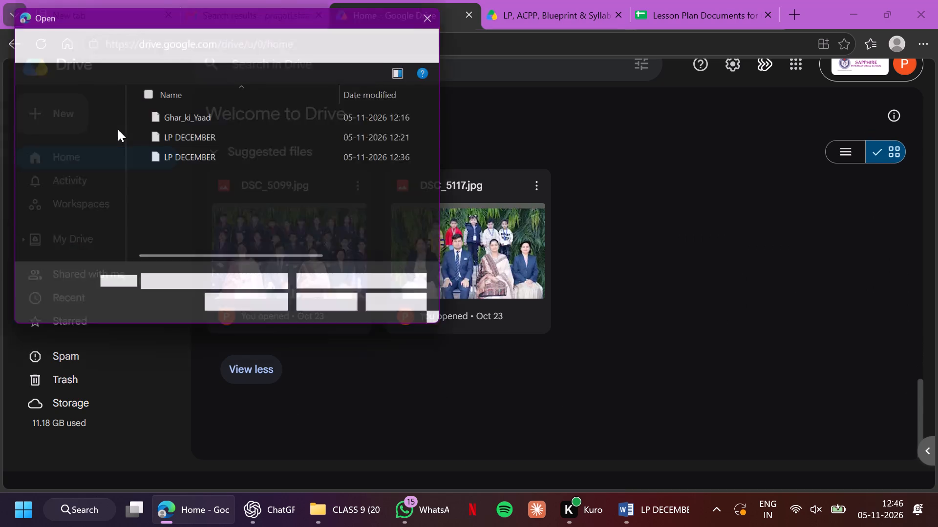
{"action": "left_click", "coordinate": [202, 155]}
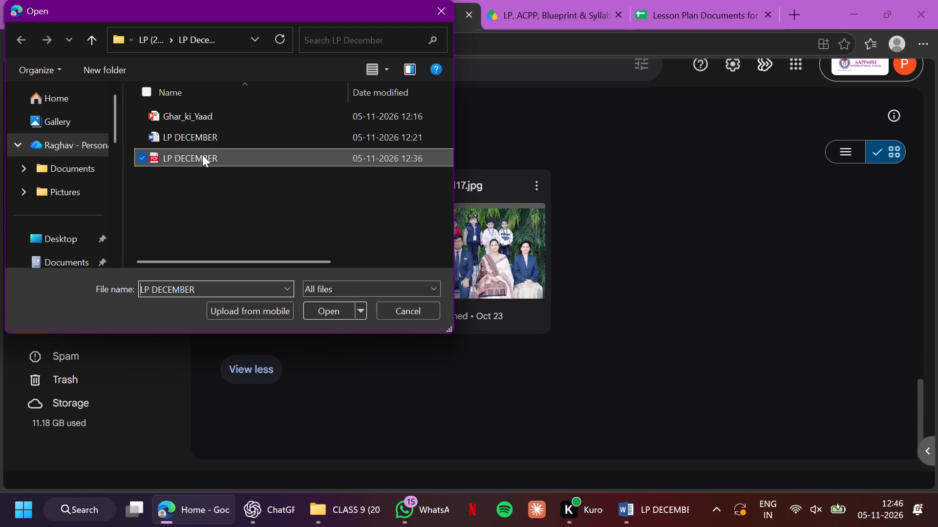
{"action": "left_click", "coordinate": [332, 317]}
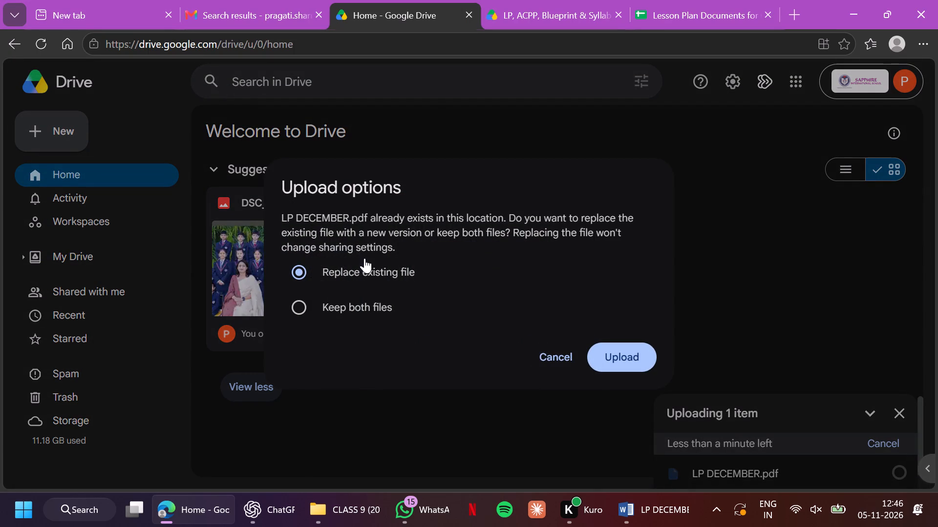
{"action": "left_click", "coordinate": [368, 272]}
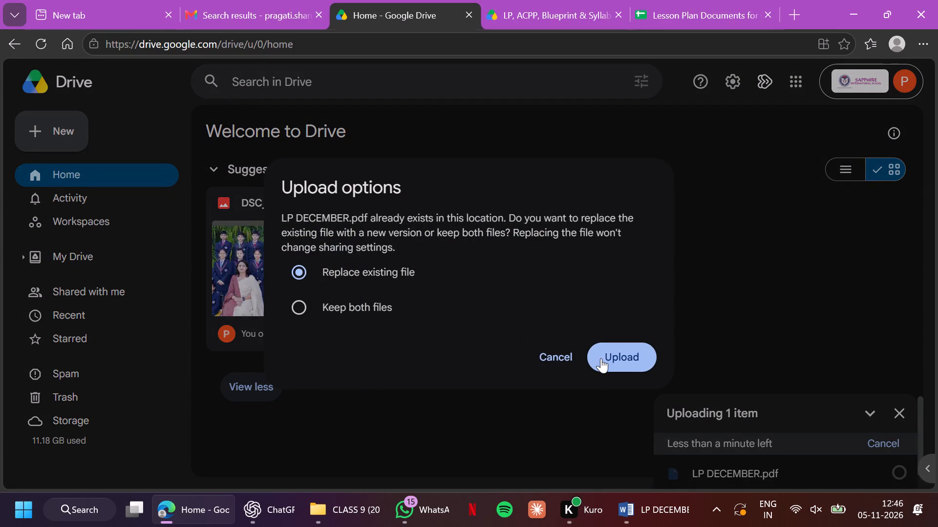
{"action": "left_click", "coordinate": [601, 358]}
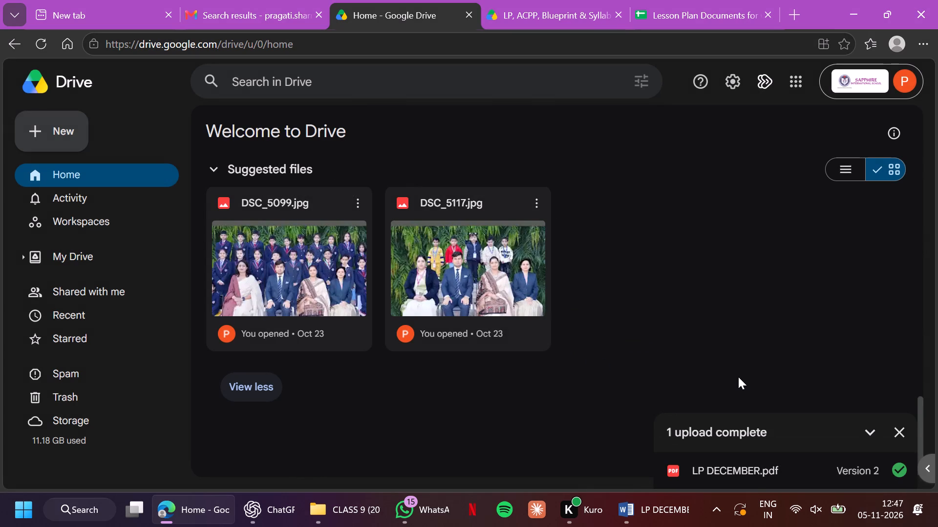
Look through the full list of suggested files on the Drive home page for the uploaded LP DECEMBER PDF.
{"action": "scroll", "coordinate": [696, 275], "scroll_direction": "up", "scroll_amount": 2}
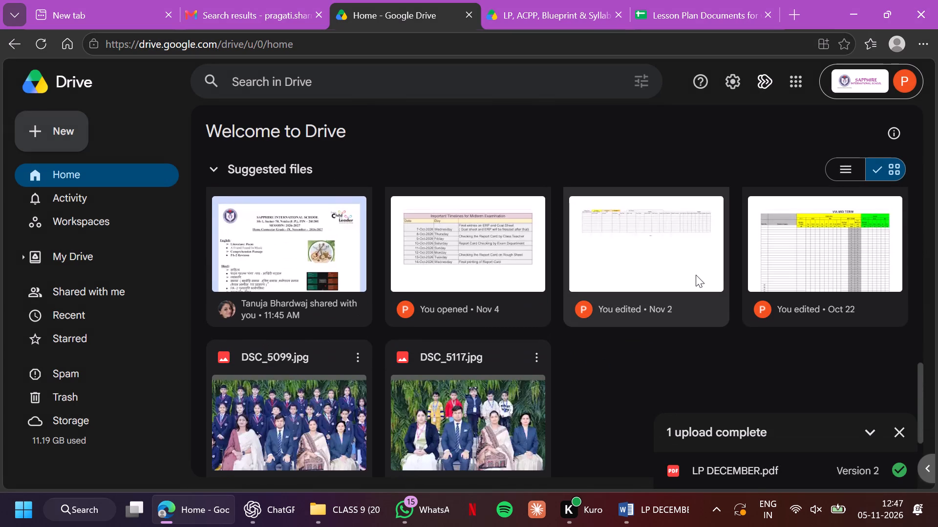
{"action": "scroll", "coordinate": [696, 275], "scroll_direction": "up", "scroll_amount": 1}
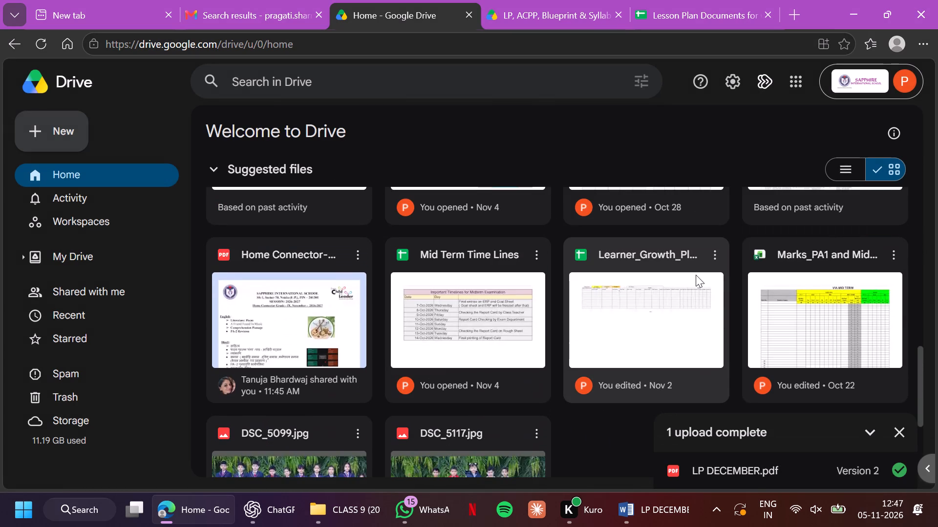
{"action": "scroll", "coordinate": [696, 275], "scroll_direction": "up", "scroll_amount": 2}
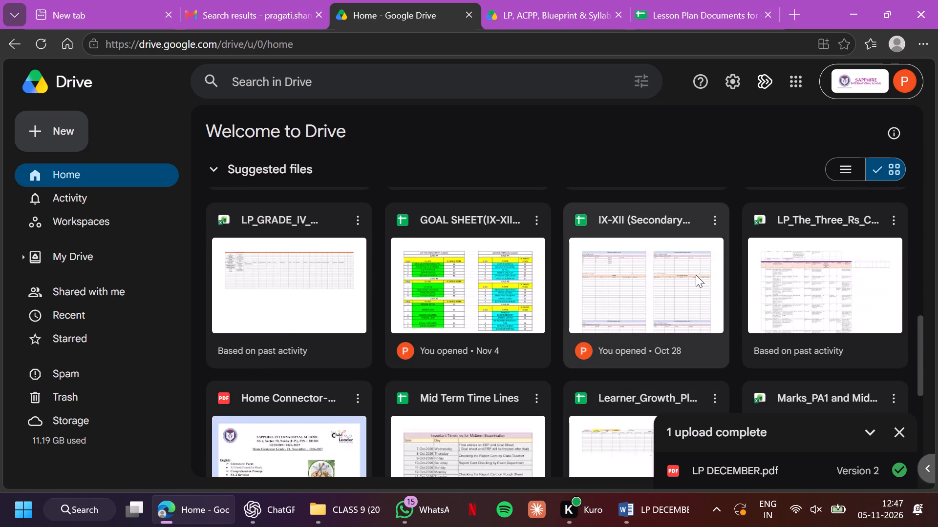
{"action": "scroll", "coordinate": [696, 275], "scroll_direction": "up", "scroll_amount": 4}
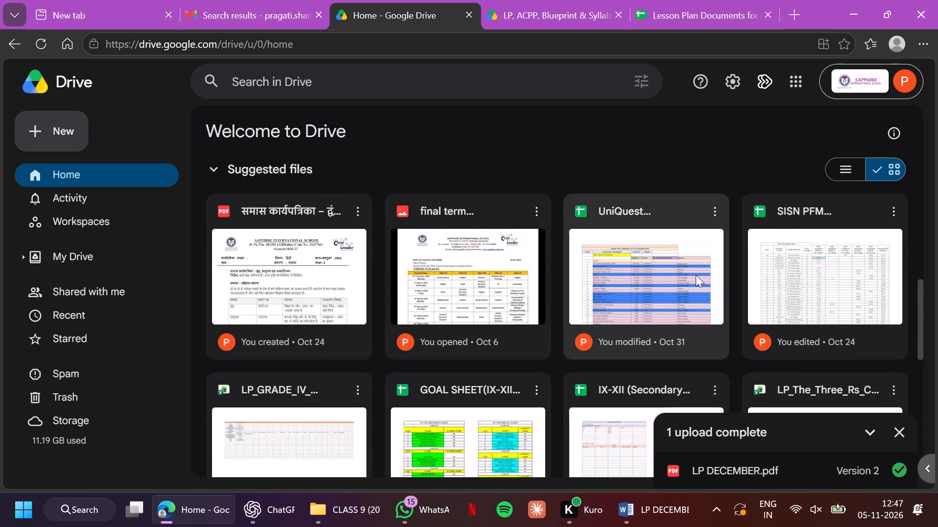
{"action": "scroll", "coordinate": [696, 275], "scroll_direction": "up", "scroll_amount": 3}
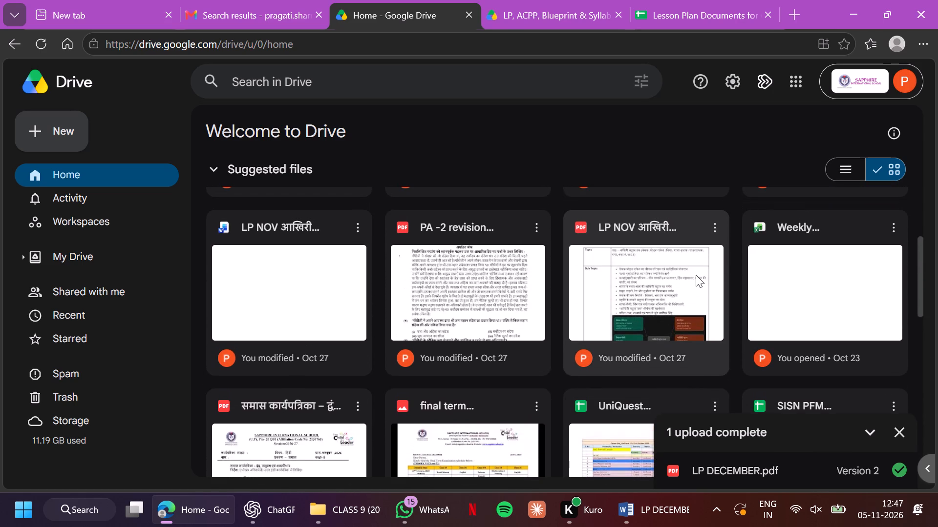
{"action": "scroll", "coordinate": [696, 275], "scroll_direction": "up", "scroll_amount": 1}
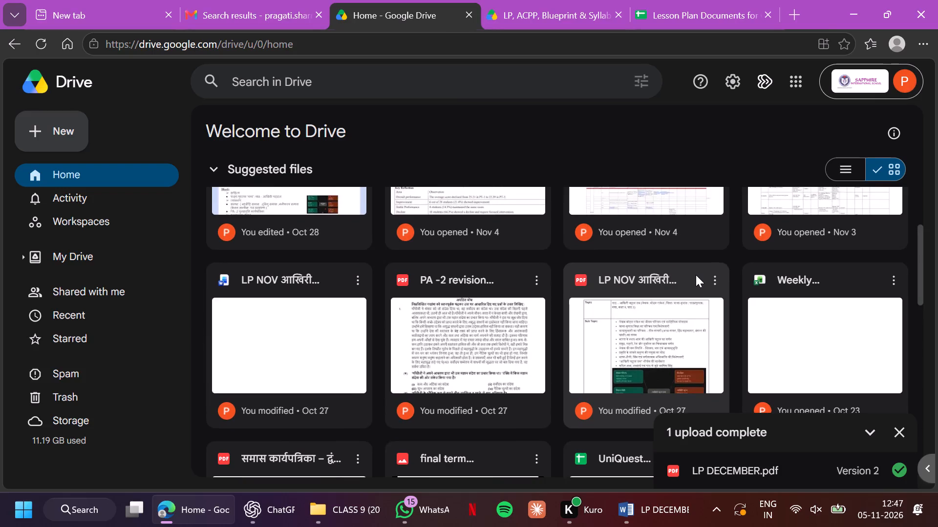
{"action": "scroll", "coordinate": [696, 275], "scroll_direction": "up", "scroll_amount": 3}
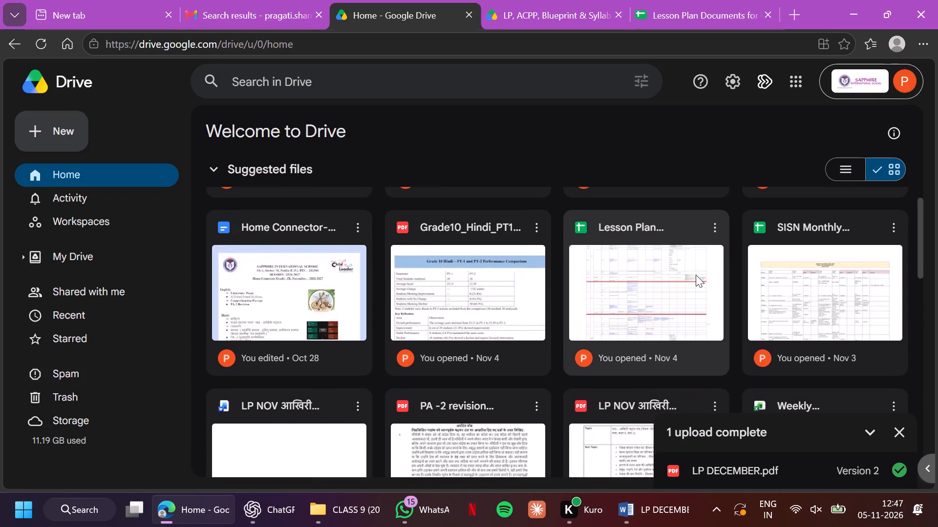
{"action": "scroll", "coordinate": [696, 275], "scroll_direction": "up", "scroll_amount": 3}
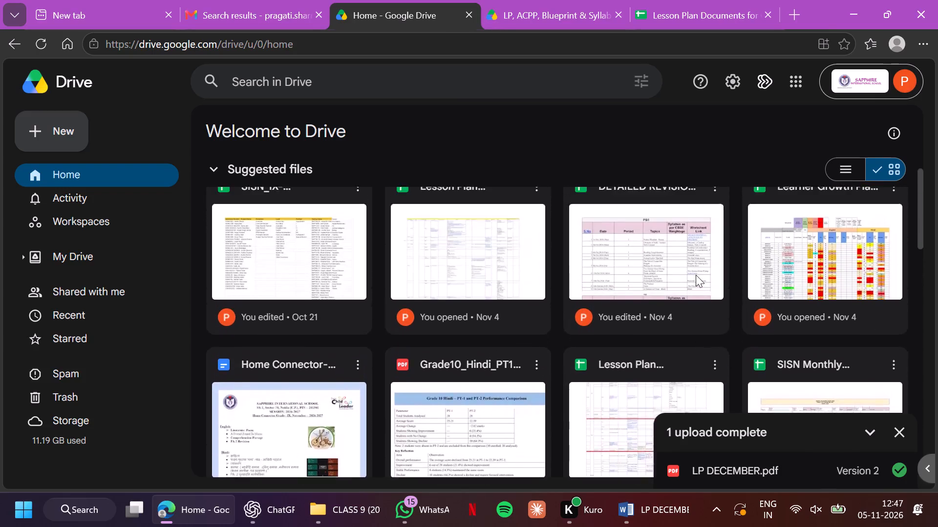
{"action": "scroll", "coordinate": [696, 275], "scroll_direction": "up", "scroll_amount": 2}
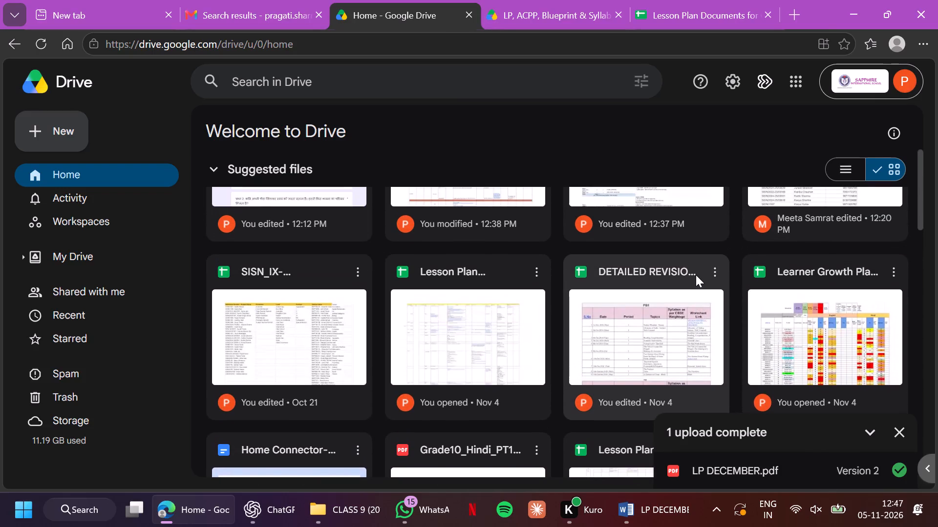
{"action": "scroll", "coordinate": [696, 275], "scroll_direction": "up", "scroll_amount": 2}
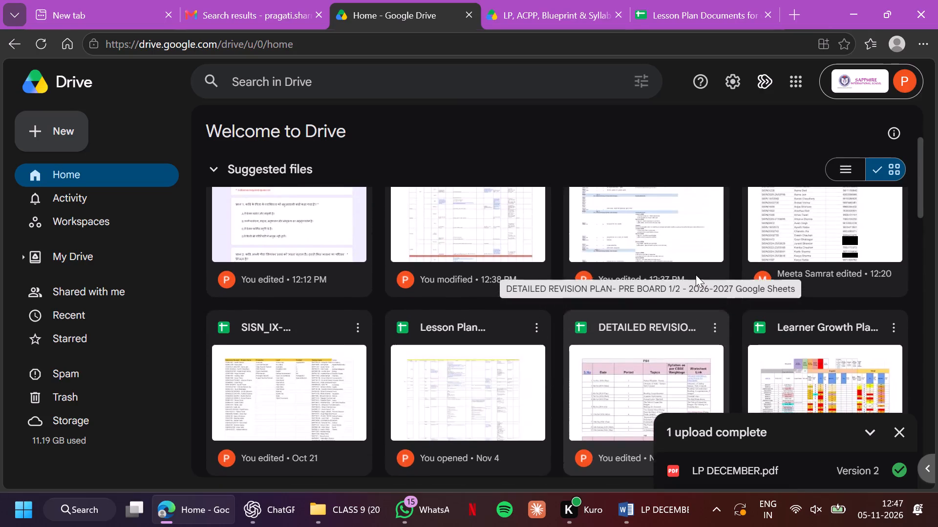
{"action": "scroll", "coordinate": [696, 275], "scroll_direction": "up", "scroll_amount": 2}
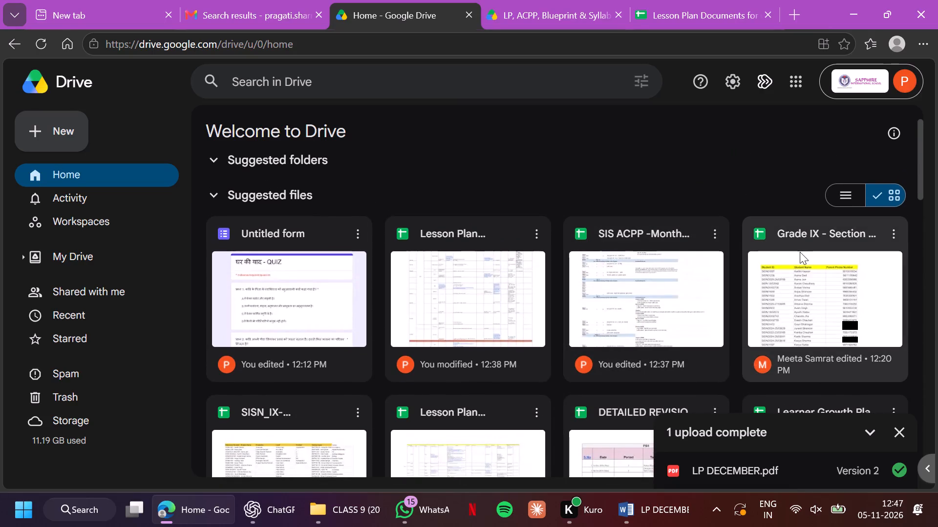
{"action": "scroll", "coordinate": [800, 252], "scroll_direction": "down", "scroll_amount": 2}
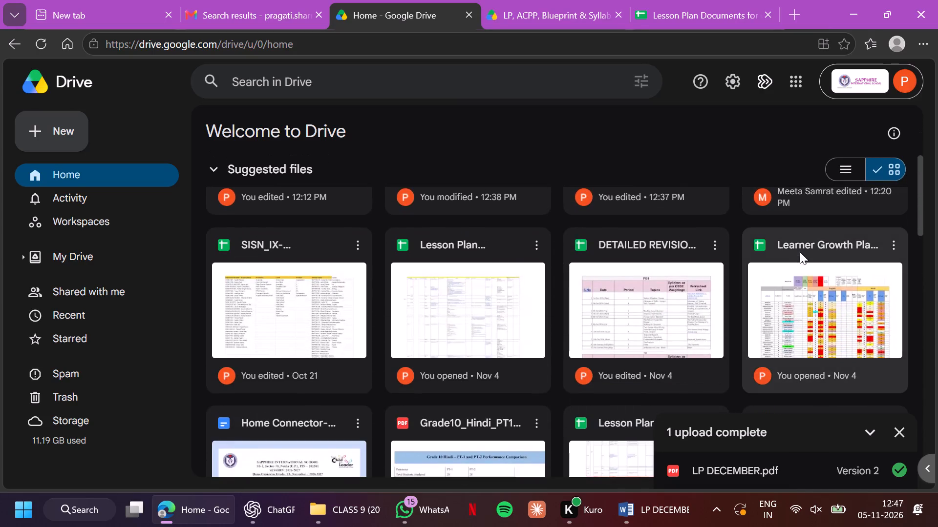
{"action": "scroll", "coordinate": [800, 252], "scroll_direction": "down", "scroll_amount": 2}
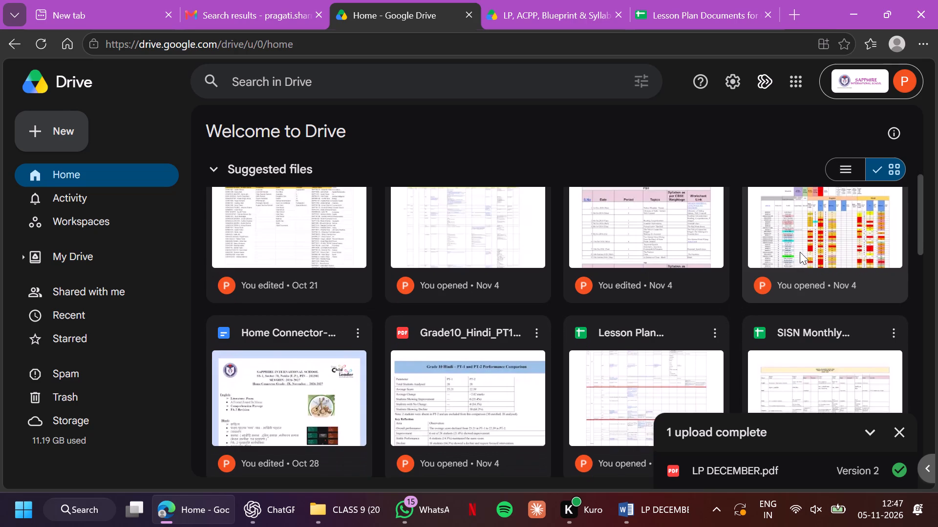
{"action": "scroll", "coordinate": [800, 252], "scroll_direction": "down", "scroll_amount": 2}
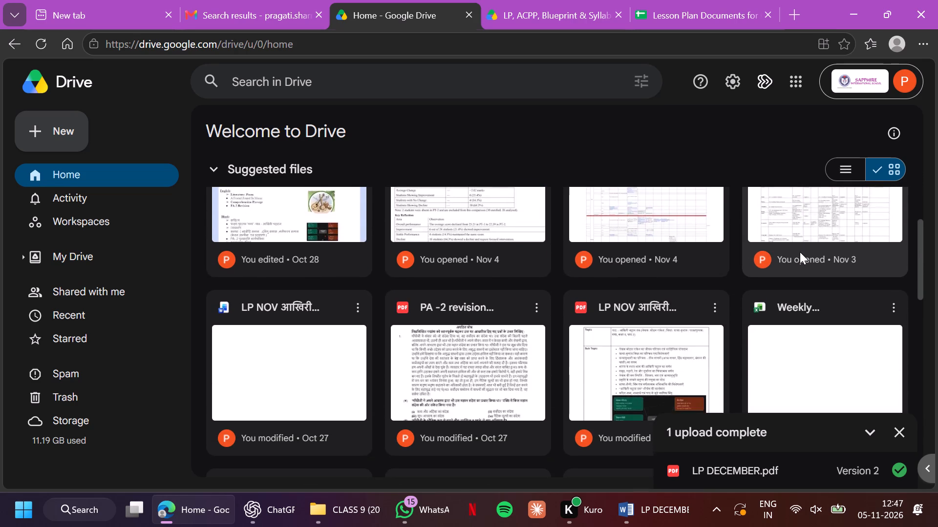
{"action": "scroll", "coordinate": [800, 252], "scroll_direction": "down", "scroll_amount": 2}
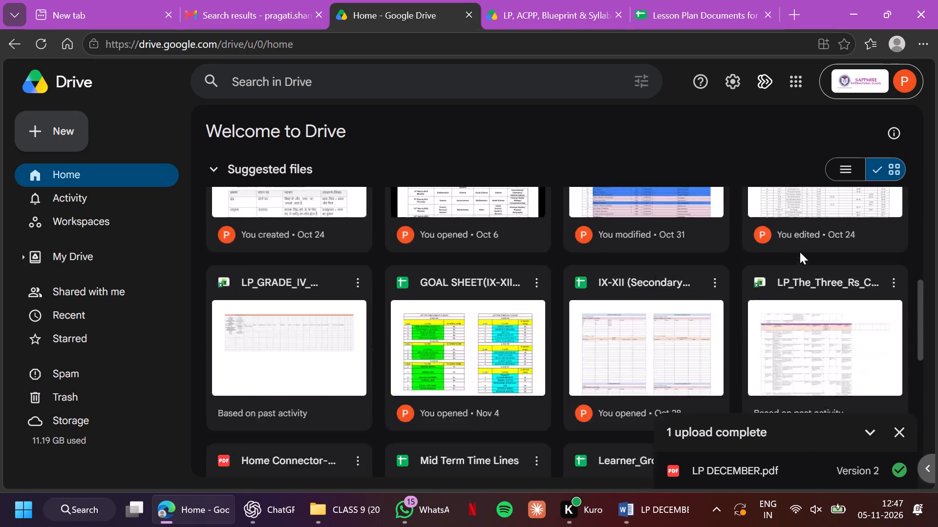
{"action": "scroll", "coordinate": [800, 252], "scroll_direction": "down", "scroll_amount": 1}
{"action": "scroll", "coordinate": [800, 252], "scroll_direction": "up", "scroll_amount": 2}
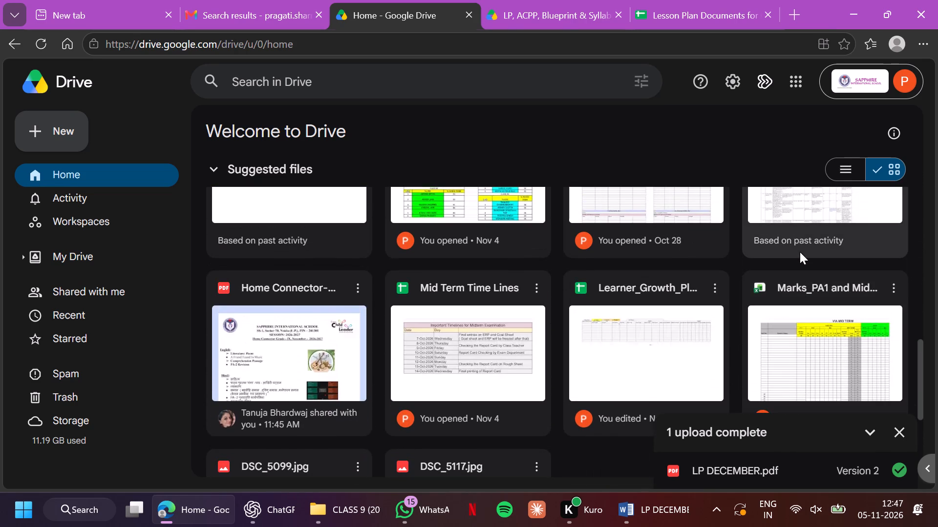
{"action": "scroll", "coordinate": [800, 252], "scroll_direction": "up", "scroll_amount": 1}
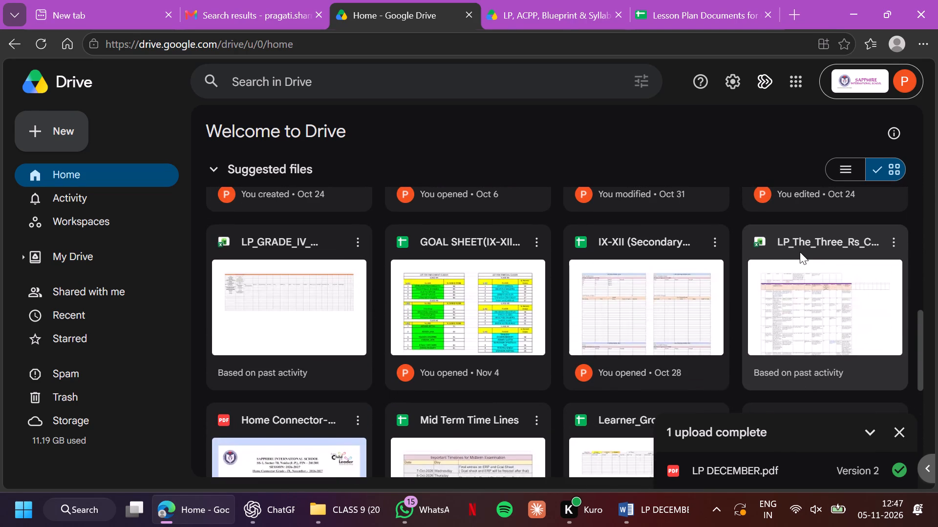
{"action": "scroll", "coordinate": [800, 252], "scroll_direction": "up", "scroll_amount": 4}
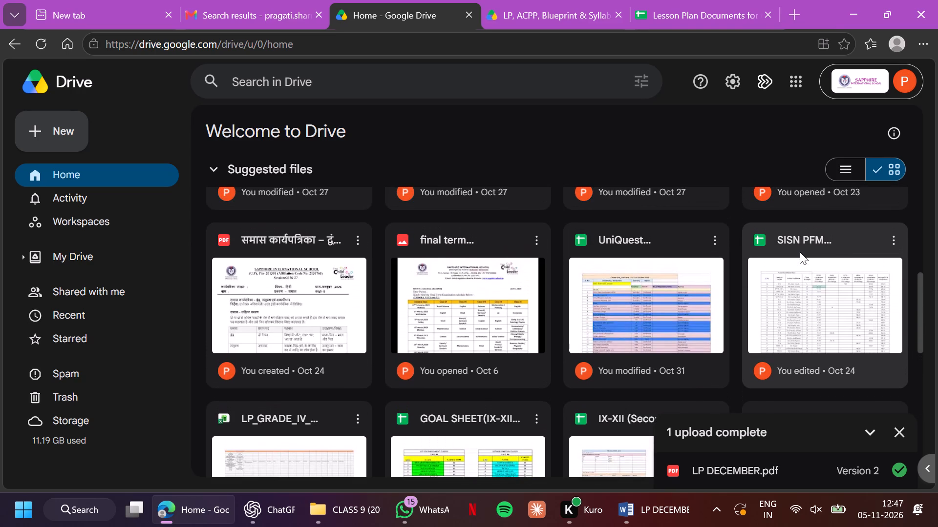
{"action": "scroll", "coordinate": [800, 252], "scroll_direction": "up", "scroll_amount": 1}
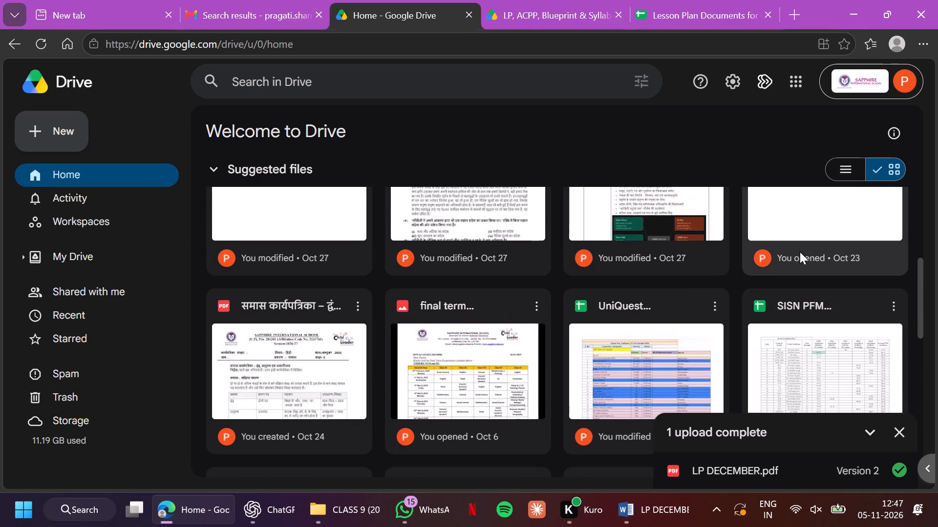
{"action": "scroll", "coordinate": [800, 252], "scroll_direction": "up", "scroll_amount": 2}
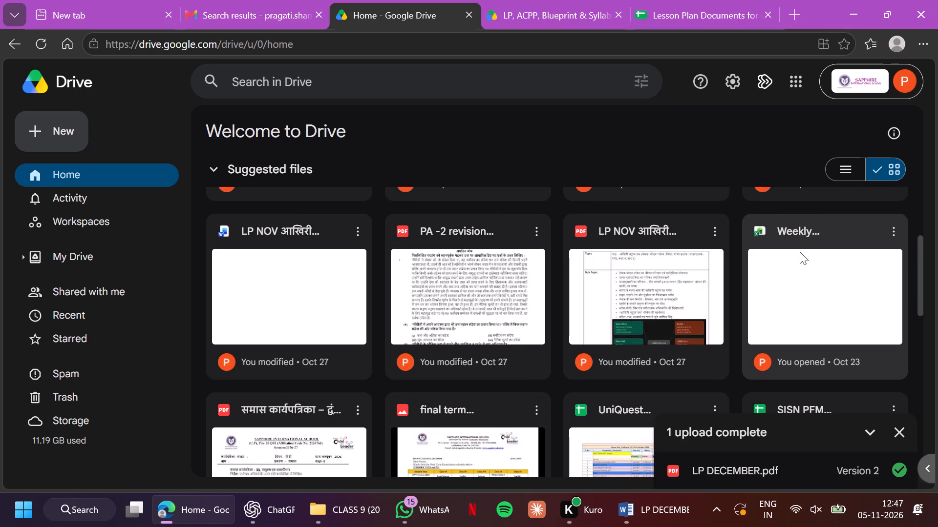
{"action": "scroll", "coordinate": [479, 325], "scroll_direction": "up", "scroll_amount": 1}
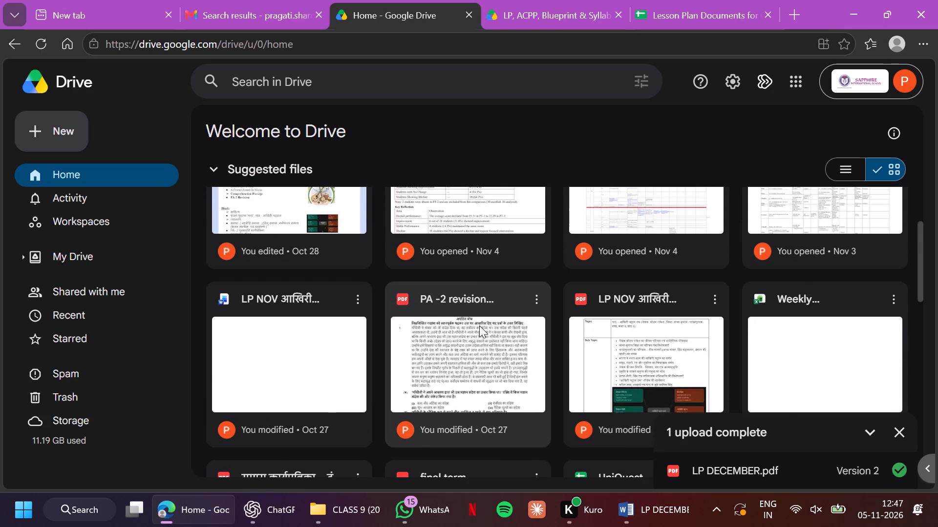
{"action": "scroll", "coordinate": [479, 325], "scroll_direction": "up", "scroll_amount": 2}
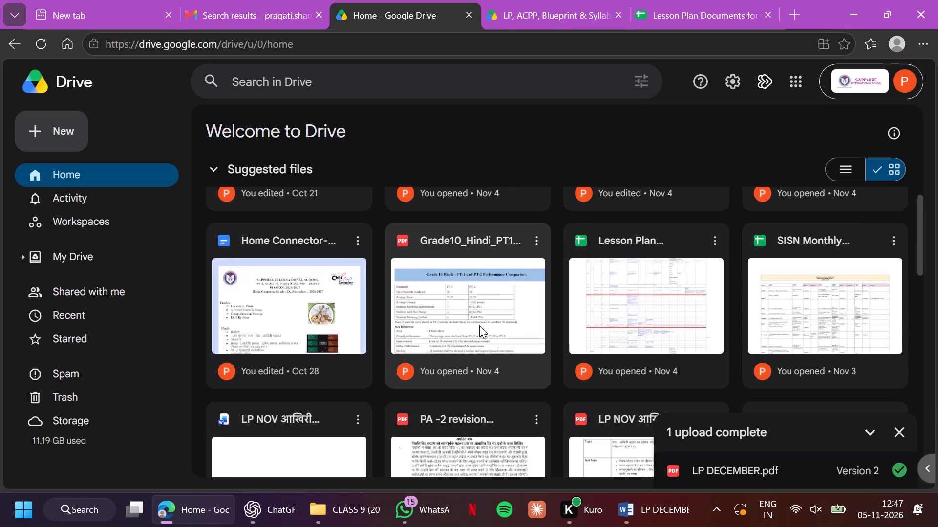
{"action": "scroll", "coordinate": [479, 325], "scroll_direction": "up", "scroll_amount": 1}
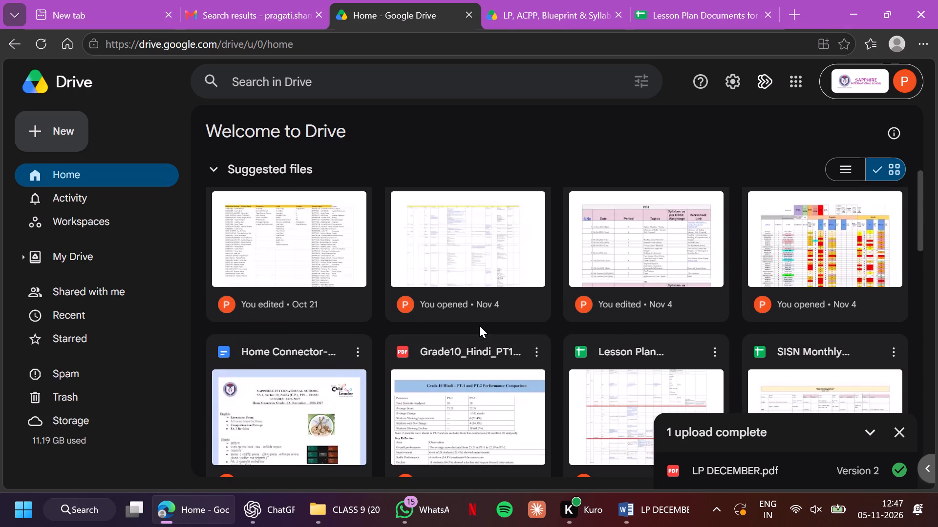
{"action": "scroll", "coordinate": [479, 325], "scroll_direction": "up", "scroll_amount": 3}
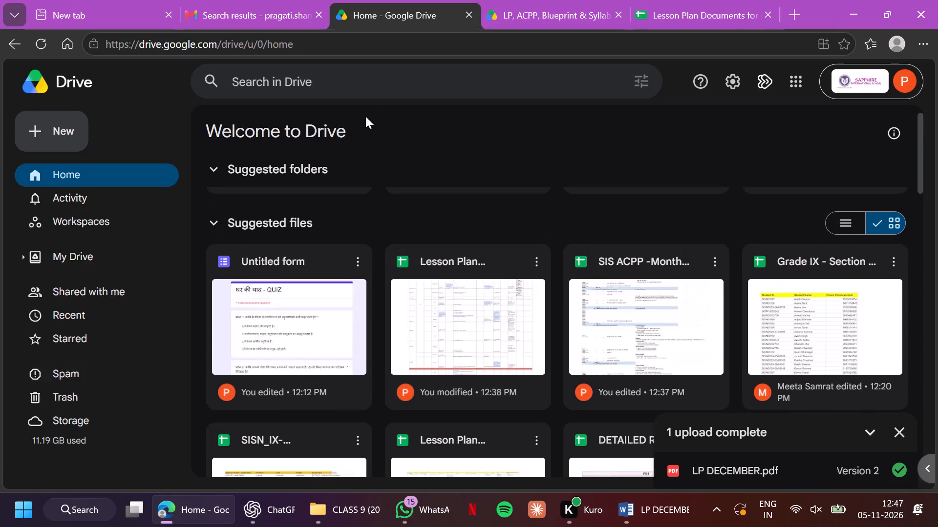
Search Drive for "lp", open LP DECEMBER.pdf and bring up its sharing settings.
{"action": "left_click", "coordinate": [338, 81]}
{"action": "type", "text": "lp"}
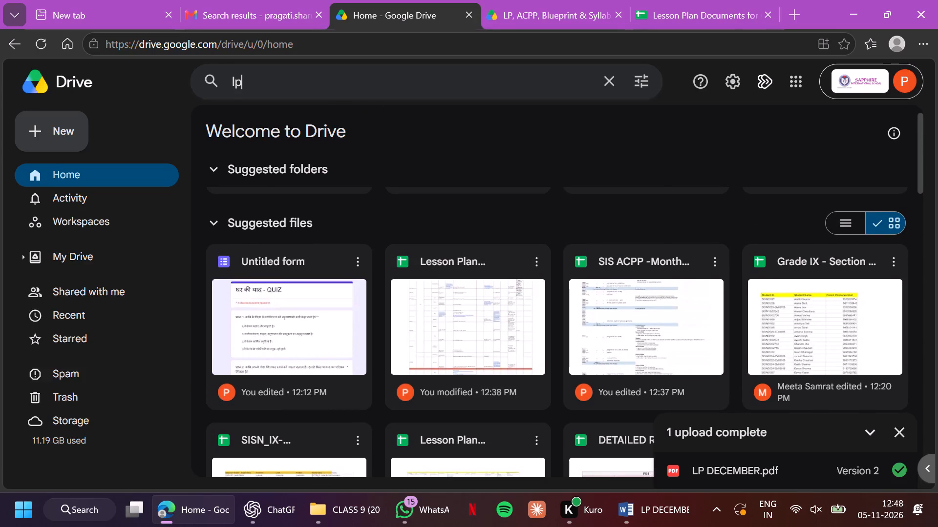
{"action": "key", "text": "space"}
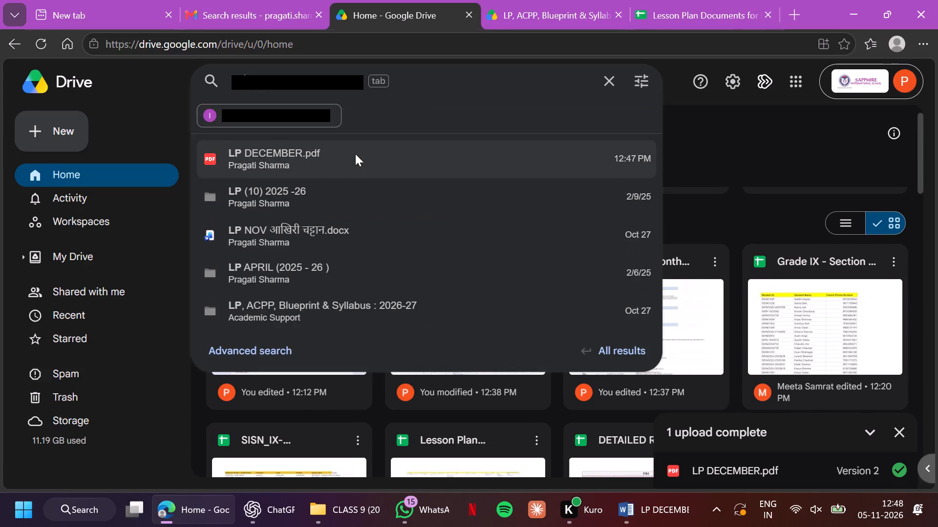
{"action": "left_click", "coordinate": [347, 153]}
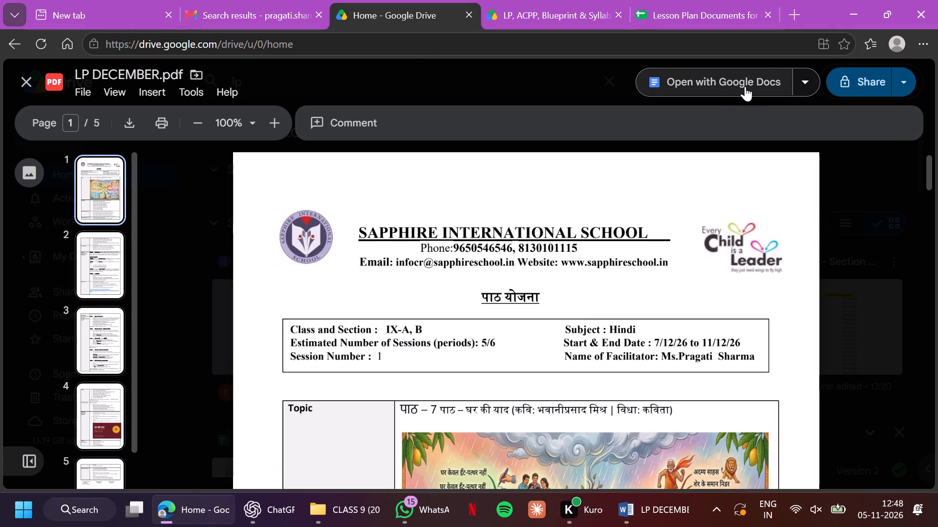
{"action": "left_click", "coordinate": [875, 85]}
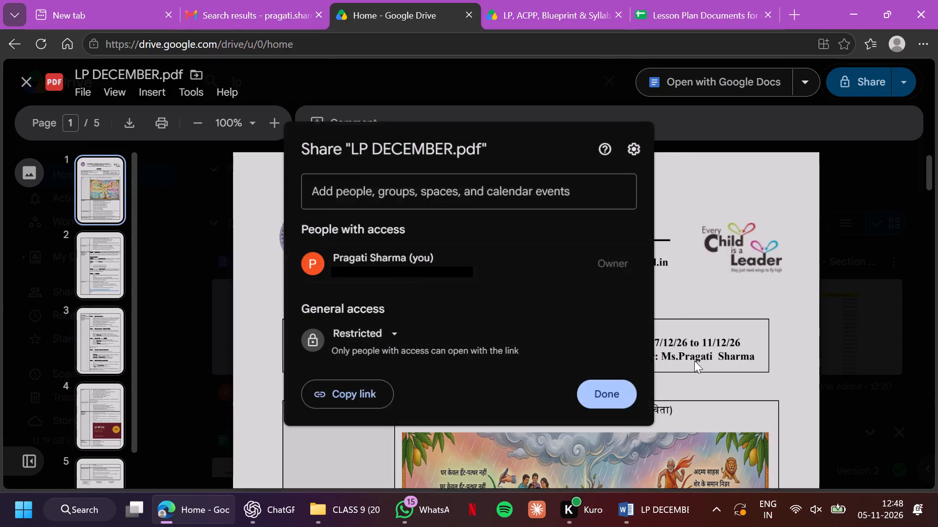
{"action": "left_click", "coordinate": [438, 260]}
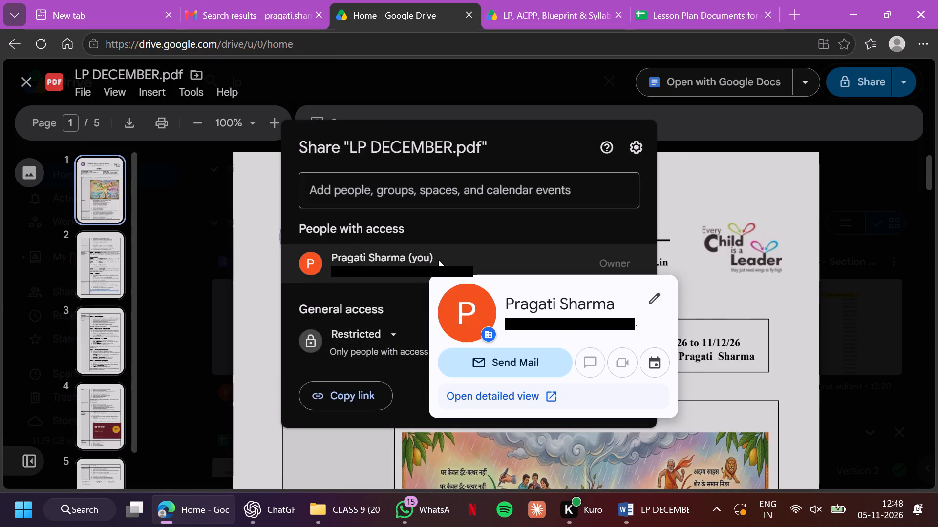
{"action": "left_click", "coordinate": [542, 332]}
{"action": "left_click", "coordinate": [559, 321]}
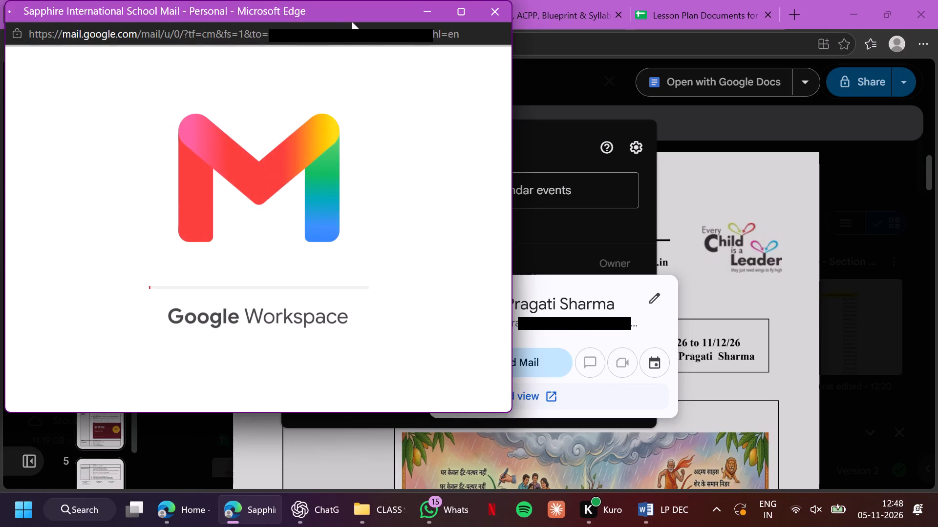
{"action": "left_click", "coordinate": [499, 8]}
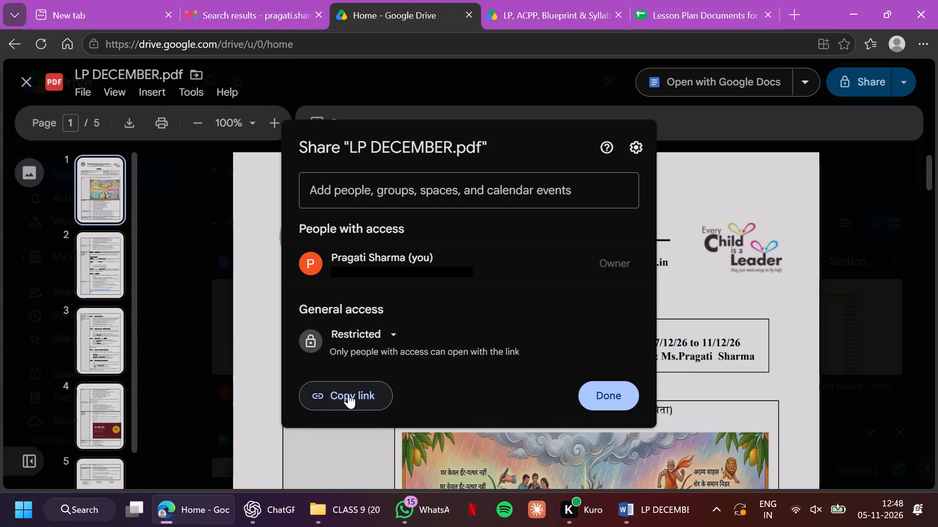
Copy the sharing link of LP DECEMBER.pdf, leaving general access restricted.
{"action": "left_click", "coordinate": [348, 394]}
{"action": "left_click", "coordinate": [660, 352]}
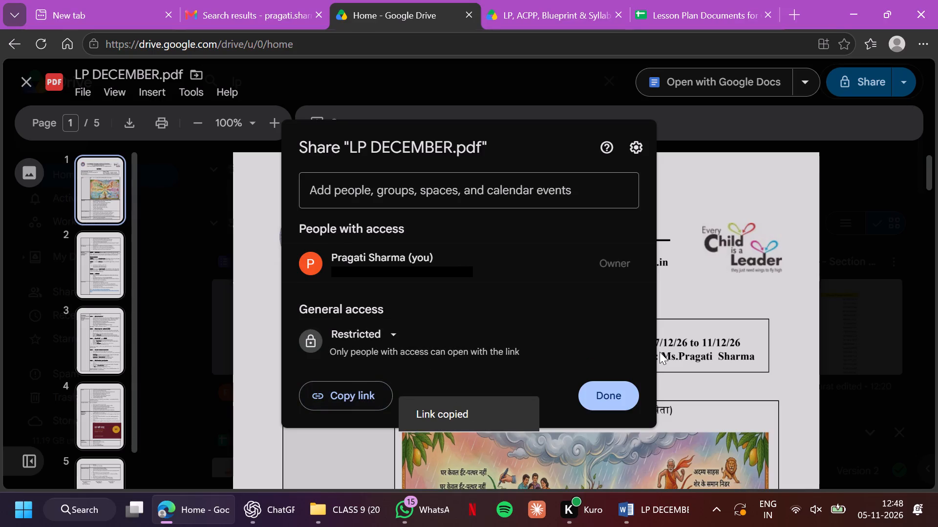
Switch to the shared LP, ACPP, Blueprint & Syllabus : 2026-27 folder and look through its lesson plan spreadsheets.
{"action": "left_click", "coordinate": [536, 8]}
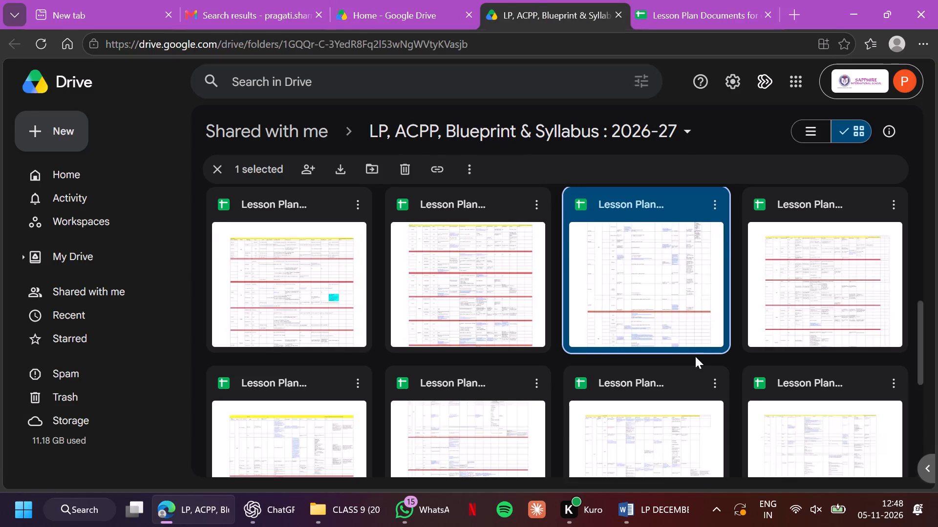
{"action": "scroll", "coordinate": [695, 356], "scroll_direction": "down", "scroll_amount": 3}
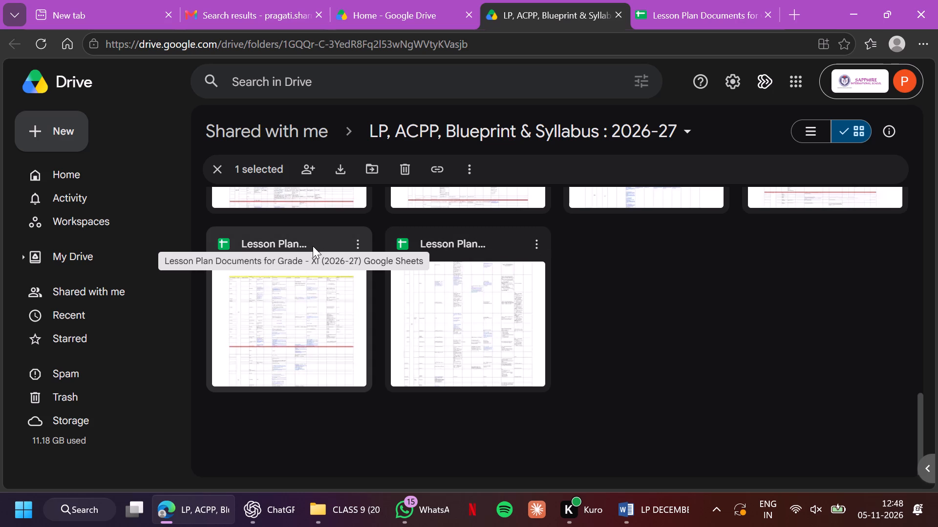
In the LP, ACPP, Blueprint & Syllabus : 2026-27 folder, open the Lesson Plan Documents for Grade - IX (2026-27) spreadsheet.
{"action": "scroll", "coordinate": [320, 201], "scroll_direction": "up", "scroll_amount": 1}
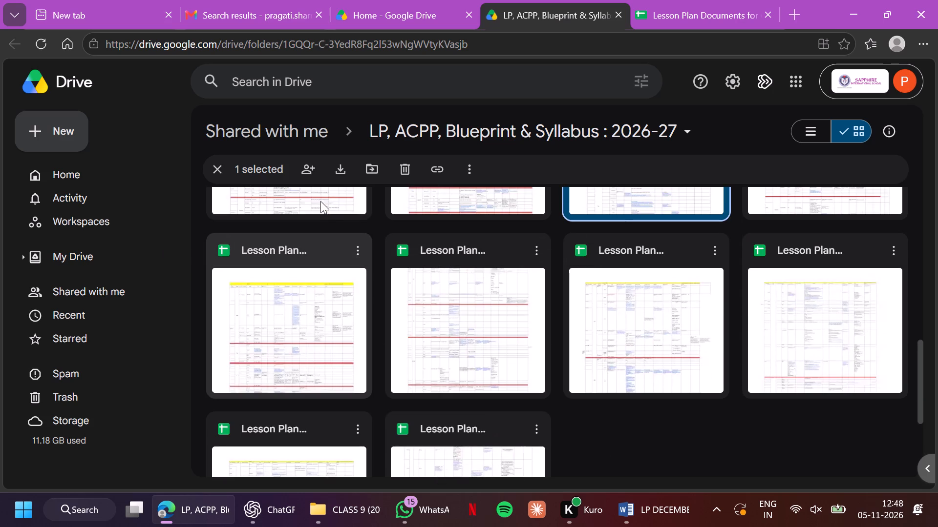
{"action": "scroll", "coordinate": [320, 201], "scroll_direction": "up", "scroll_amount": 1}
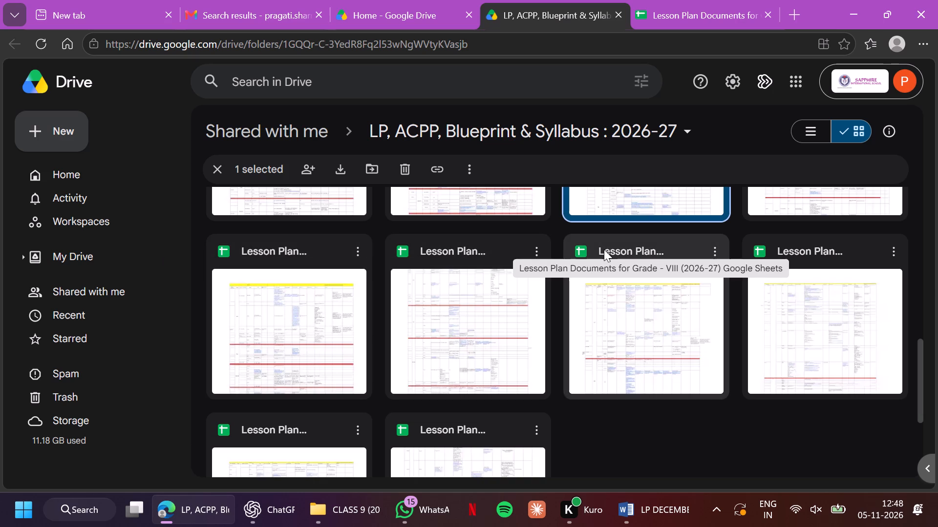
{"action": "scroll", "coordinate": [810, 245], "scroll_direction": "up", "scroll_amount": 3}
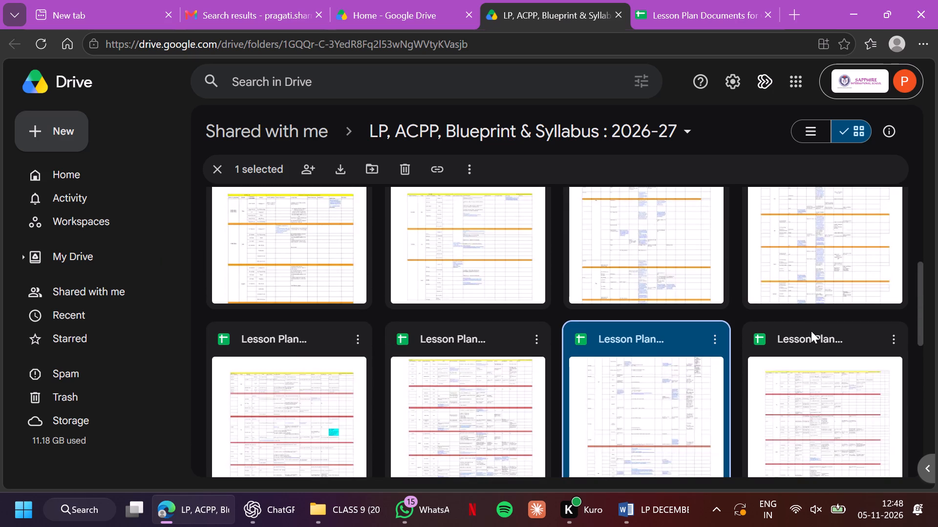
{"action": "double_click", "coordinate": [646, 345]}
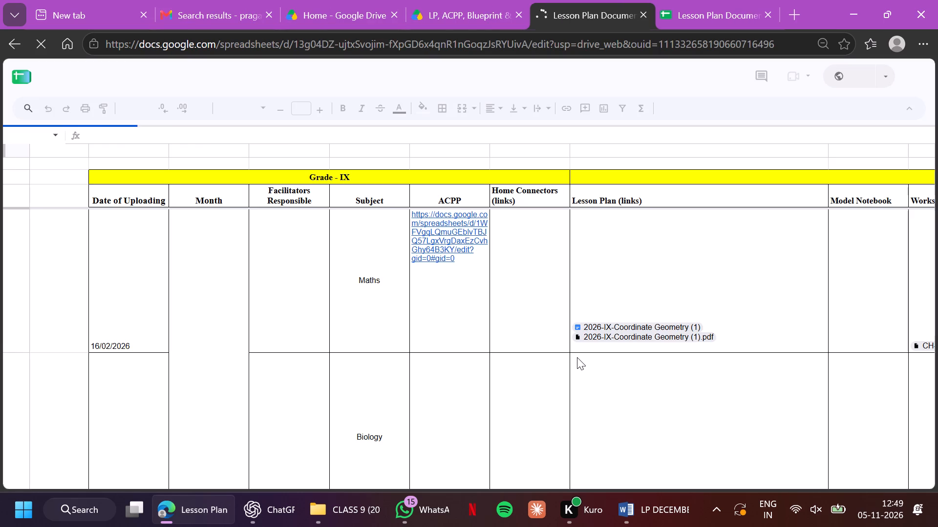
Paste the copied Drive link into the December HINDI row's Lesson Plan (links) cell and convert it to the LP DECEMBER.pdf file chip.
{"action": "scroll", "coordinate": [577, 357], "scroll_direction": "down", "scroll_amount": 4}
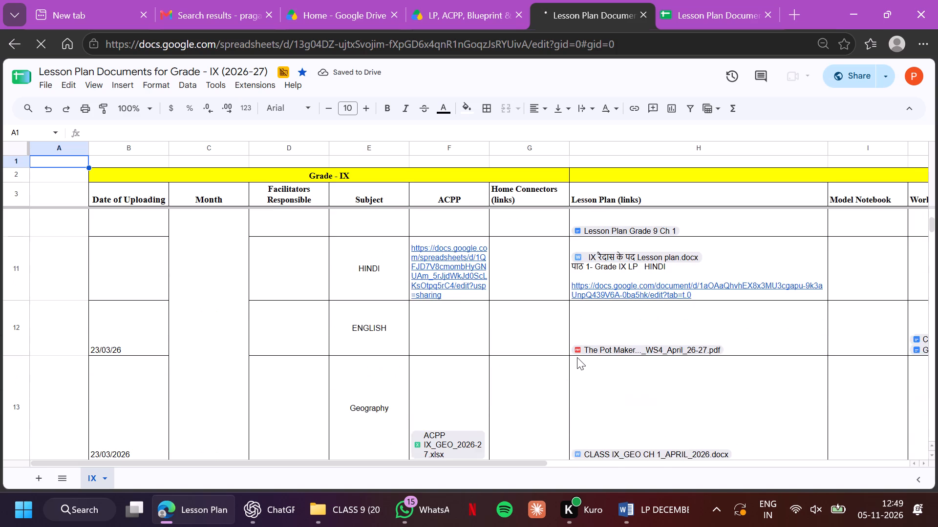
{"action": "scroll", "coordinate": [577, 357], "scroll_direction": "down", "scroll_amount": 12}
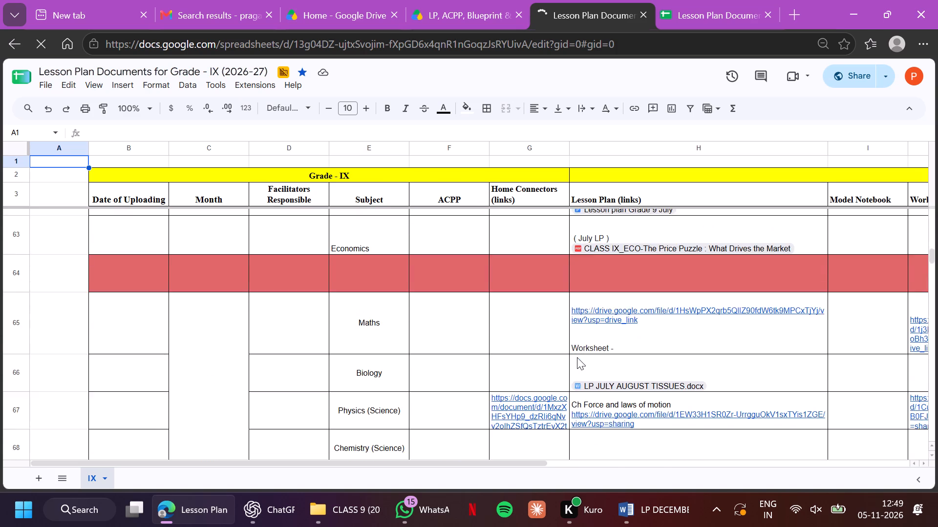
{"action": "scroll", "coordinate": [577, 357], "scroll_direction": "down", "scroll_amount": 9}
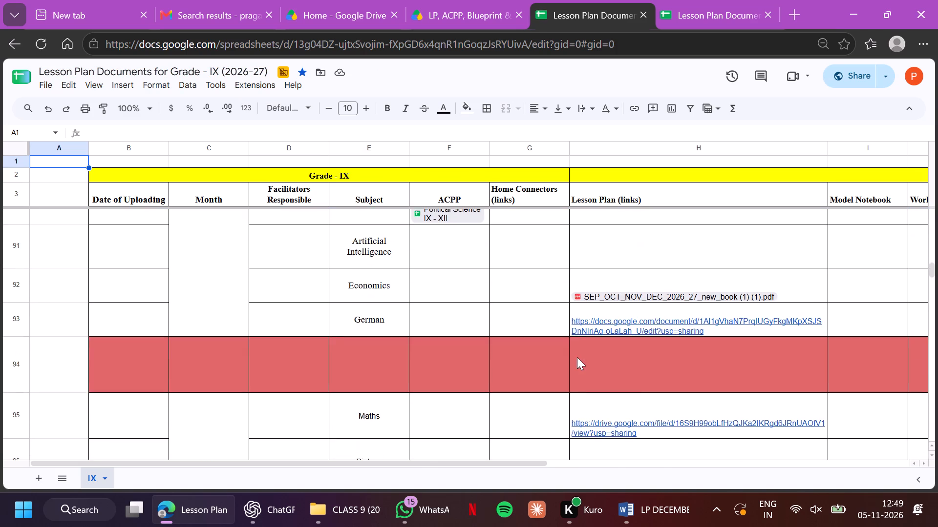
{"action": "scroll", "coordinate": [577, 357], "scroll_direction": "down", "scroll_amount": 9}
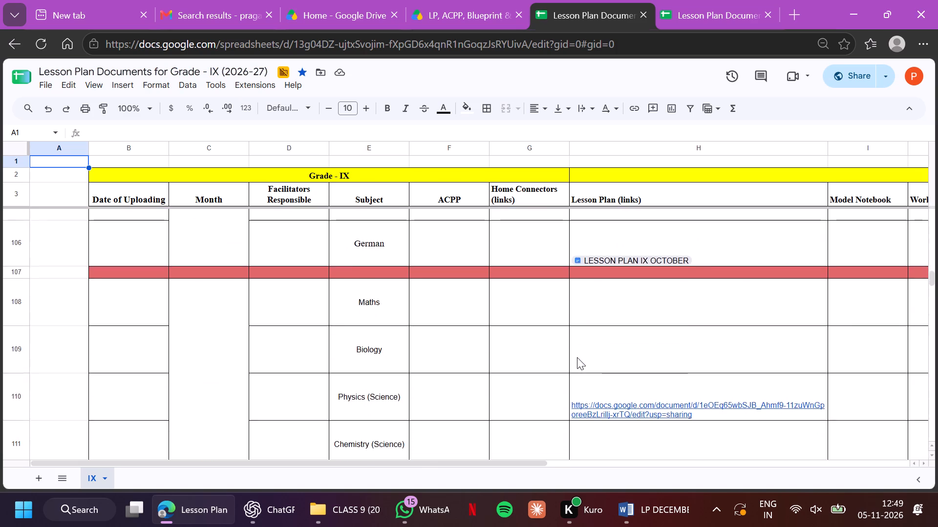
{"action": "scroll", "coordinate": [577, 357], "scroll_direction": "down", "scroll_amount": 7}
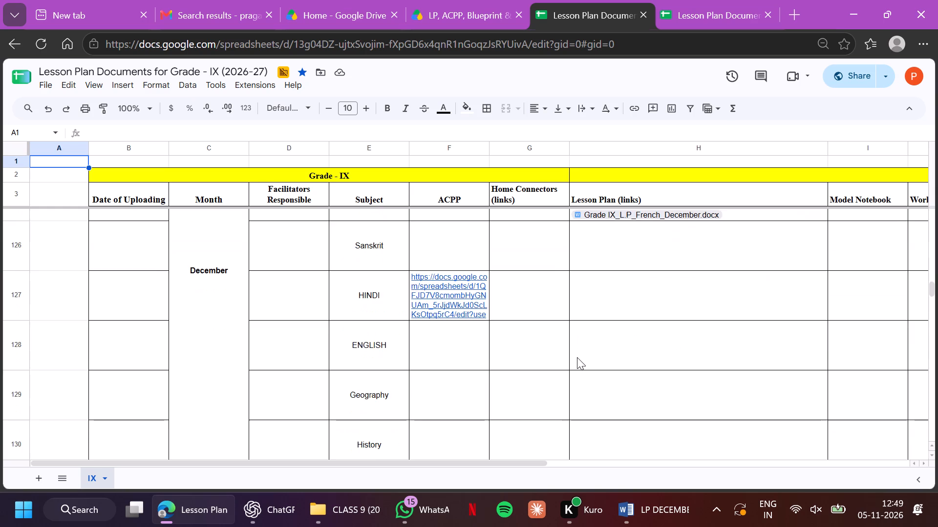
{"action": "scroll", "coordinate": [577, 357], "scroll_direction": "left", "scroll_amount": 1}
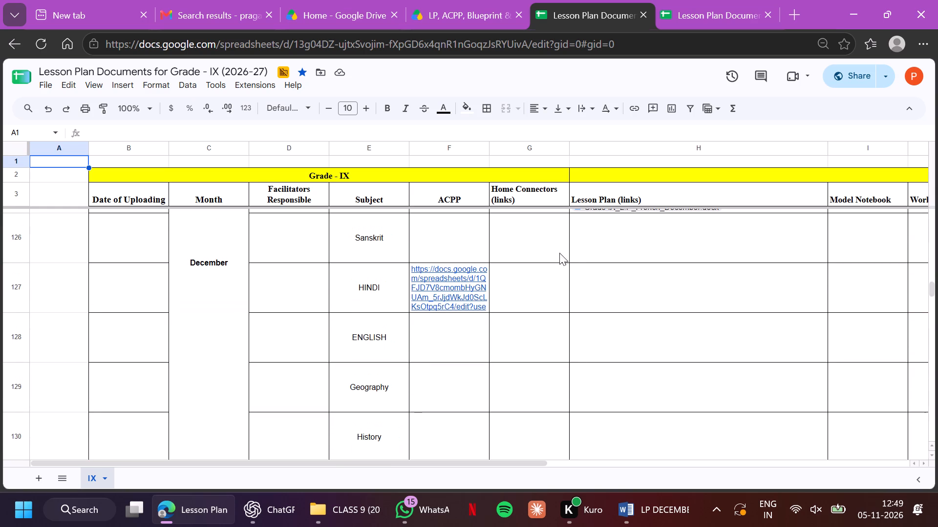
{"action": "left_click", "coordinate": [600, 295]}
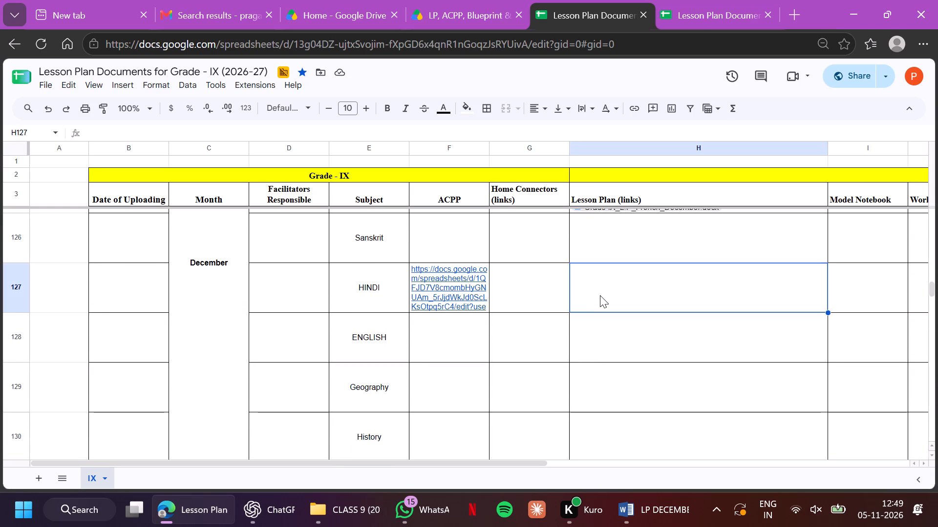
{"action": "key", "text": "ctrl+v"}
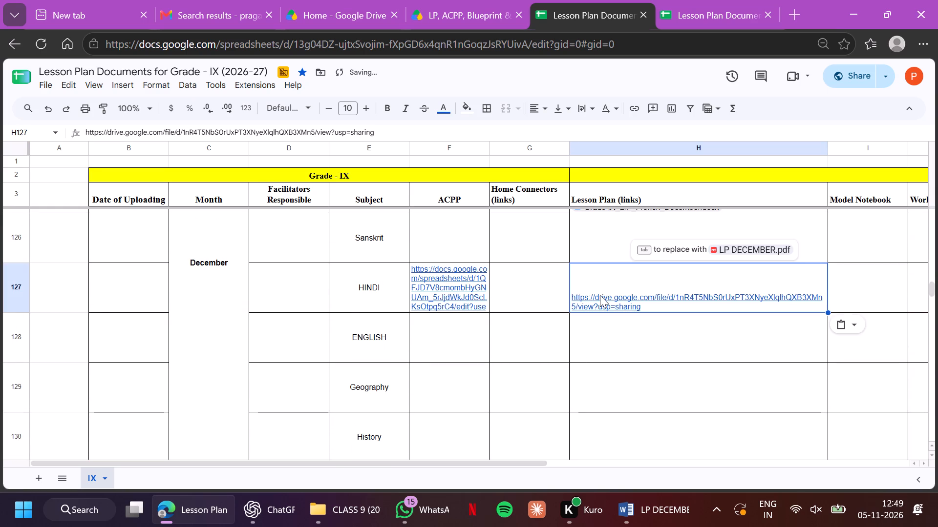
{"action": "left_click", "coordinate": [736, 245]}
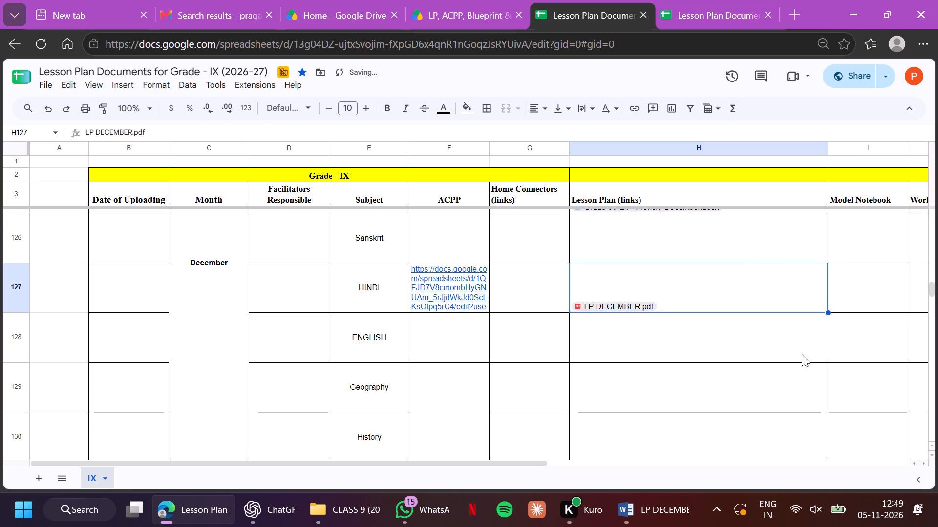
Look across the remaining columns of the December HINDI row for the Worksheets (links) cell and select it.
{"action": "scroll", "coordinate": [779, 362], "scroll_direction": "up", "scroll_amount": 1}
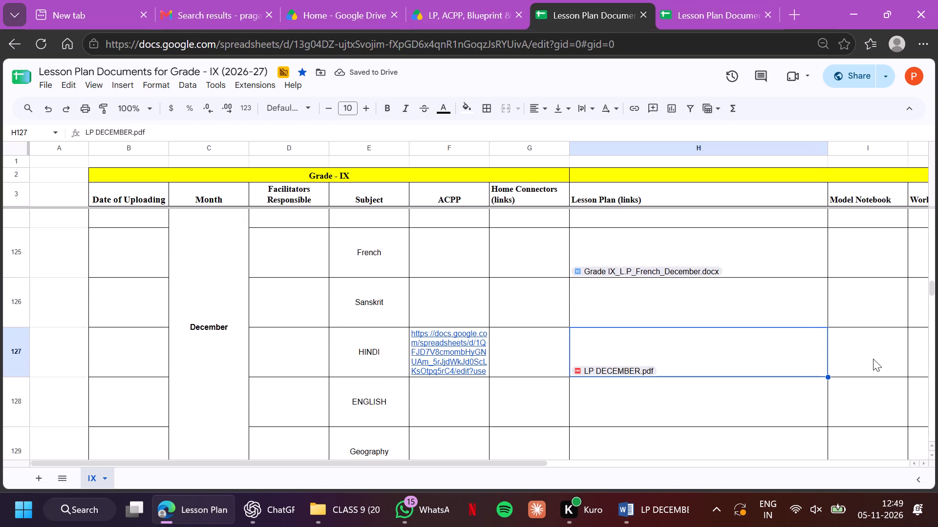
{"action": "left_click", "coordinate": [873, 359]}
{"action": "scroll", "coordinate": [873, 359], "scroll_direction": "left", "scroll_amount": 2}
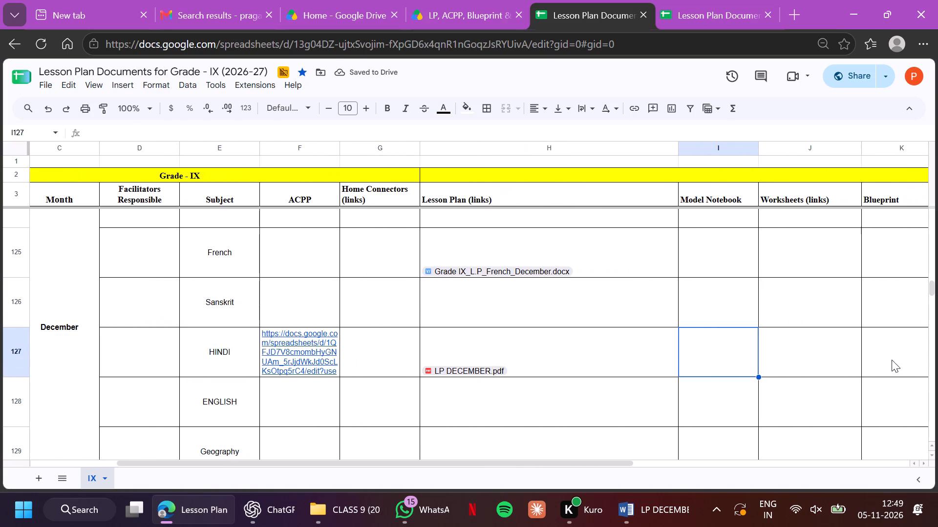
{"action": "scroll", "coordinate": [889, 369], "scroll_direction": "left", "scroll_amount": 1}
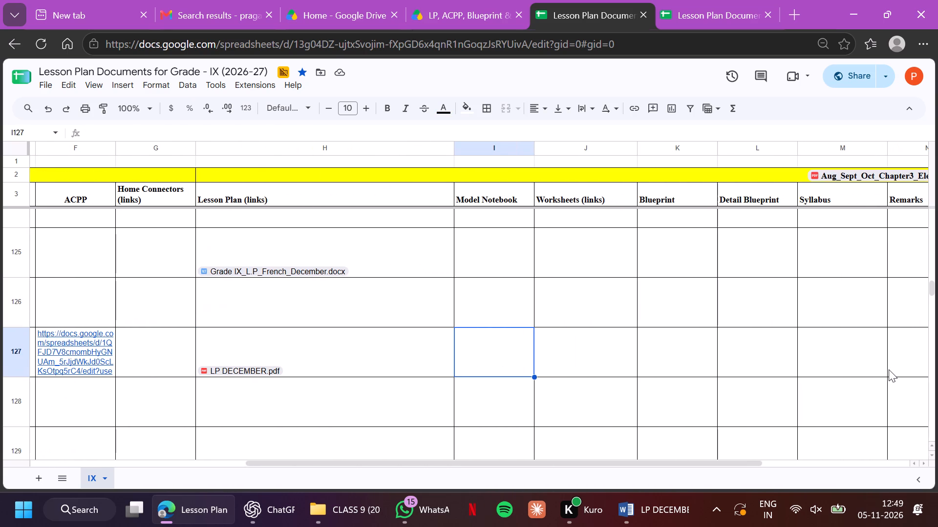
{"action": "scroll", "coordinate": [889, 369], "scroll_direction": "left", "scroll_amount": 1}
{"action": "scroll", "coordinate": [867, 361], "scroll_direction": "up", "scroll_amount": 1}
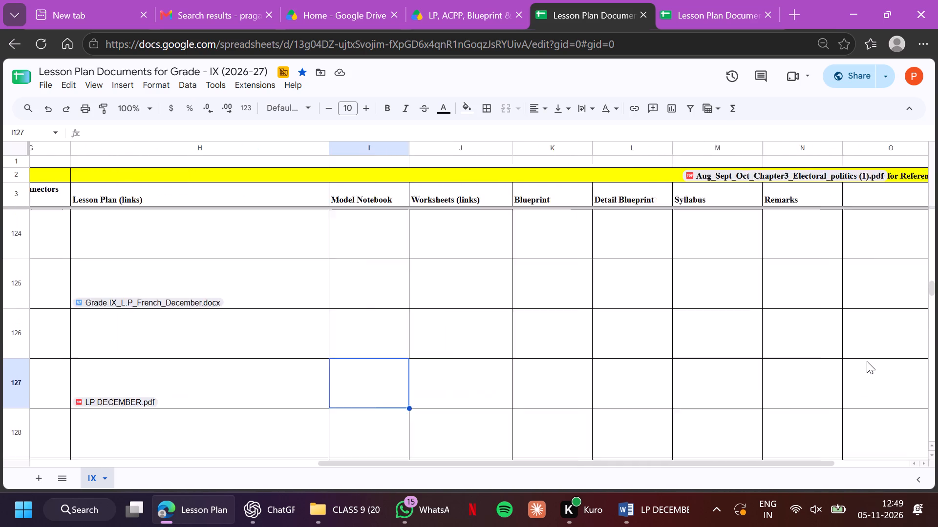
{"action": "scroll", "coordinate": [867, 361], "scroll_direction": "up", "scroll_amount": 1}
{"action": "scroll", "coordinate": [867, 361], "scroll_direction": "right", "scroll_amount": 1}
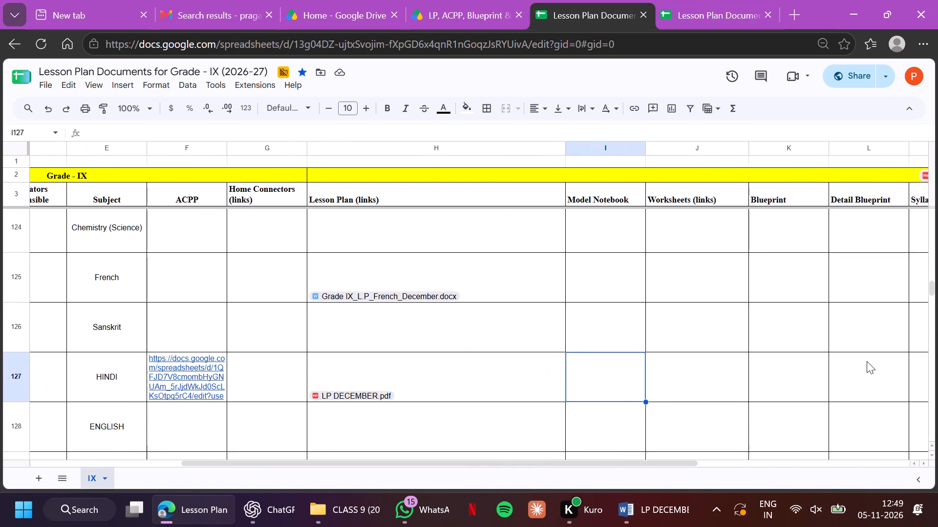
{"action": "scroll", "coordinate": [867, 361], "scroll_direction": "right", "scroll_amount": 5}
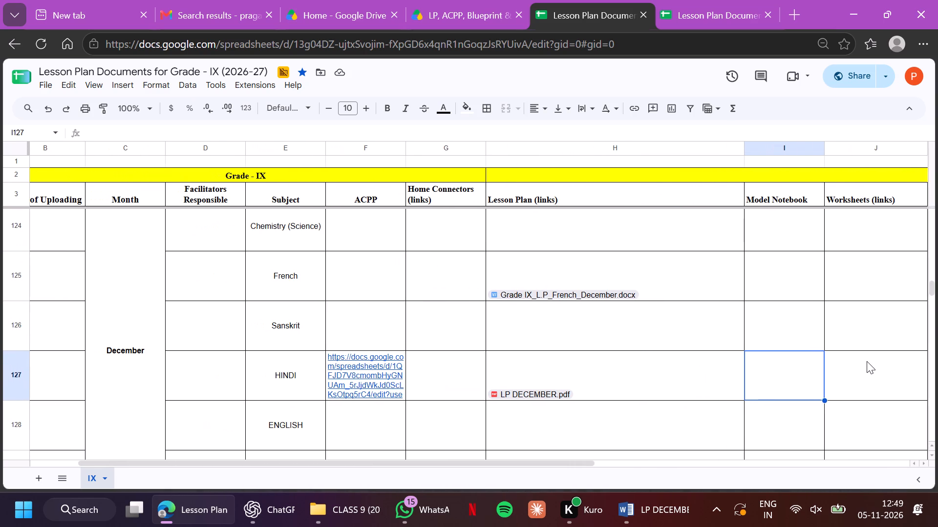
{"action": "left_click", "coordinate": [845, 373]}
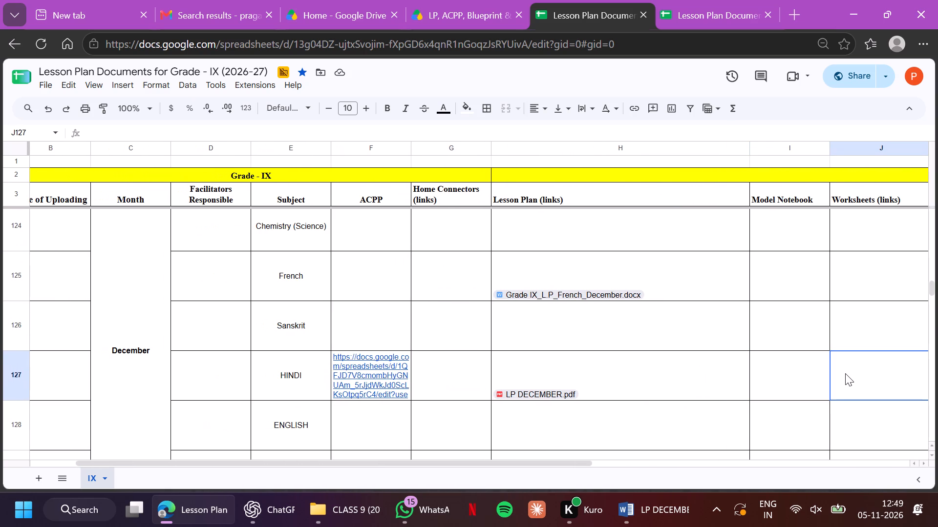
In File Explorer, create a folder named "ws nov" inside the WS (2026-27) folder of CLASS 9 (2026 - 27).
{"action": "left_click", "coordinate": [354, 514]}
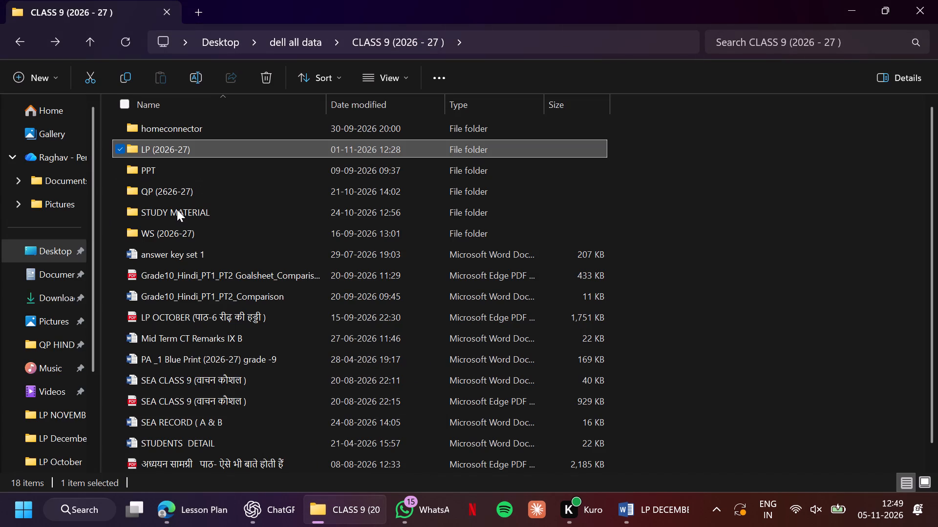
{"action": "double_click", "coordinate": [175, 236]}
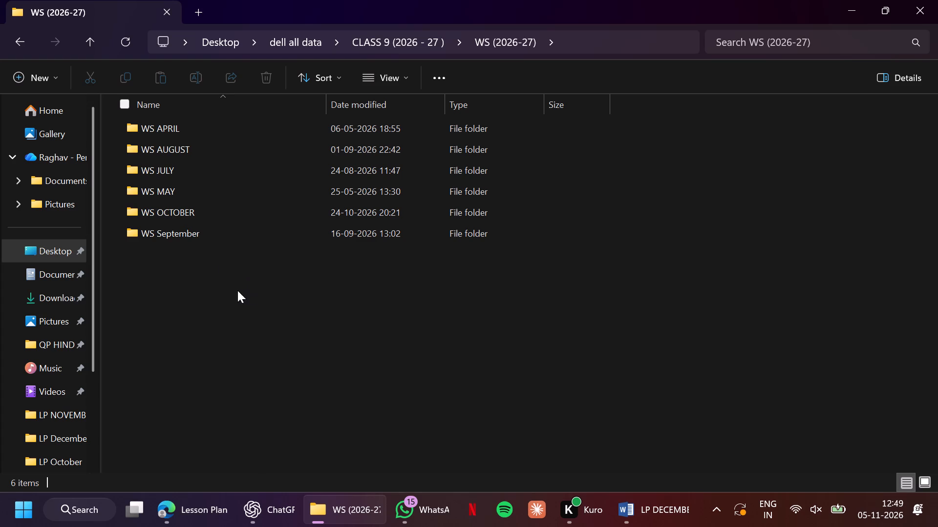
{"action": "right_click", "coordinate": [171, 258]}
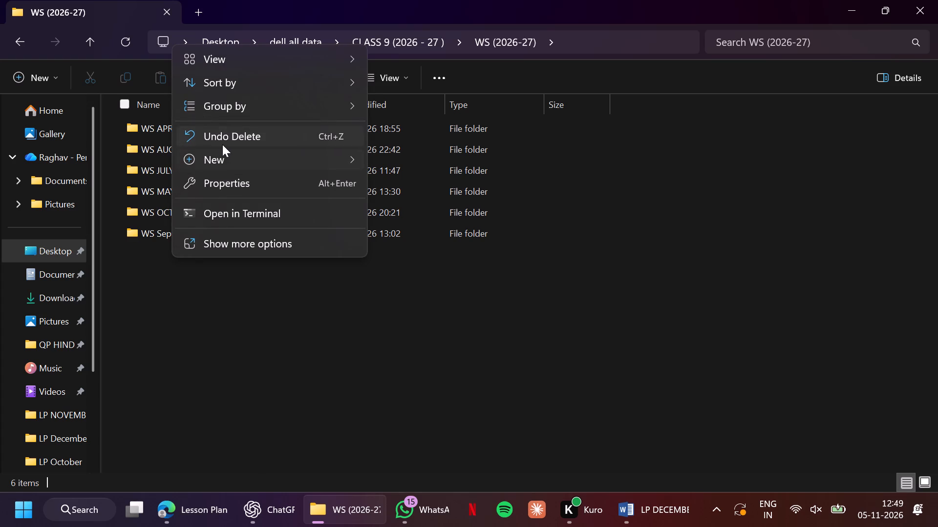
{"action": "left_click", "coordinate": [224, 161]}
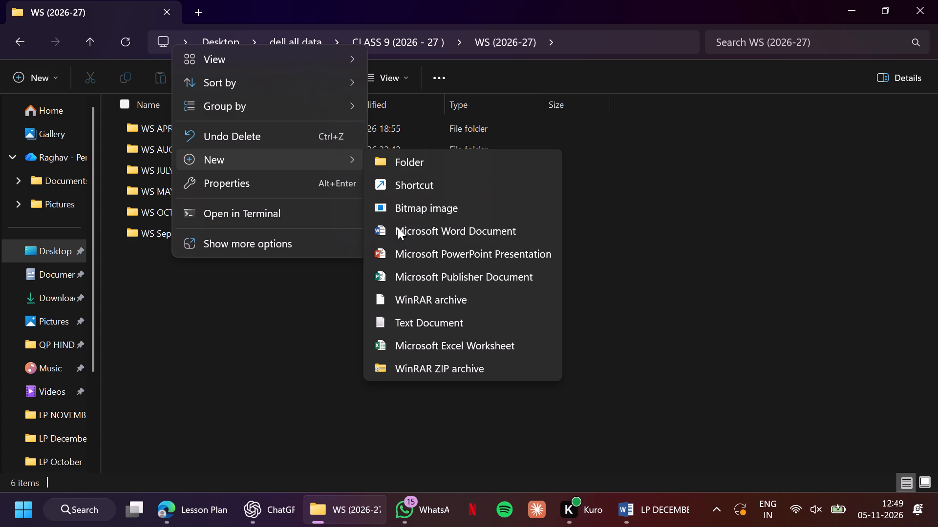
{"action": "left_click", "coordinate": [408, 162]}
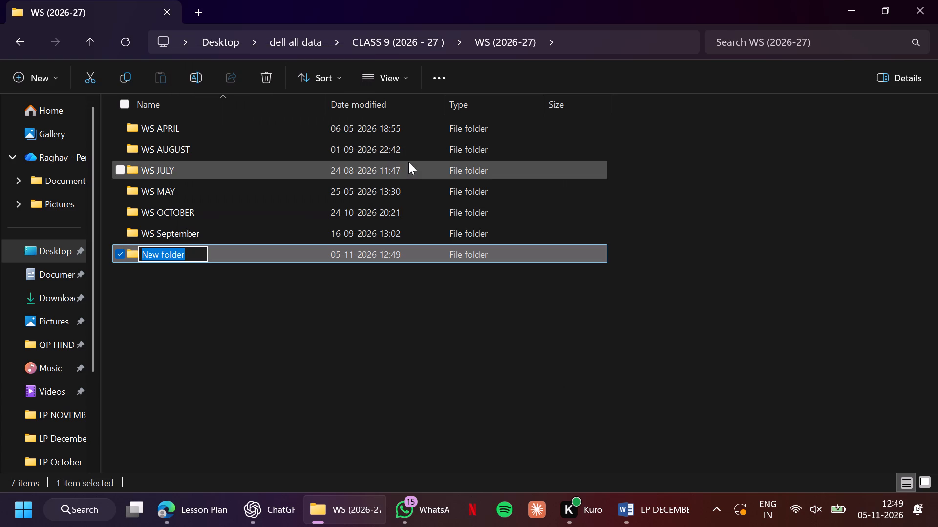
{"action": "key", "text": "BackSpace"}
{"action": "type", "text": "ws"}
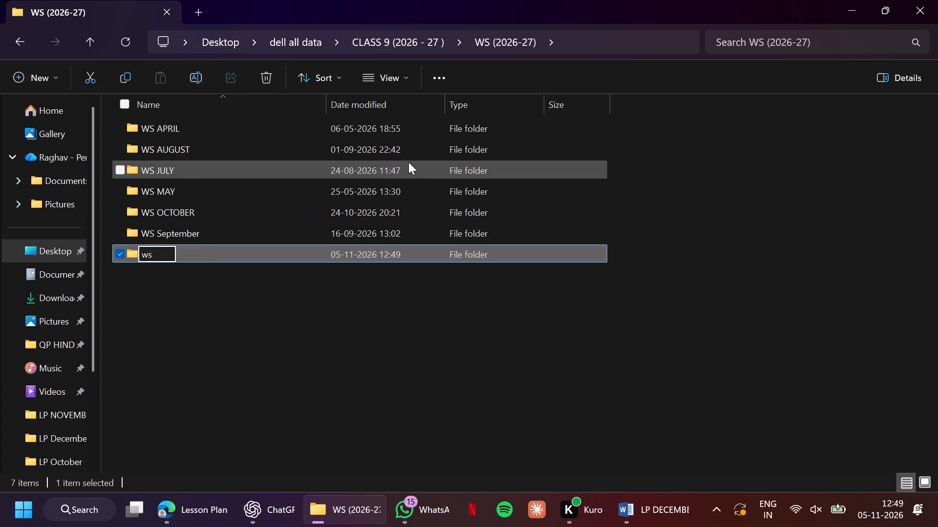
{"action": "key", "text": "space"}
{"action": "type", "text": "nov"}
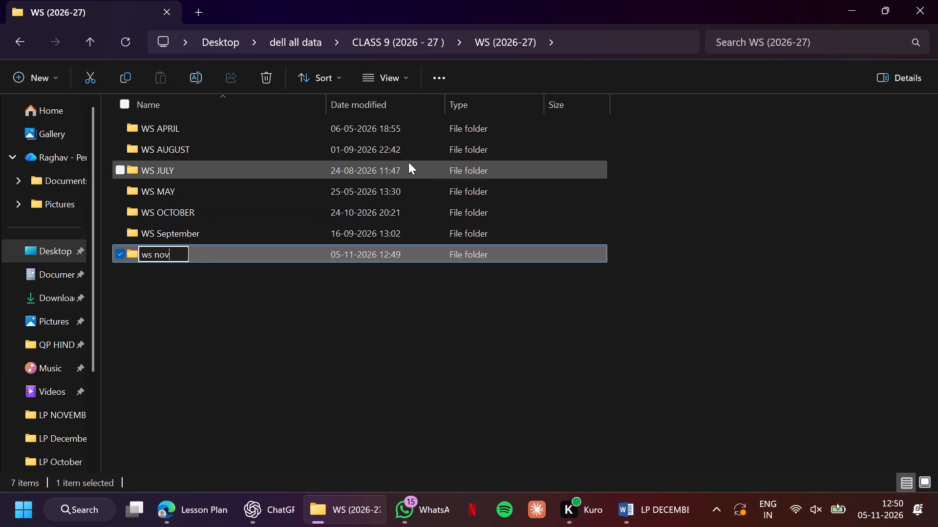
{"action": "key", "text": "space"}
{"action": "left_click", "coordinate": [382, 178]}
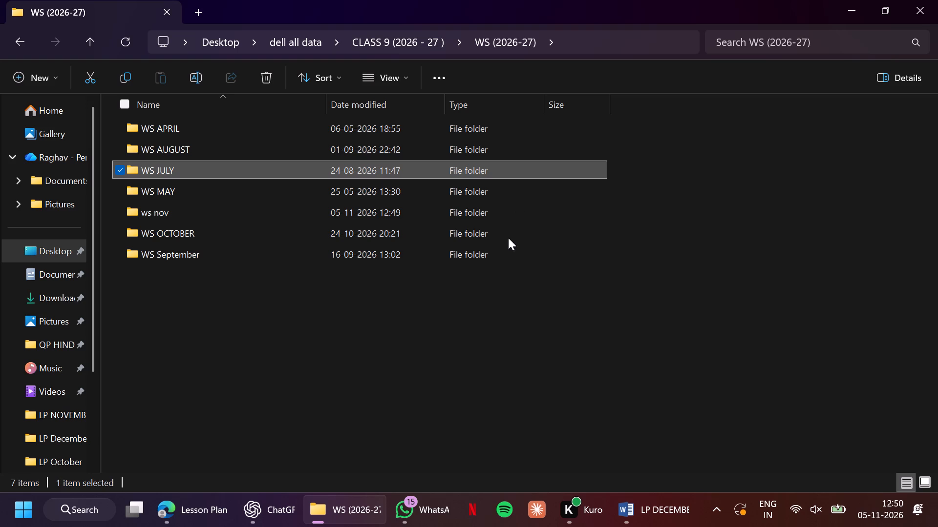
Create another folder named "ws december" in WS (2026-27), open it and return to the parent folder.
{"action": "right_click", "coordinate": [383, 335]}
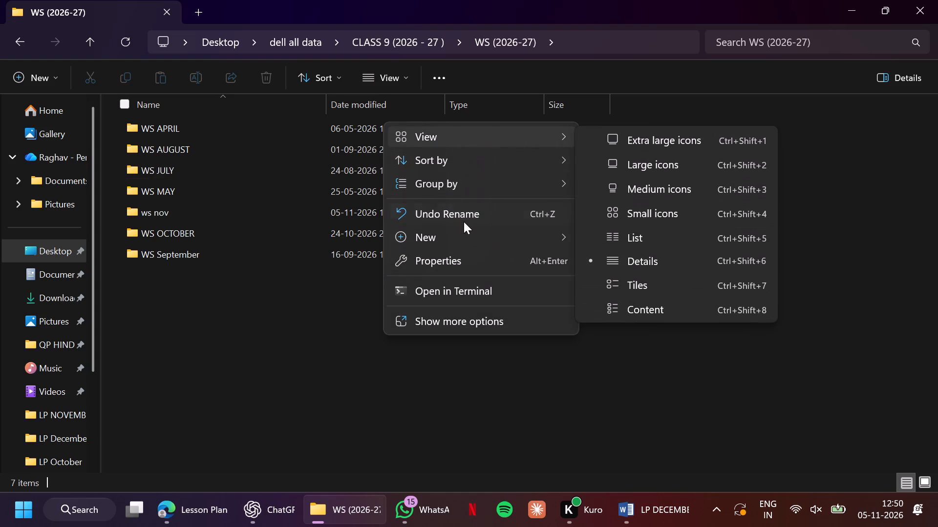
{"action": "left_click", "coordinate": [453, 239]}
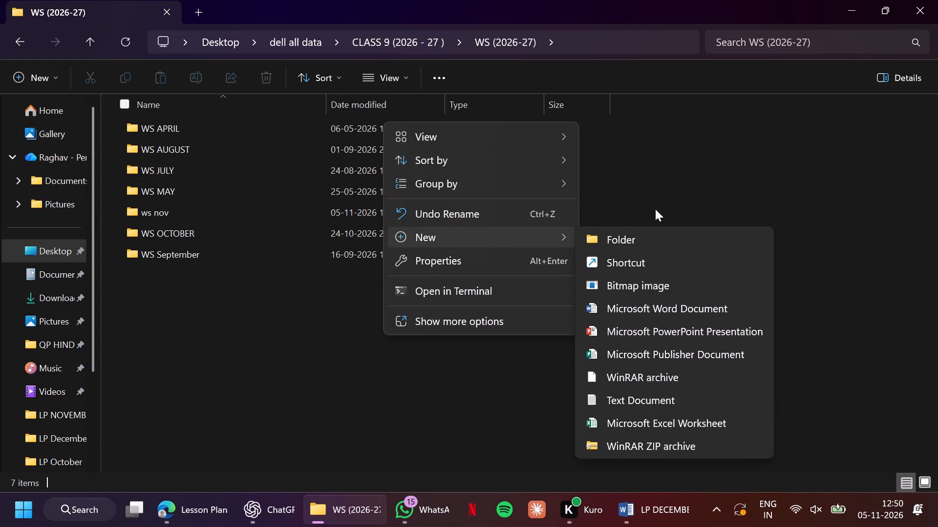
{"action": "left_click", "coordinate": [637, 244]}
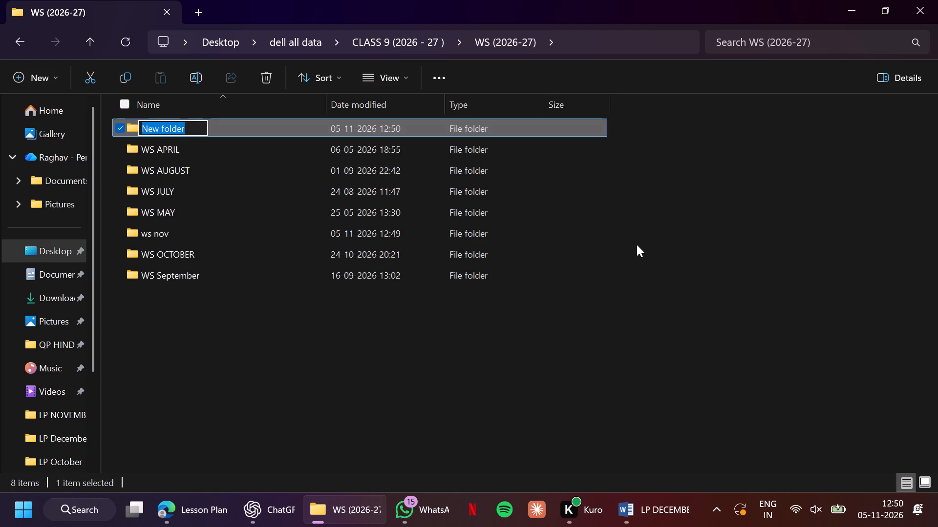
{"action": "key", "text": "BackSpace"}
{"action": "type", "text": "ws des"}
{"action": "key", "text": "BackSpace"}
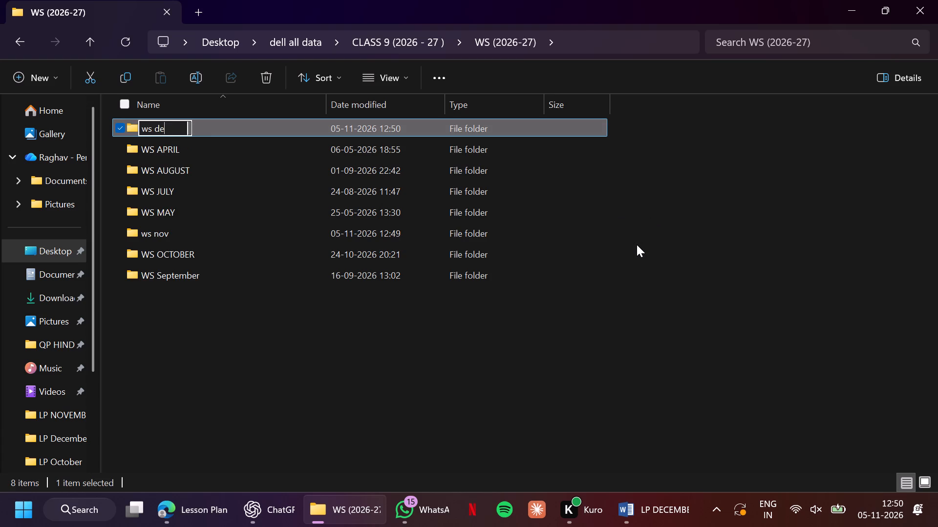
{"action": "type", "text": "cember"}
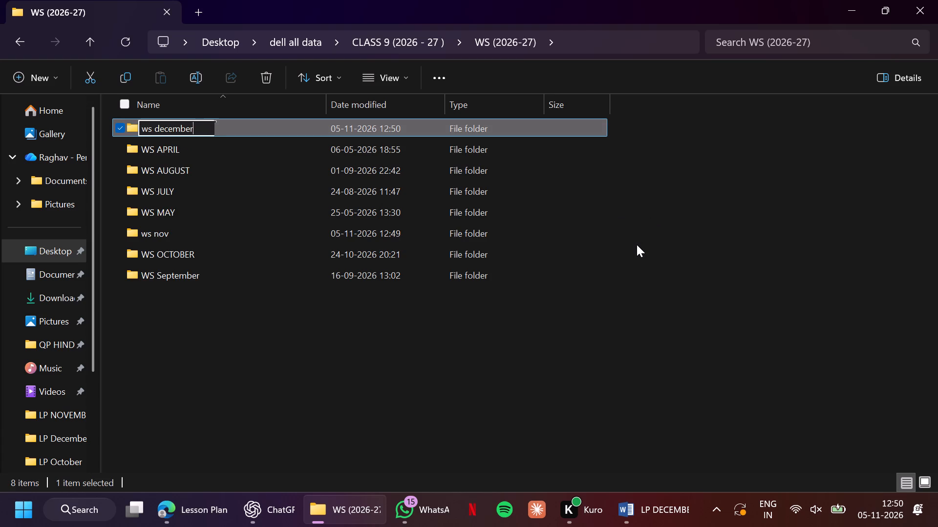
{"action": "key", "text": "space"}
{"action": "key", "text": "Return"}
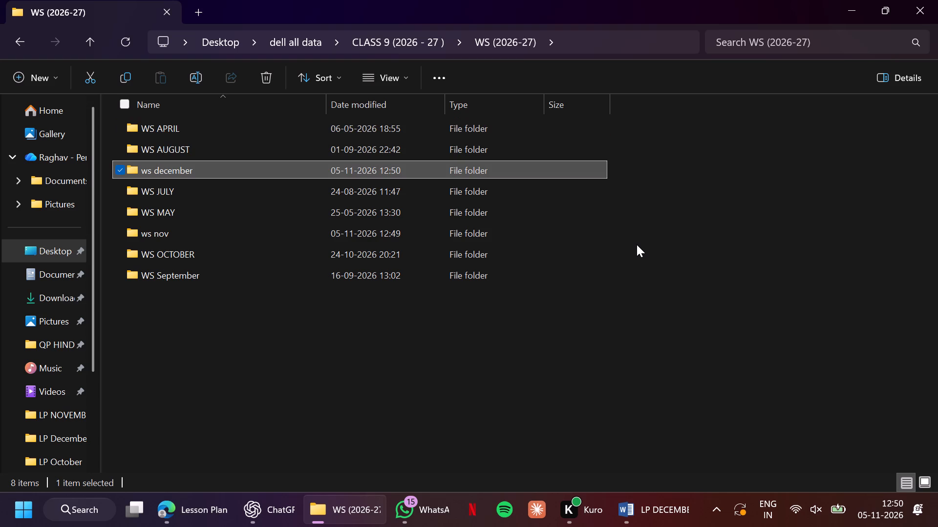
{"action": "double_click", "coordinate": [248, 177]}
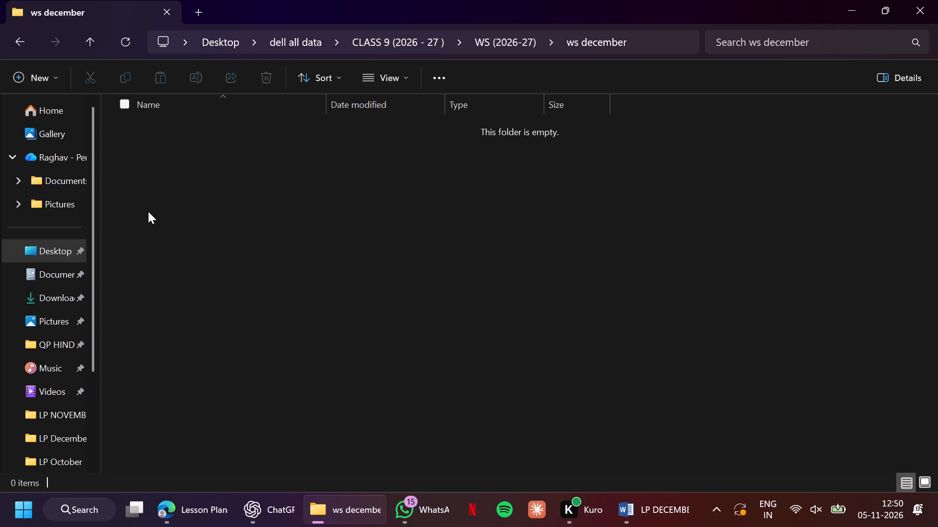
{"action": "left_click", "coordinate": [18, 41]}
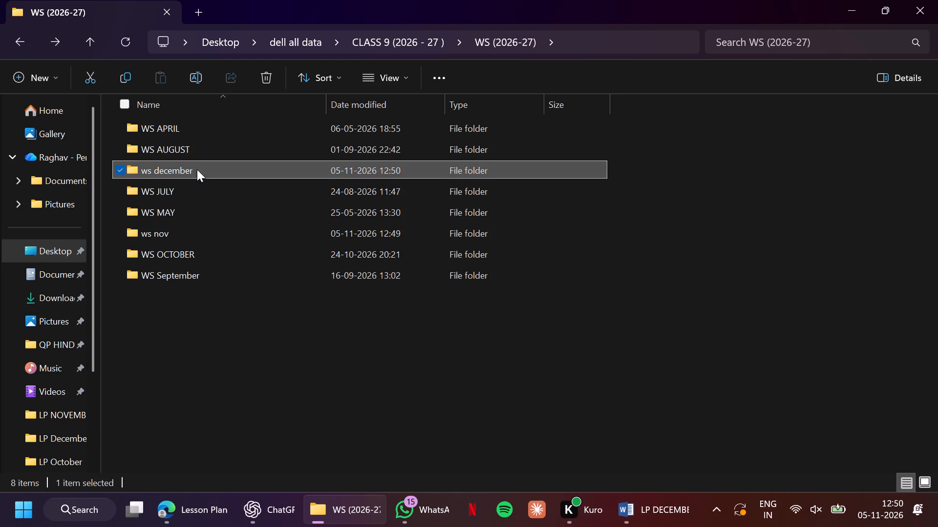
Rename the "ws december" folder in capitals as WS DECEMBER.
{"action": "left_click", "coordinate": [179, 165]}
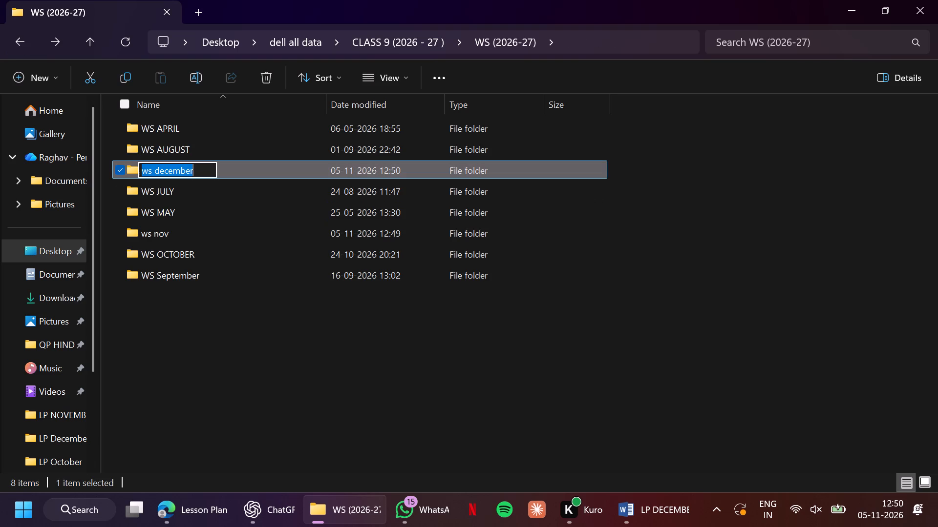
{"action": "key", "text": "BackSpace"}
{"action": "type", "text": "WS"}
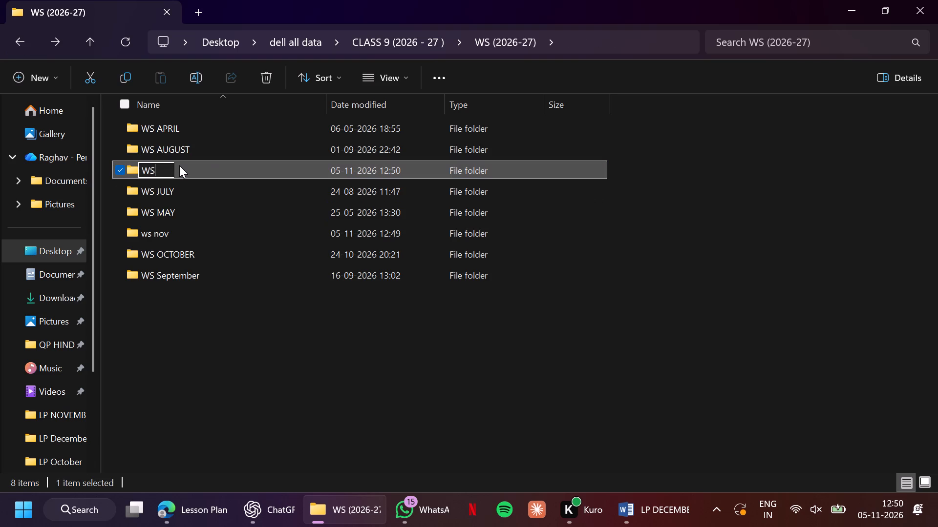
{"action": "key", "text": "space"}
{"action": "type", "text": "DECEMBER"}
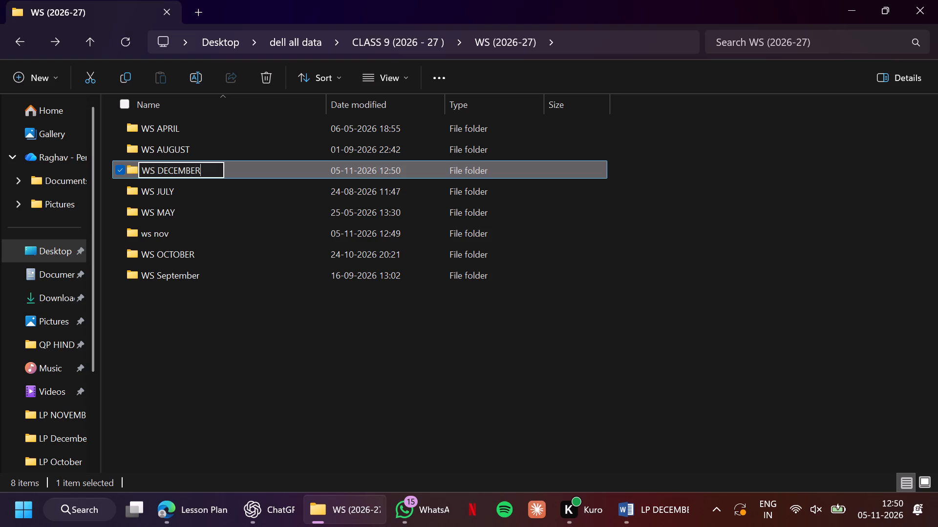
{"action": "key", "text": "space"}
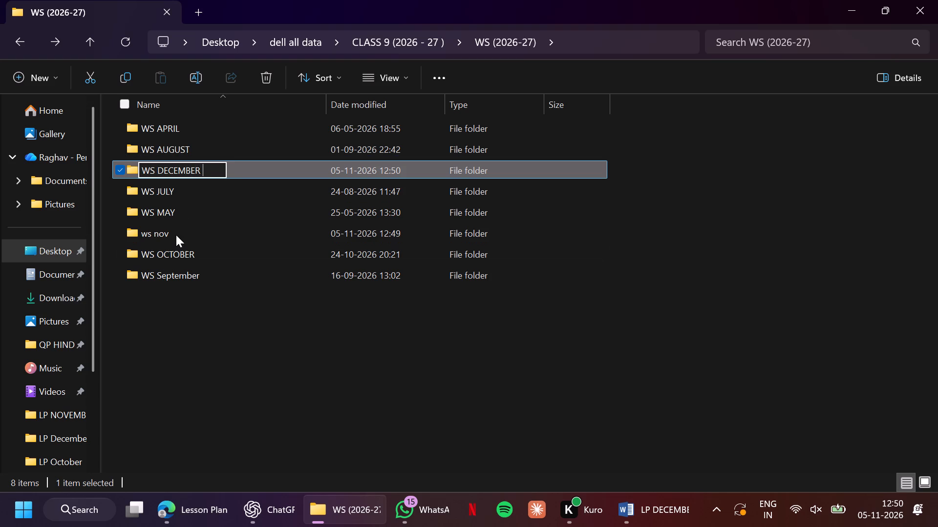
Rename the "ws nov" folder as WS NOVEMBER.
{"action": "left_click", "coordinate": [176, 235]}
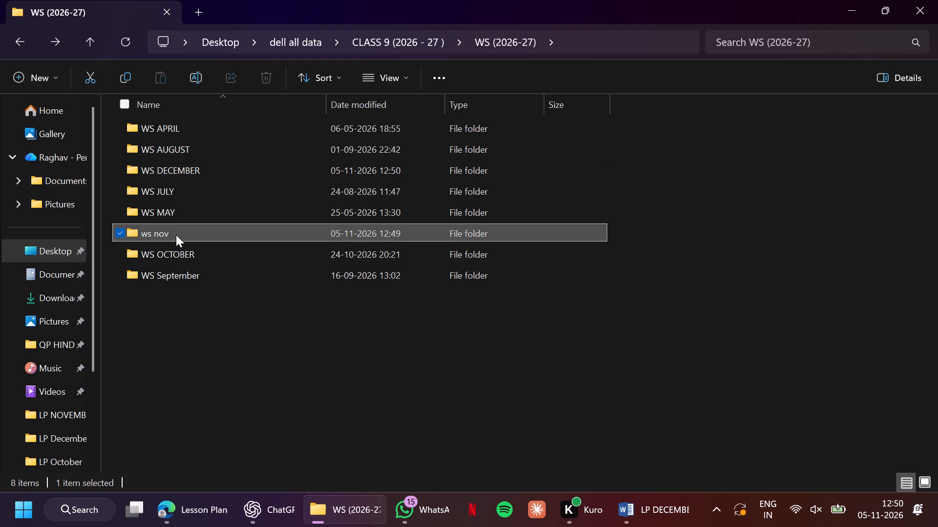
{"action": "left_click", "coordinate": [176, 235]}
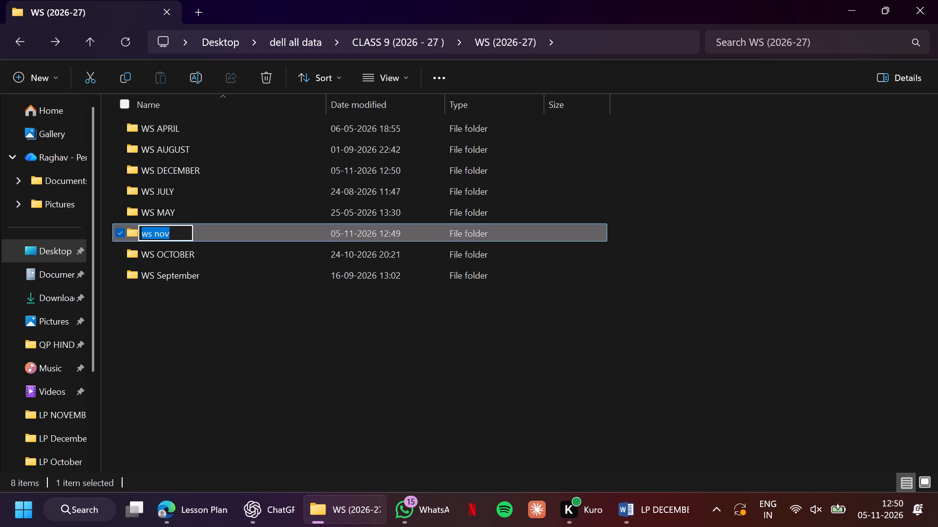
{"action": "type", "text": "WS"}
{"action": "key", "text": "space"}
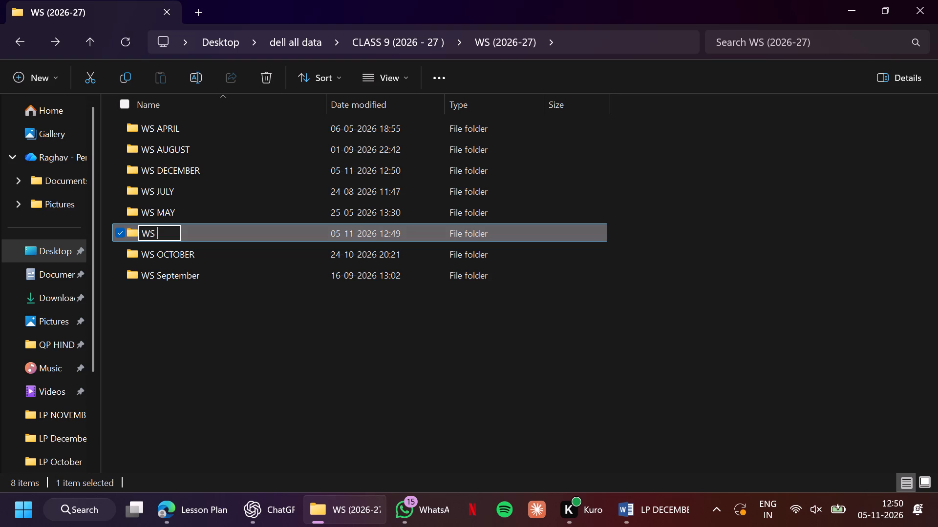
{"action": "type", "text": "NOVEMBER"}
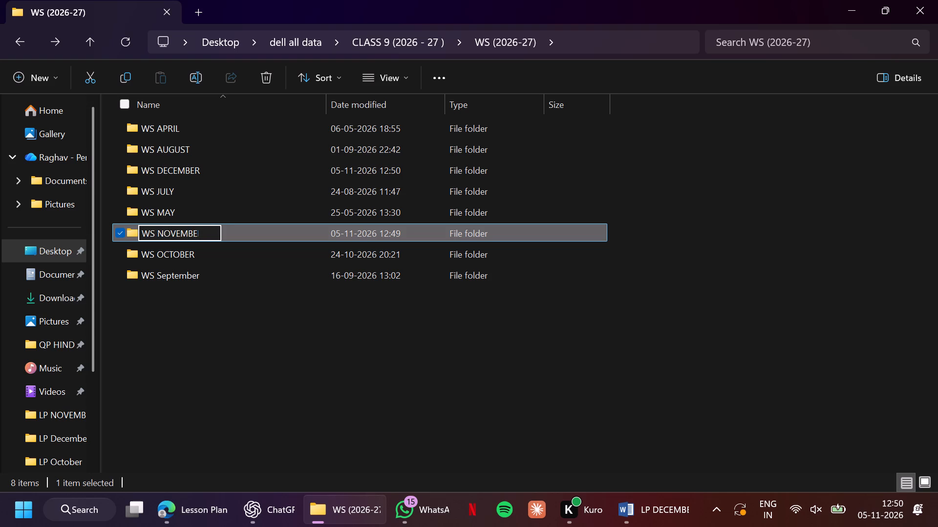
{"action": "left_click", "coordinate": [249, 339]}
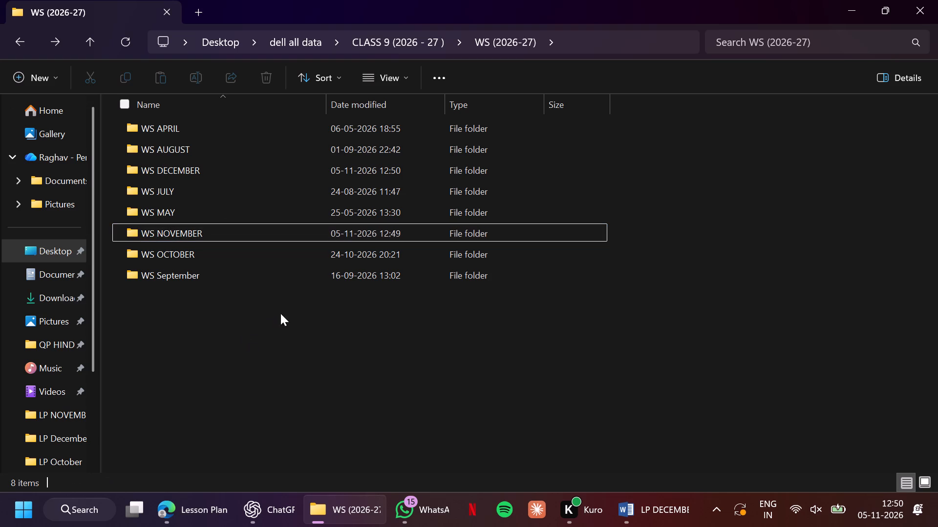
Open the Word document "WS रीढ़ की हड्डी" from the WS OCTOBER folder.
{"action": "double_click", "coordinate": [200, 256]}
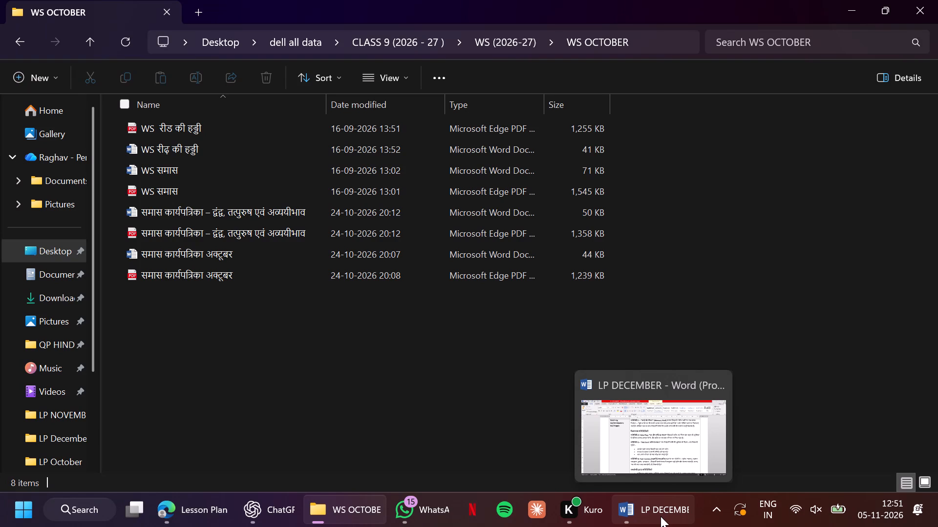
{"action": "left_click", "coordinate": [347, 520]}
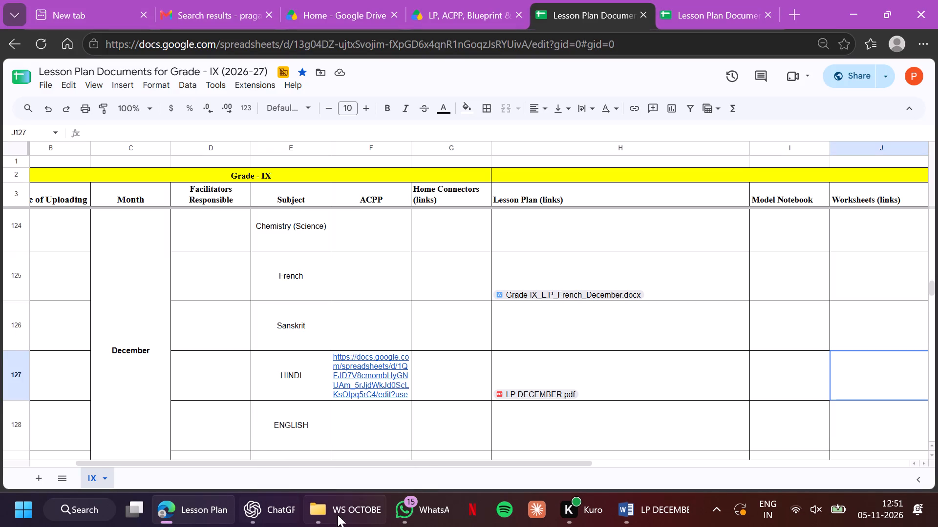
{"action": "left_click", "coordinate": [342, 510]}
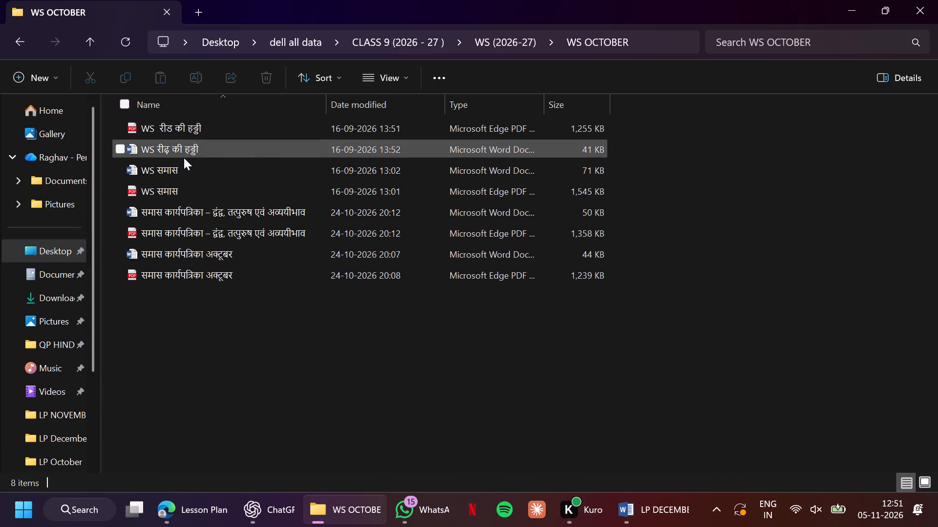
{"action": "double_click", "coordinate": [194, 148]}
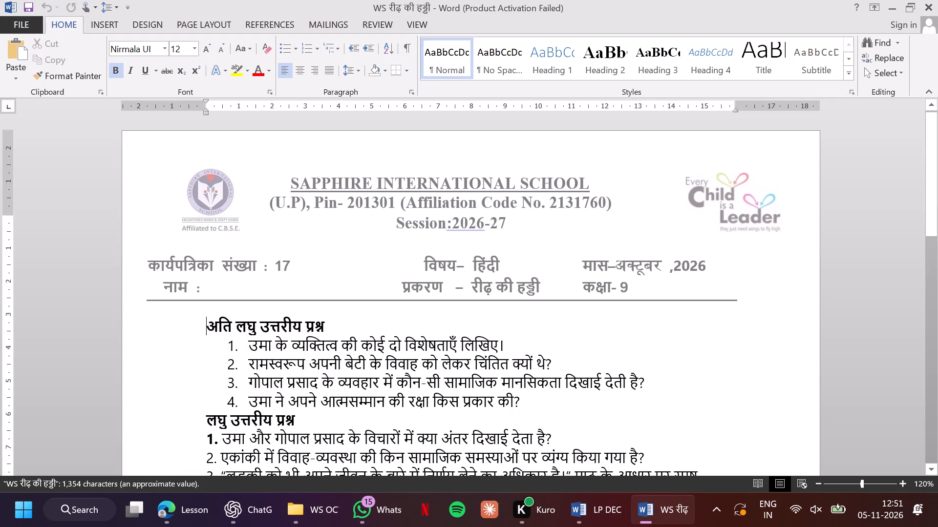
Copy the whole first-page header text of the रीढ़ की हड्डी worksheet, from the school name through the नाम and कक्षा line.
{"action": "double_click", "coordinate": [551, 249]}
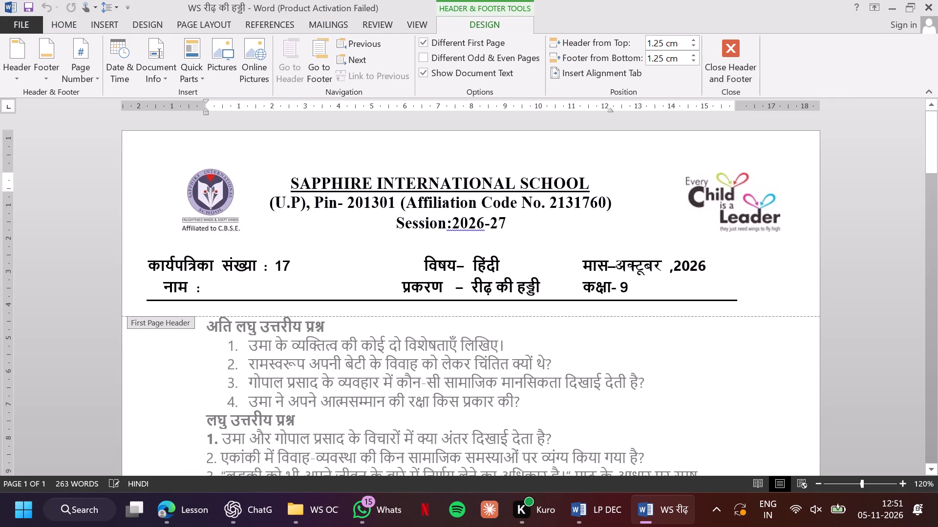
{"action": "left_click", "coordinate": [273, 155]}
{"action": "key", "text": "shift+Down"}
{"action": "key", "text": "shift+Down"}
{"action": "key", "text": "shift+Down"}
{"action": "key", "text": "shift+Down"}
{"action": "key", "text": "shift+Down"}
{"action": "key", "text": "shift+Down"}
{"action": "key", "text": "shift+Down"}
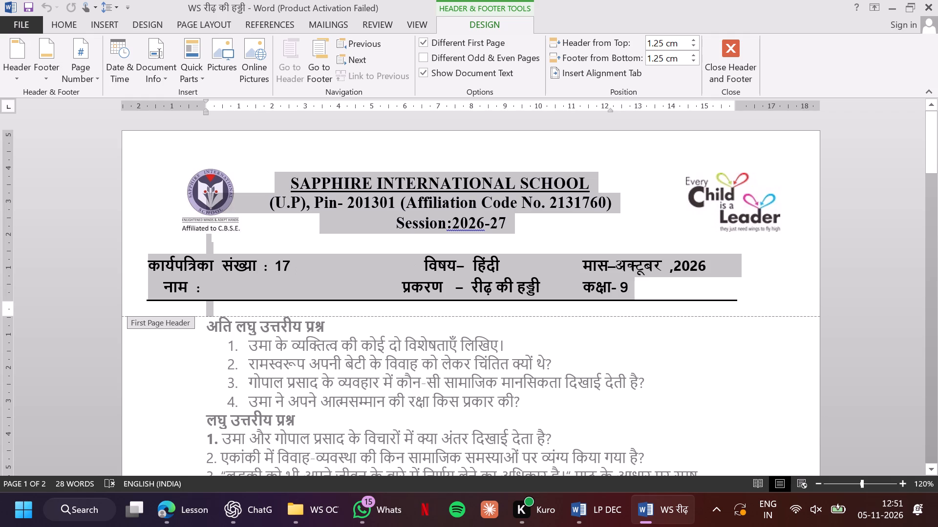
{"action": "key", "text": "ctrl+c"}
Create a new blank Word document.
{"action": "left_click", "coordinate": [31, 25]}
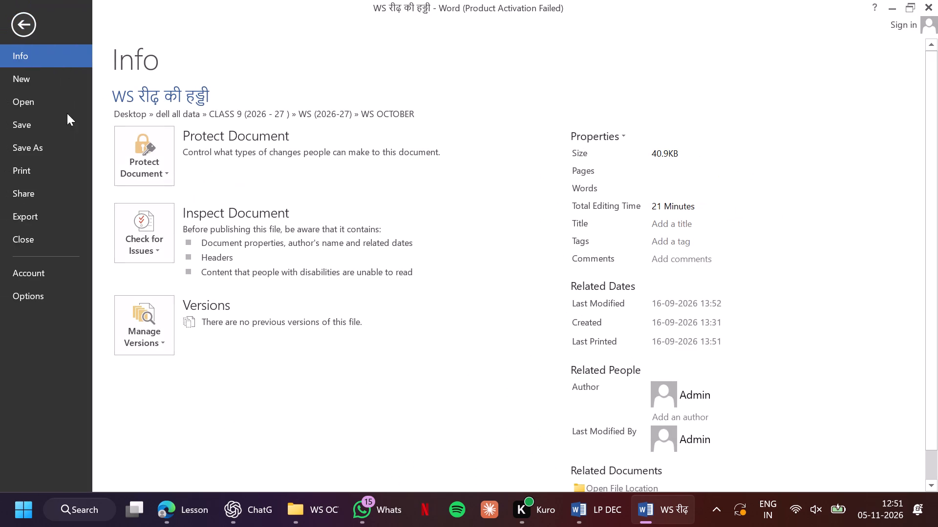
{"action": "left_click", "coordinate": [43, 85]}
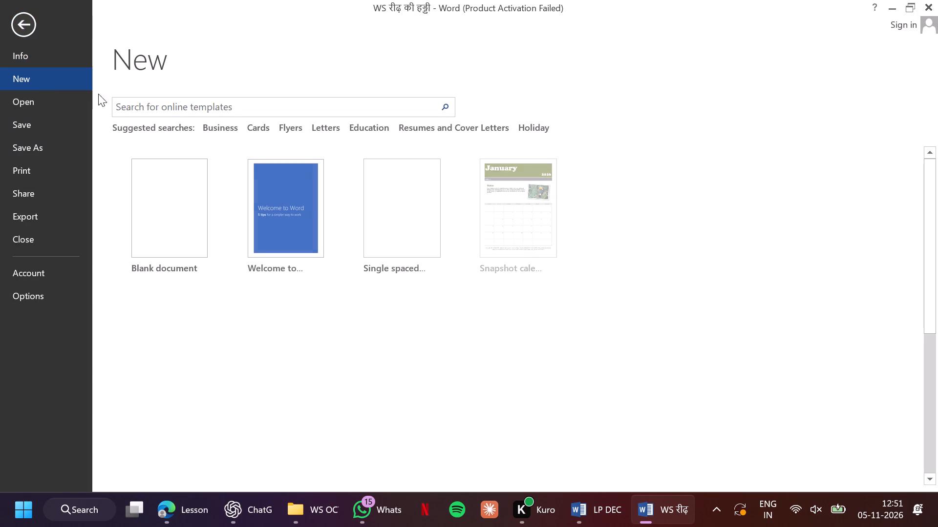
{"action": "left_click", "coordinate": [161, 222]}
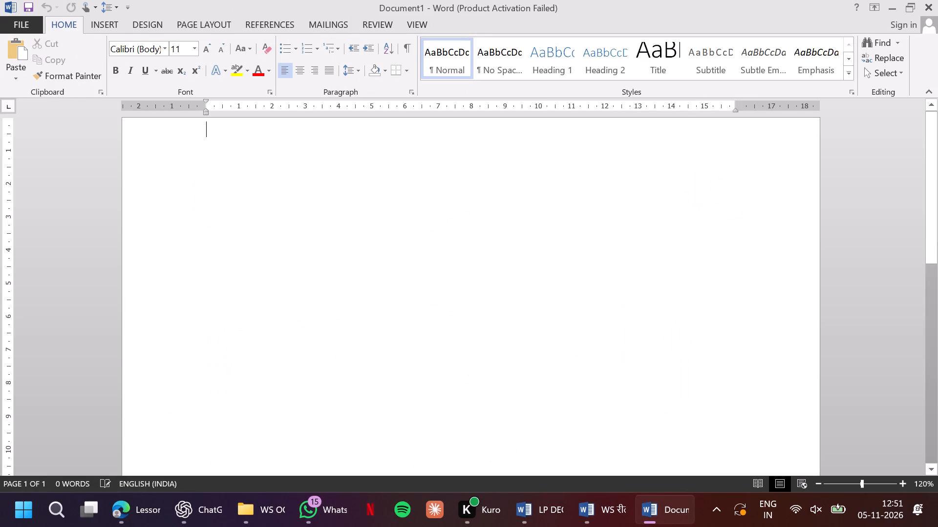
Insert a Blank header without its placeholder text, enable Different First Page, and paste the copied school header into it.
{"action": "left_click", "coordinate": [117, 34]}
{"action": "left_click", "coordinate": [109, 18]}
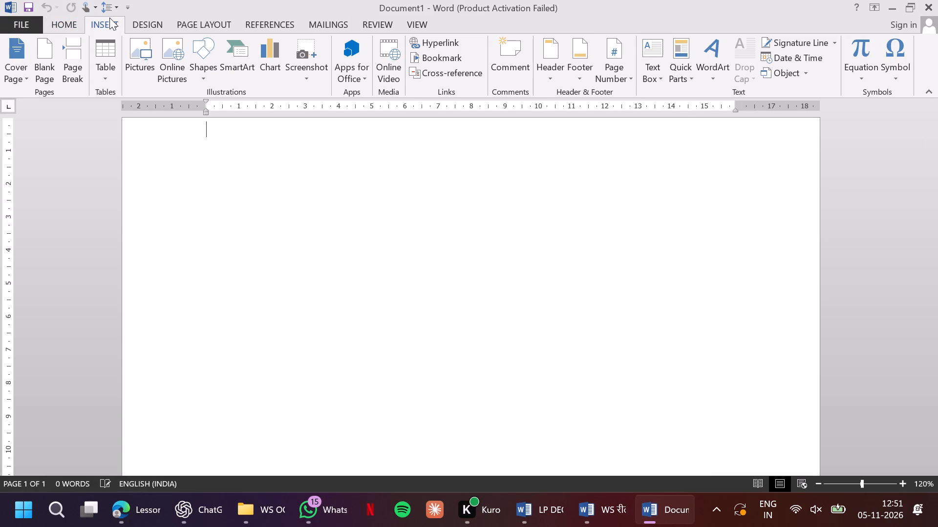
{"action": "left_click", "coordinate": [544, 75]}
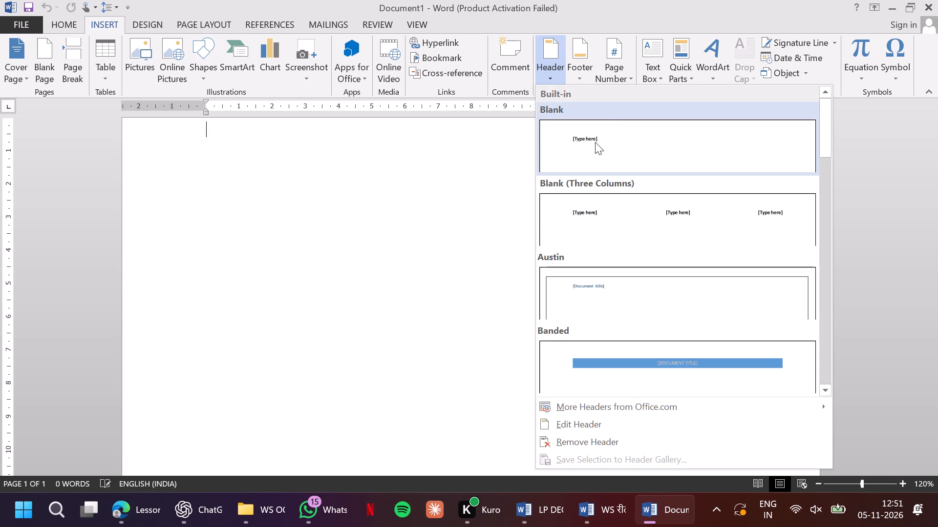
{"action": "left_click", "coordinate": [595, 142]}
{"action": "key", "text": "BackSpace"}
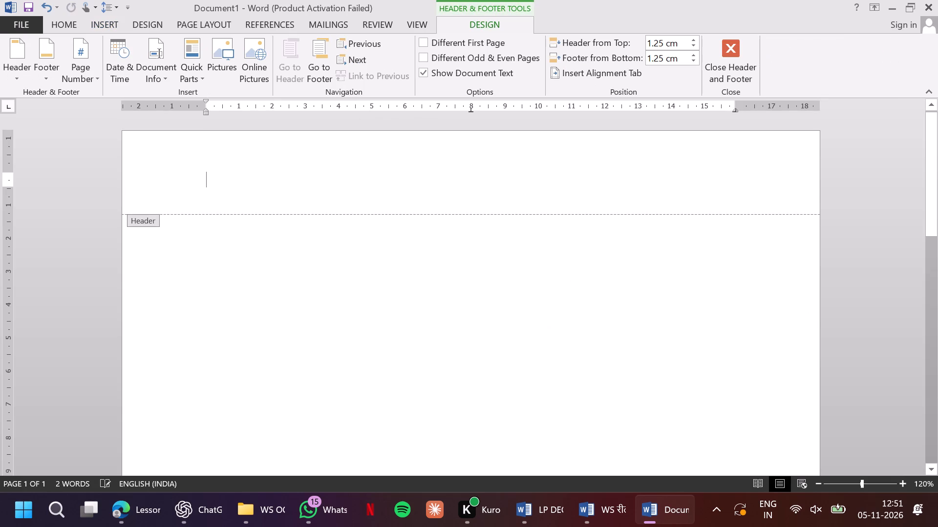
{"action": "left_click", "coordinate": [422, 41]}
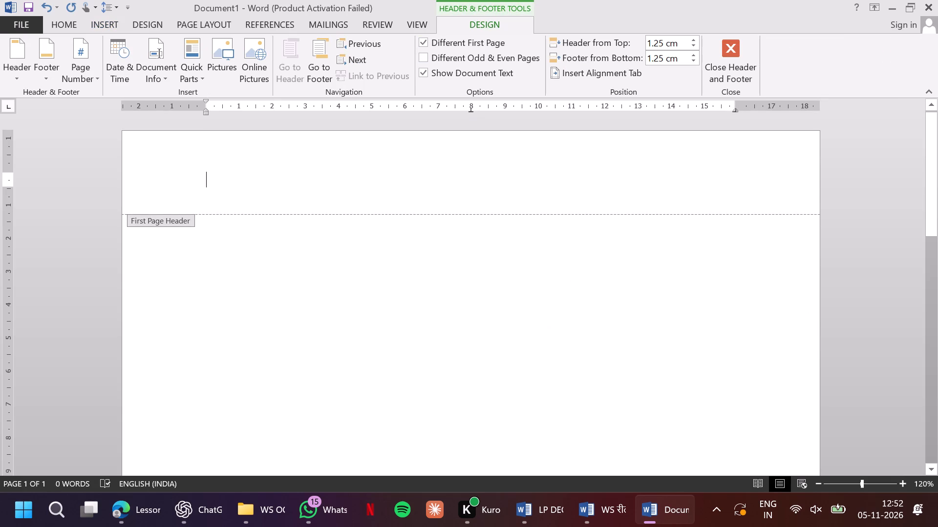
{"action": "key", "text": "ctrl+v"}
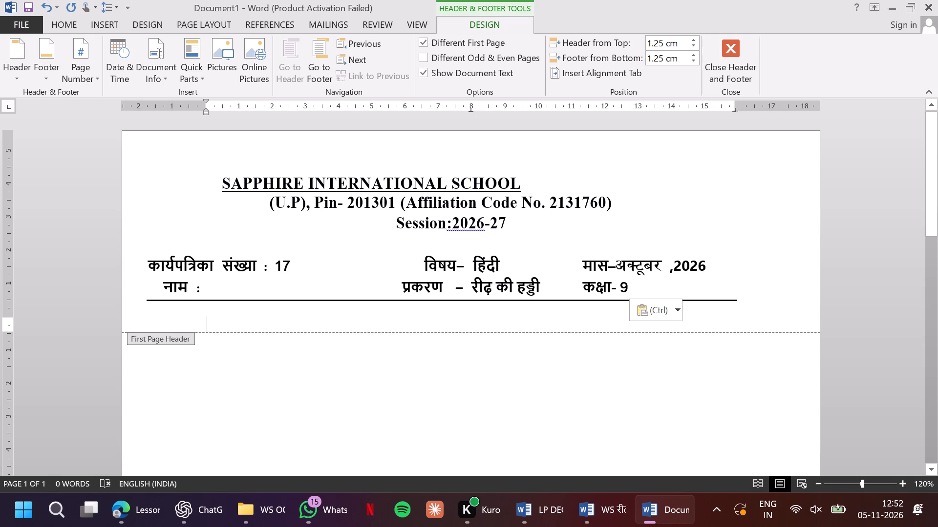
Delete the topic name रीढ़ की हड्डी after प्रकरण in the new document's header.
{"action": "left_click", "coordinate": [539, 289]}
{"action": "key", "text": "BackSpace"}
{"action": "key", "text": "BackSpace"}
{"action": "key", "text": "BackSpace"}
{"action": "key", "text": "BackSpace"}
{"action": "key", "text": "BackSpace"}
{"action": "key", "text": "BackSpace"}
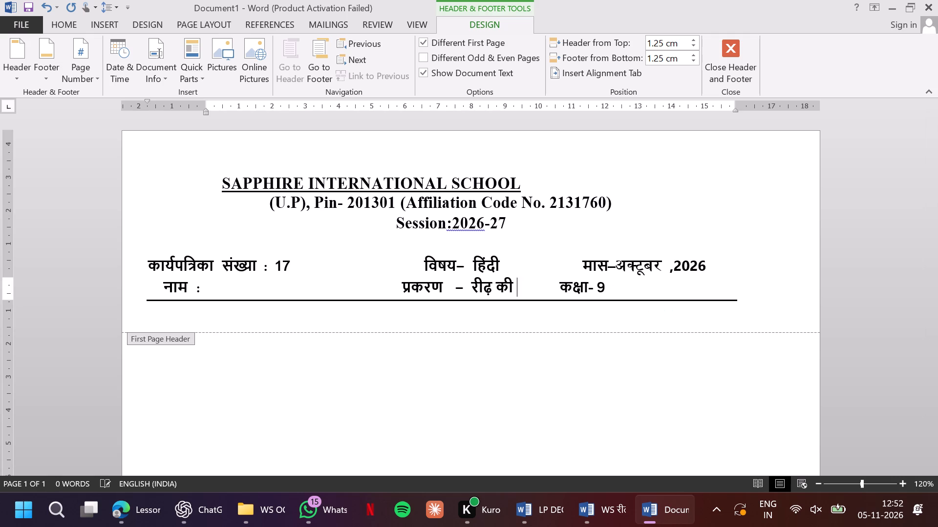
{"action": "key", "text": "BackSpace"}
{"action": "key", "text": "BackSpace"}
{"action": "key", "text": "BackSpace"}
{"action": "key", "text": "BackSpace"}
{"action": "key", "text": "BackSpace"}
{"action": "key", "text": "BackSpace"}
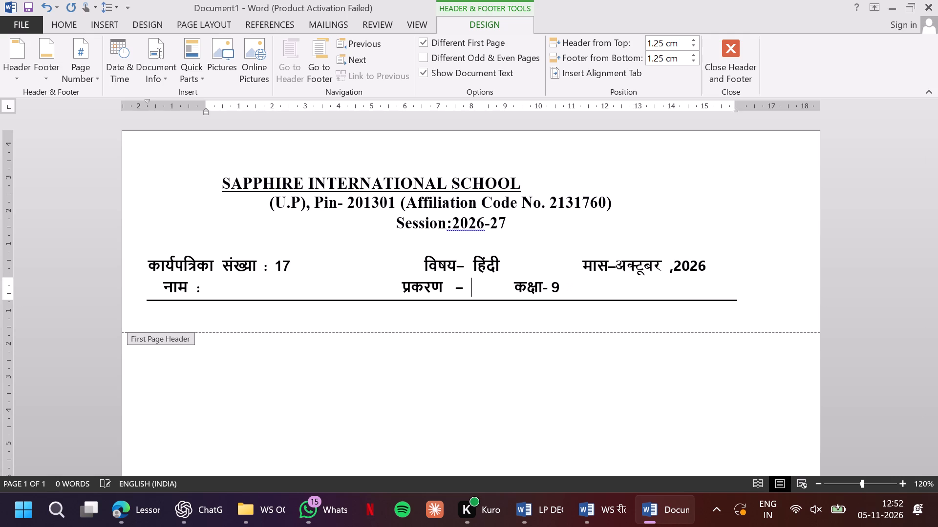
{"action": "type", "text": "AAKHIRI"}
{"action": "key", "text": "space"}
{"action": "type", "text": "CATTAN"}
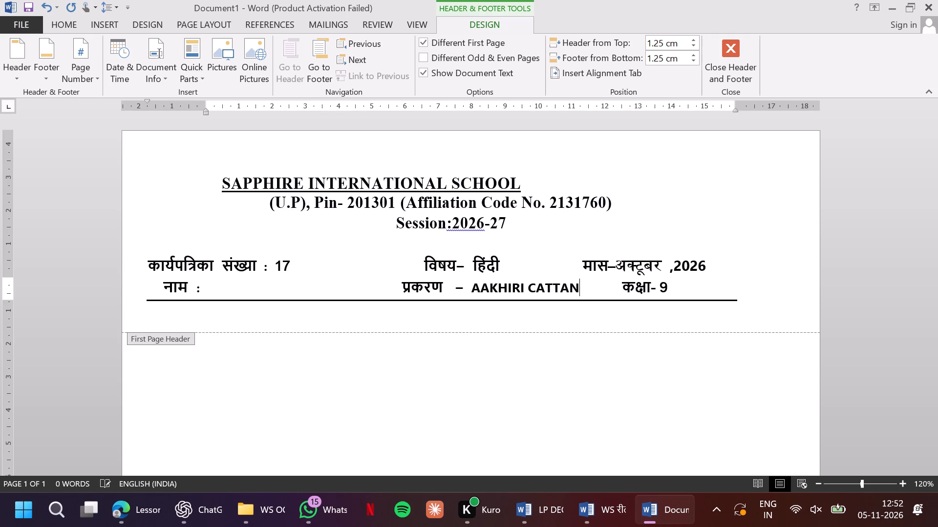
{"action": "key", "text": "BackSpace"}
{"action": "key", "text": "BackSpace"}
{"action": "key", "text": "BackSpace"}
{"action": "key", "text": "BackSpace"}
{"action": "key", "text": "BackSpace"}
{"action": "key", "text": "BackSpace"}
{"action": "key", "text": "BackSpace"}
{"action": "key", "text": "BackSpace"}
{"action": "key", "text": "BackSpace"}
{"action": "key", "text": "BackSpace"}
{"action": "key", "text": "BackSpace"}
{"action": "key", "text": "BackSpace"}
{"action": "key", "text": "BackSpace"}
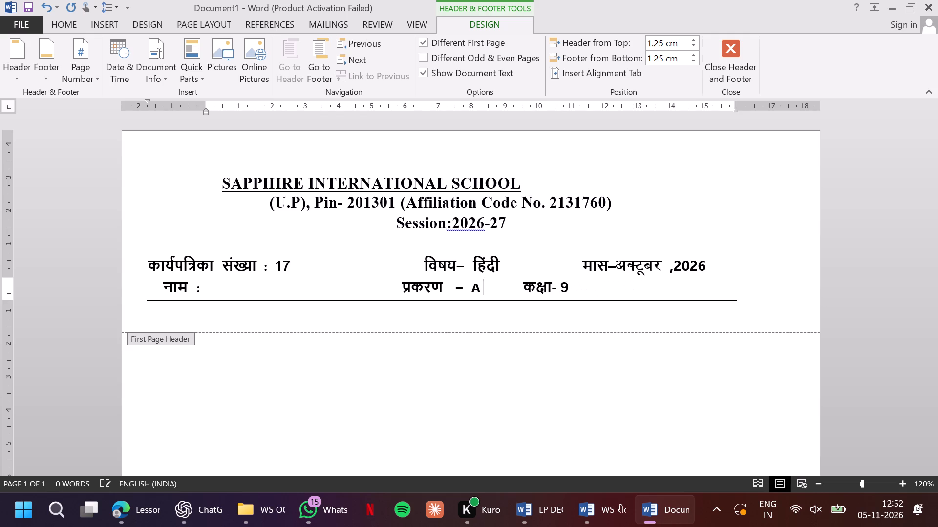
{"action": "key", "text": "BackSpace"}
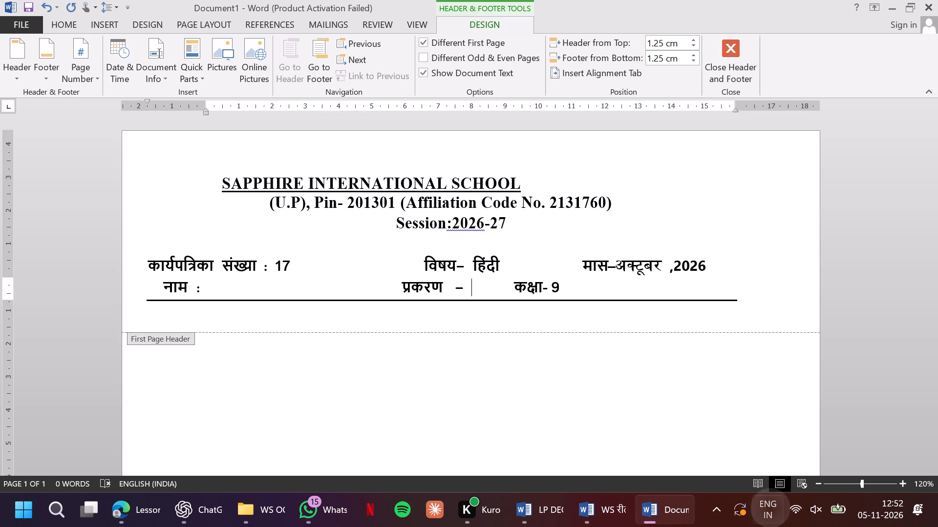
Enter the topic आखिरी चट्टान in Hindi script after प्रकरण in the header.
{"action": "type", "text": "AAKHO"}
{"action": "key", "text": "BackSpace"}
{"action": "type", "text": "IRI CHA"}
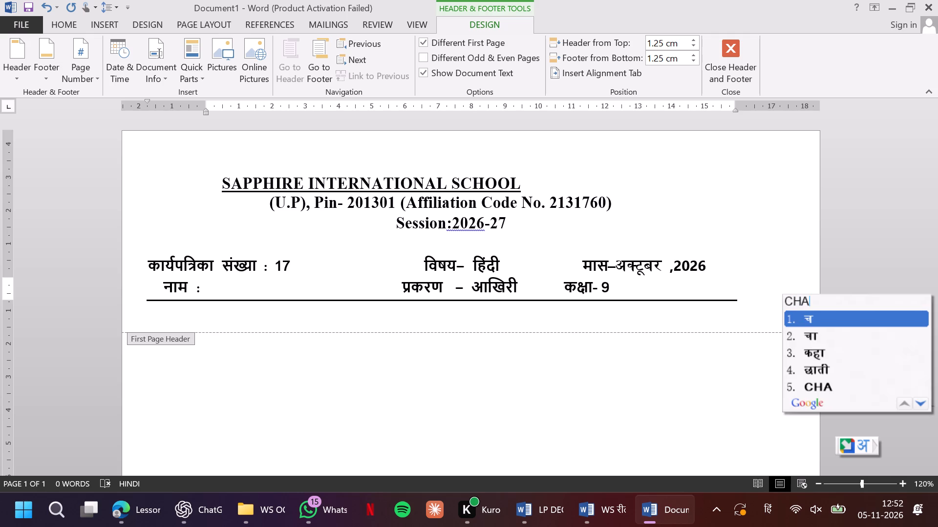
{"action": "type", "text": "TTAN"}
{"action": "key", "text": "space"}
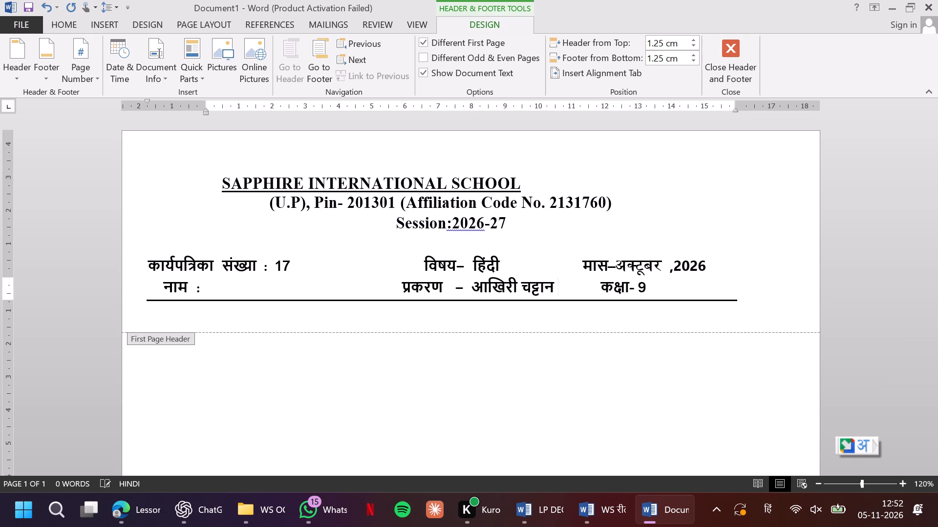
Remove the extra spaces before कक्षा- 9 so it lines up beneath मास in the header.
{"action": "left_click", "coordinate": [599, 291]}
{"action": "key", "text": "BackSpace"}
{"action": "key", "text": "BackSpace"}
{"action": "key", "text": "BackSpace"}
{"action": "key", "text": "BackSpace"}
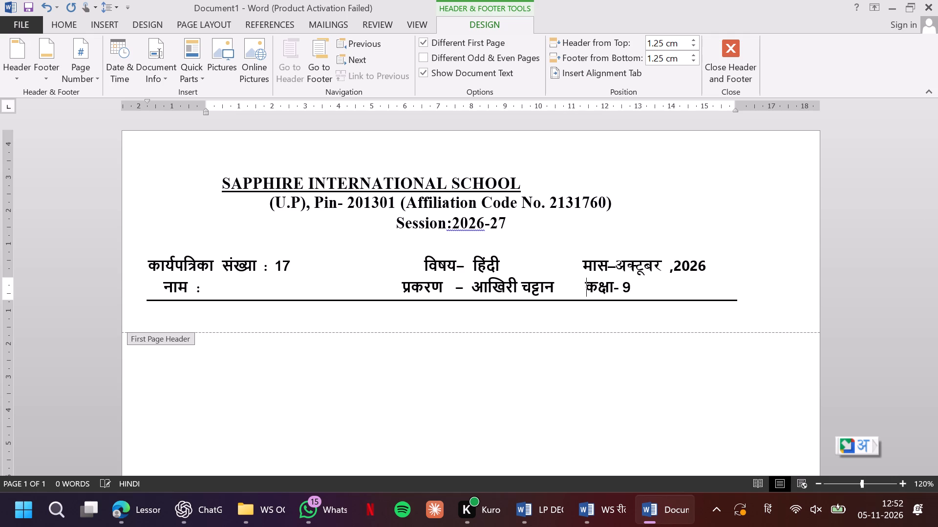
{"action": "key", "text": "BackSpace"}
Replace the month after मास in the header with नवम्बर, keeping ,2026 directly after it.
{"action": "left_click", "coordinate": [665, 264]}
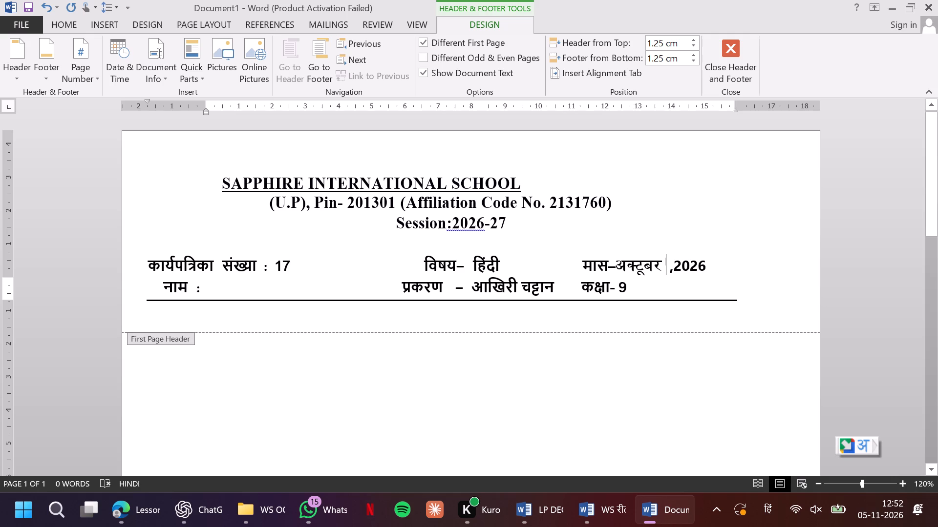
{"action": "key", "text": "BackSpace"}
{"action": "key", "text": "BackSpace"}
{"action": "key", "text": "BackSpace"}
{"action": "key", "text": "BackSpace"}
{"action": "key", "text": "BackSpace"}
{"action": "key", "text": "BackSpace"}
{"action": "key", "text": "BackSpace"}
{"action": "key", "text": "BackSpace"}
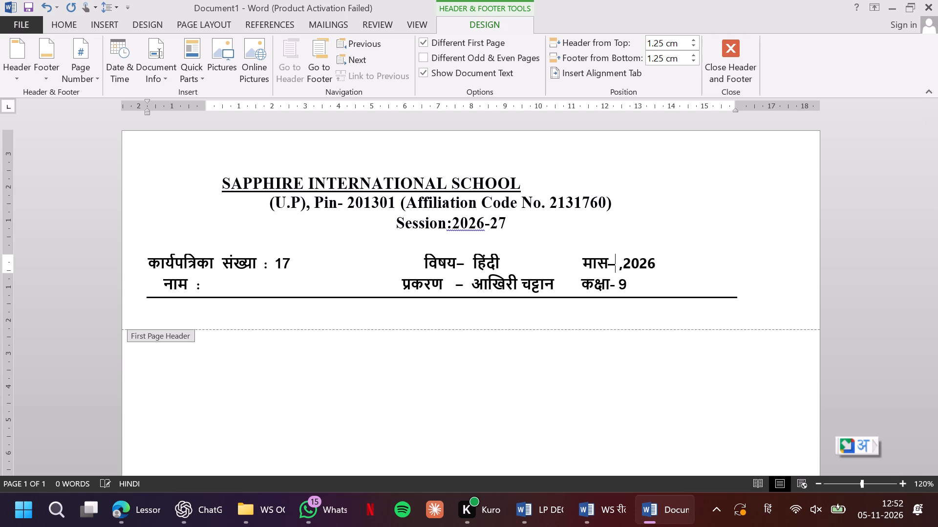
{"action": "key", "text": "space"}
{"action": "type", "text": "NOVEMBER"}
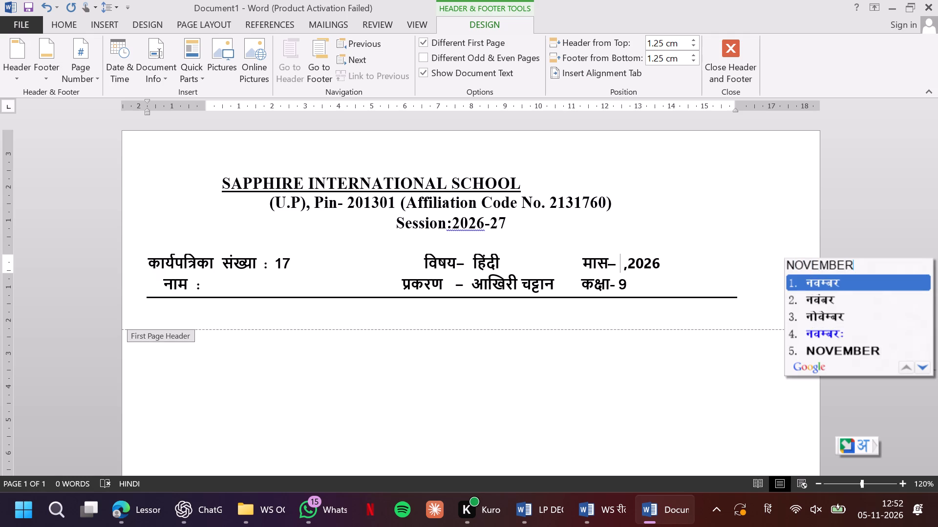
{"action": "key", "text": "space"}
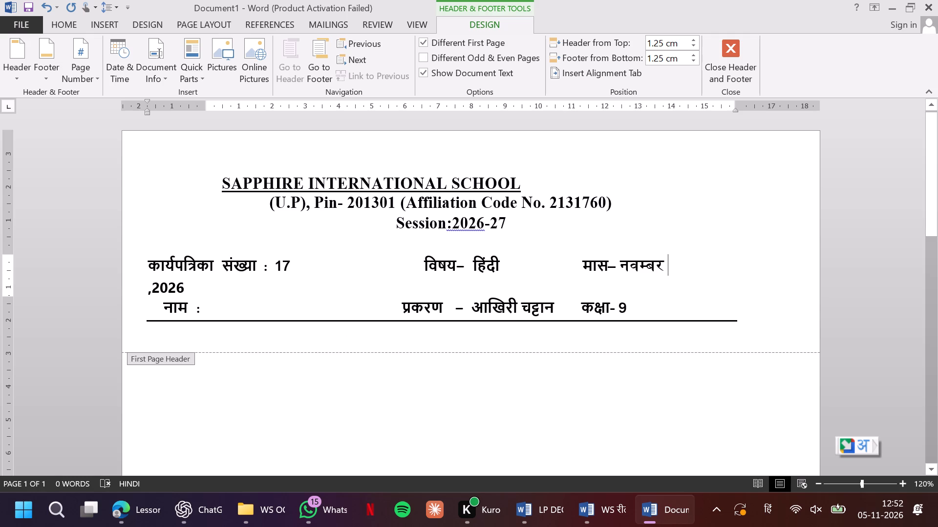
{"action": "key", "text": "BackSpace"}
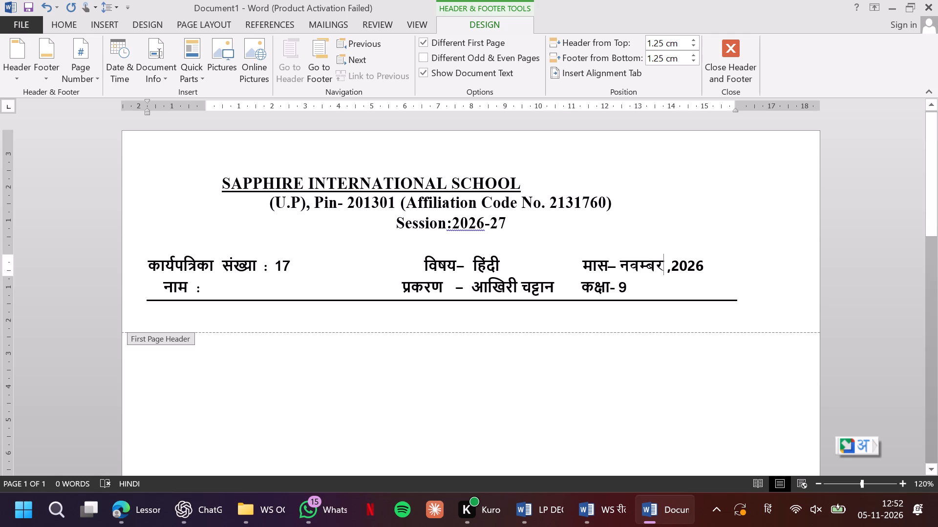
Change the worksheet number after कार्यपत्रिका संख्या to 18 and return to the document body.
{"action": "left_click", "coordinate": [288, 269]}
{"action": "key", "text": "BackSpace"}
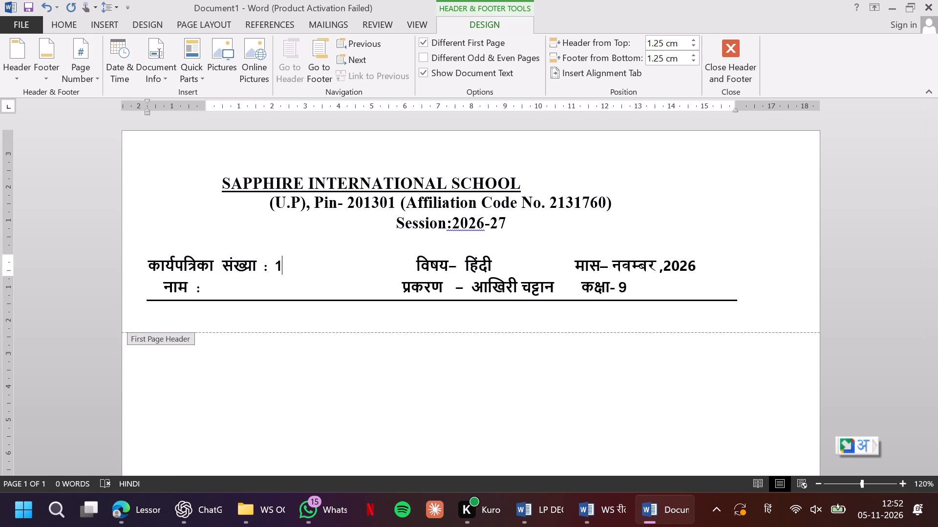
{"action": "key", "text": "8"}
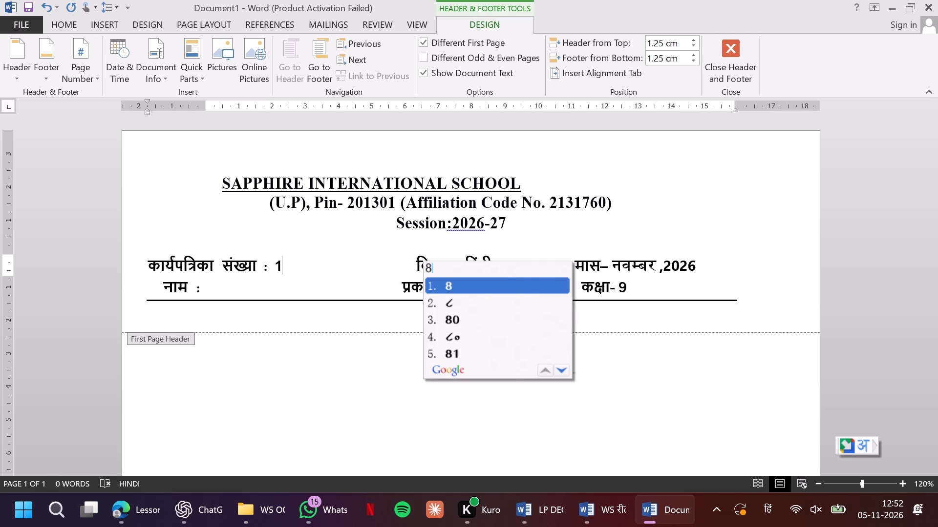
{"action": "key", "text": "space"}
{"action": "key", "text": "BackSpace"}
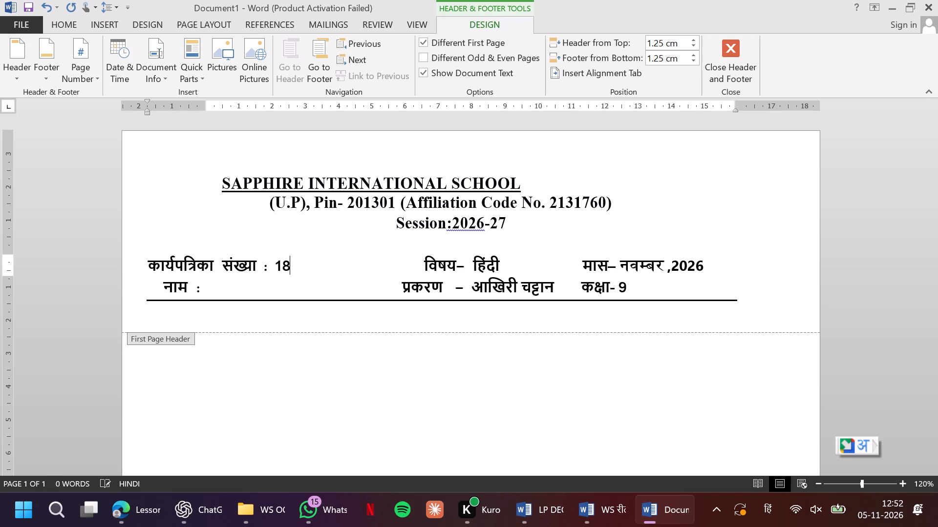
{"action": "double_click", "coordinate": [259, 359]}
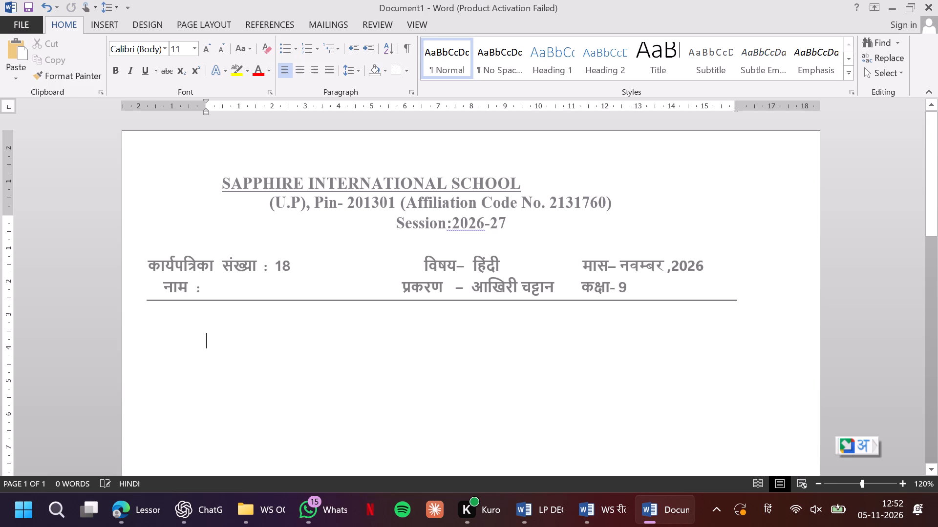
{"action": "left_click", "coordinate": [229, 378]}
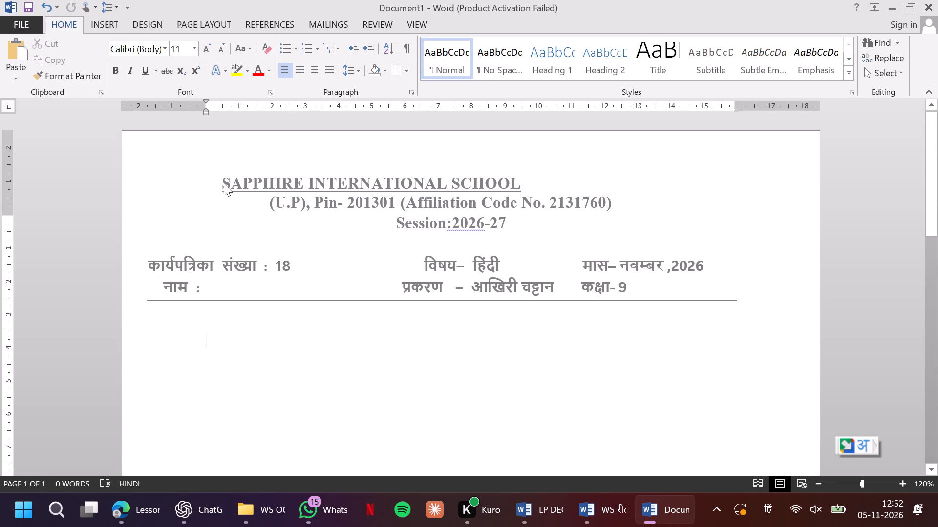
Add spaces before SAPPHIRE INTERNATIONAL SCHOOL in the header to move the school name toward the page centre.
{"action": "double_click", "coordinate": [225, 183]}
{"action": "key", "text": "space"}
{"action": "key", "text": "space"}
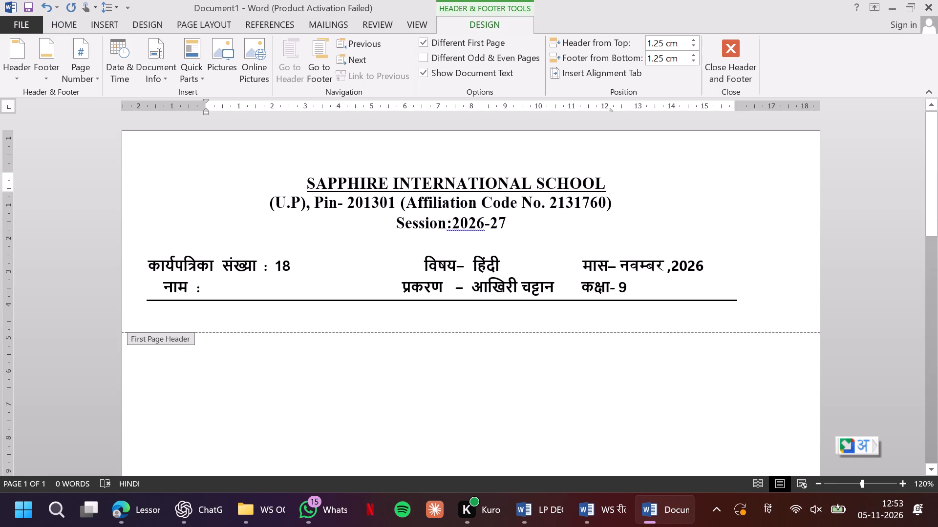
{"action": "left_click", "coordinate": [255, 206]}
{"action": "key", "text": "space"}
{"action": "key", "text": "space"}
{"action": "key", "text": "space"}
{"action": "key", "text": "space"}
{"action": "key", "text": "space"}
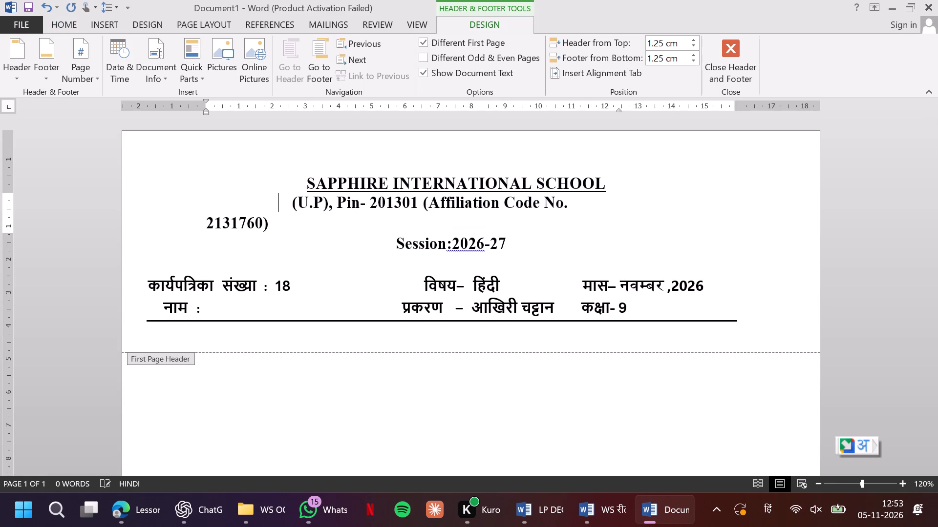
{"action": "key", "text": "space"}
{"action": "key", "text": "space"}
{"action": "key", "text": "space"}
{"action": "key", "text": "space"}
{"action": "key", "text": "space"}
{"action": "key", "text": "space"}
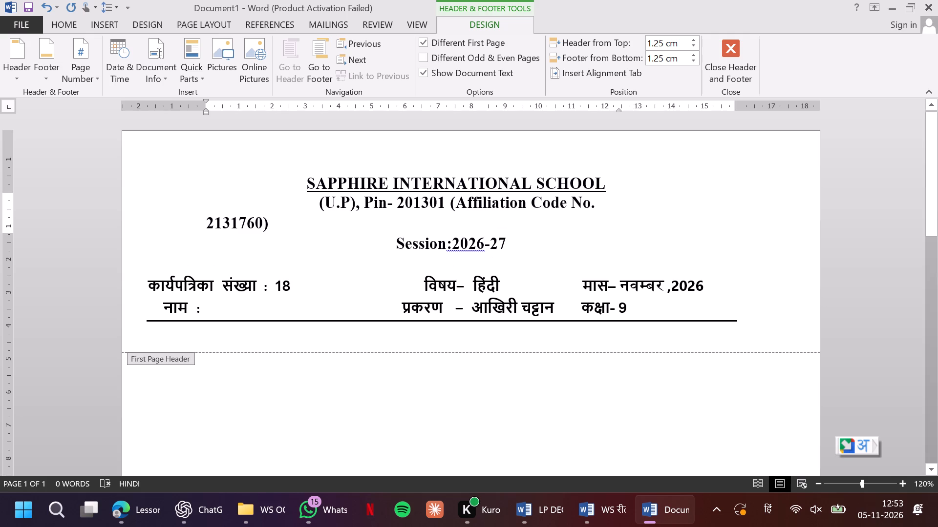
{"action": "left_click", "coordinate": [207, 219]}
{"action": "key", "text": "BackSpace"}
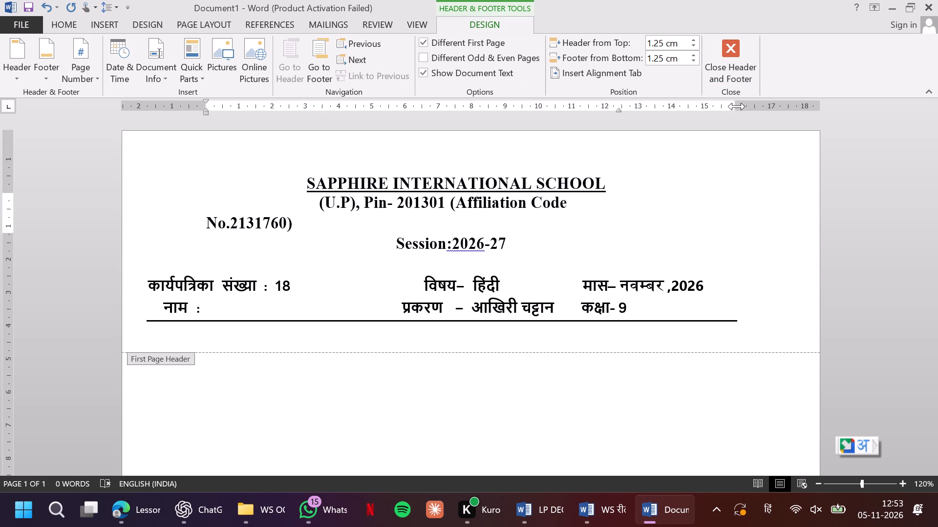
{"action": "left_click_drag", "start_coordinate": [737, 106], "coordinate": [784, 106]}
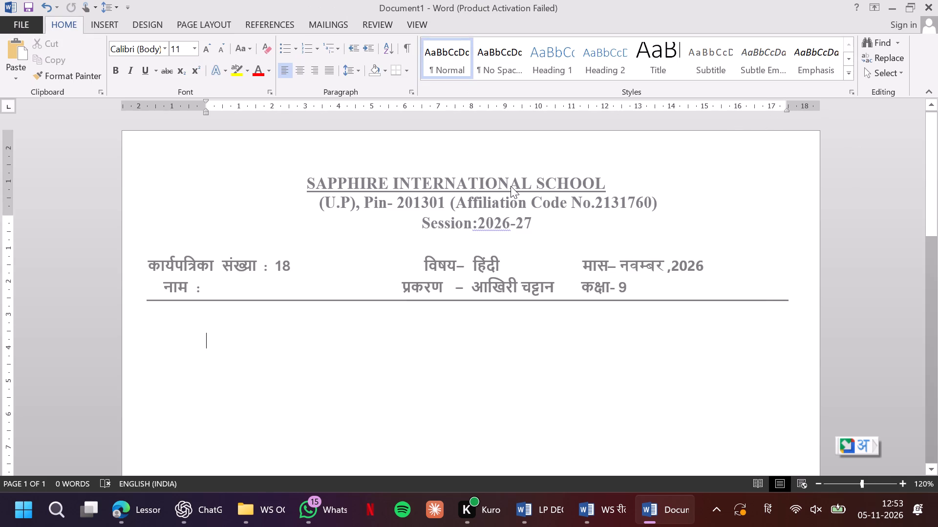
Add more spaces before SAPPHIRE INTERNATIONAL SCHOOL in the header to centre it above the address line.
{"action": "left_click", "coordinate": [309, 180]}
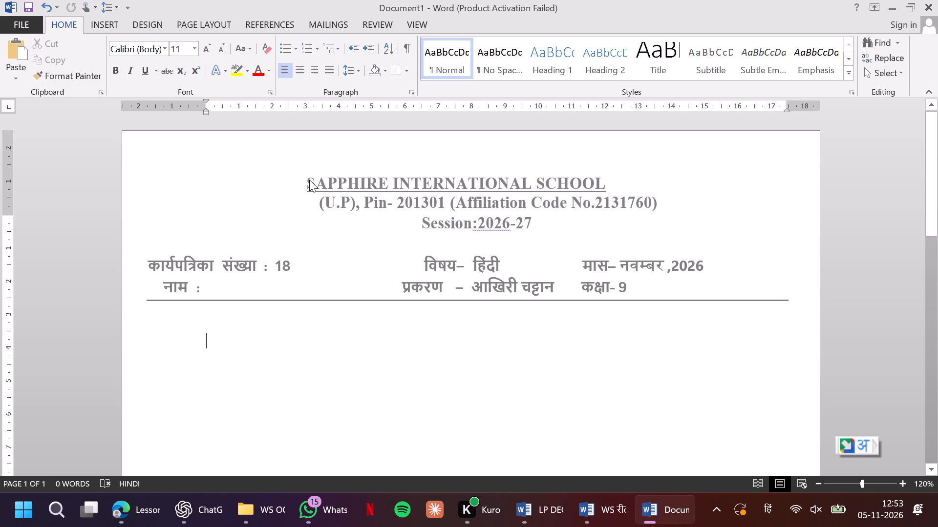
{"action": "double_click", "coordinate": [309, 180]}
{"action": "left_click", "coordinate": [309, 180]}
{"action": "key", "text": "space"}
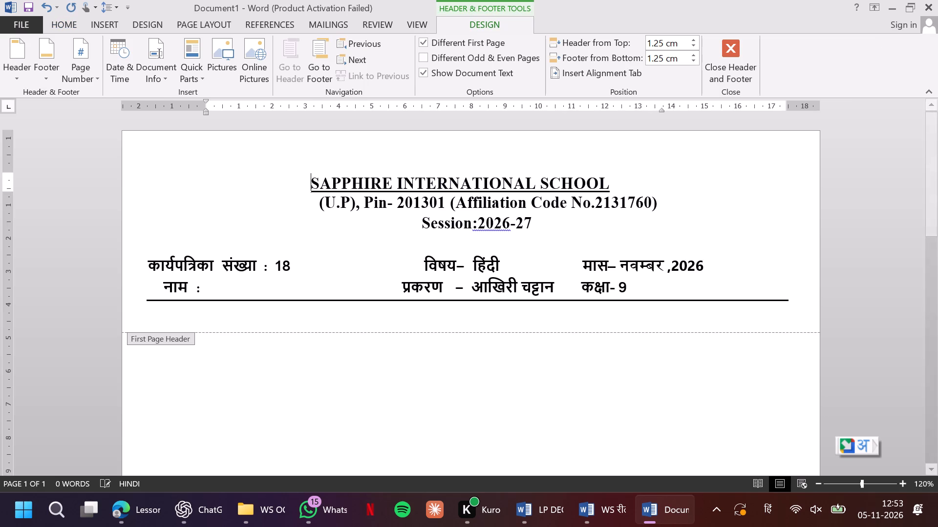
{"action": "key", "text": "space"}
{"action": "key", "text": "space"}
{"action": "key", "text": "space"}
{"action": "key", "text": "space"}
{"action": "key", "text": "space"}
{"action": "key", "text": "space"}
{"action": "key", "text": "space"}
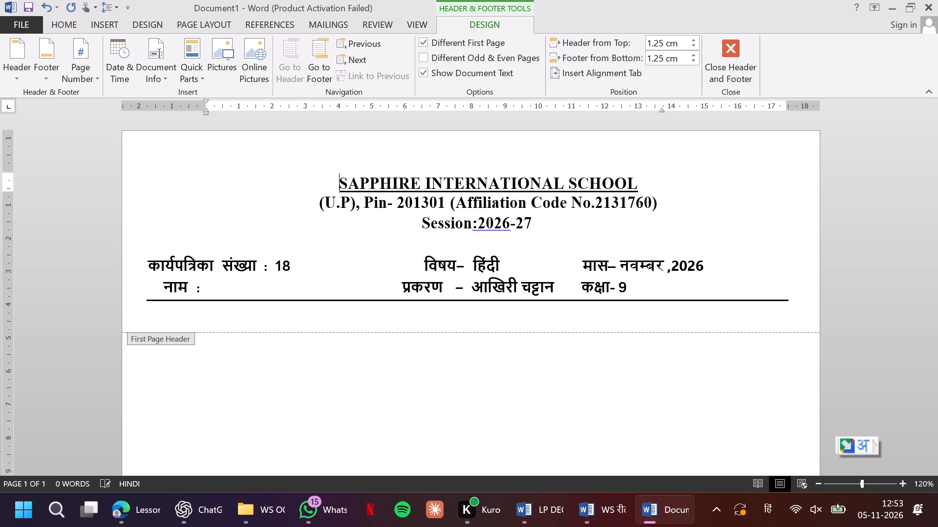
Copy the school crest from the WS रीढ़ की हड्डी header into Document1's header and place it beside the school name, above कार्यपत्रिका संख्या.
{"action": "left_click", "coordinate": [597, 519]}
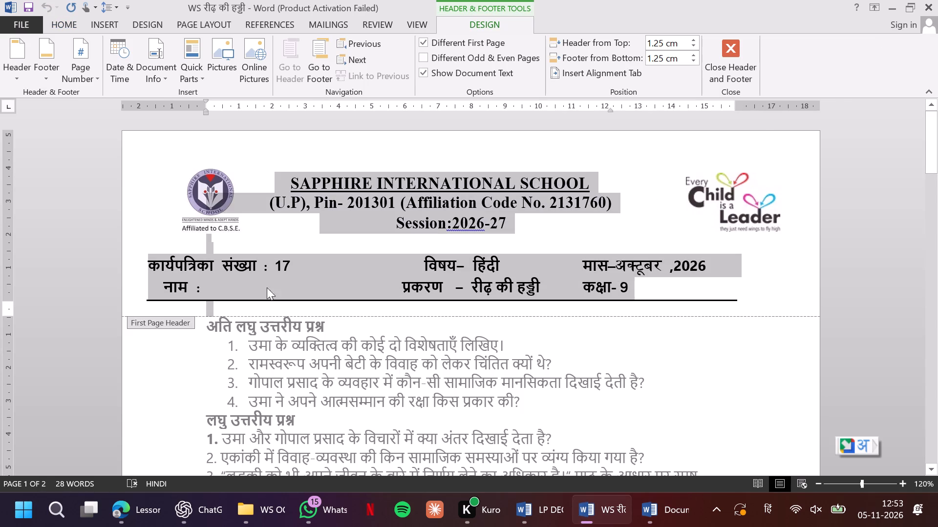
{"action": "left_click", "coordinate": [258, 184]}
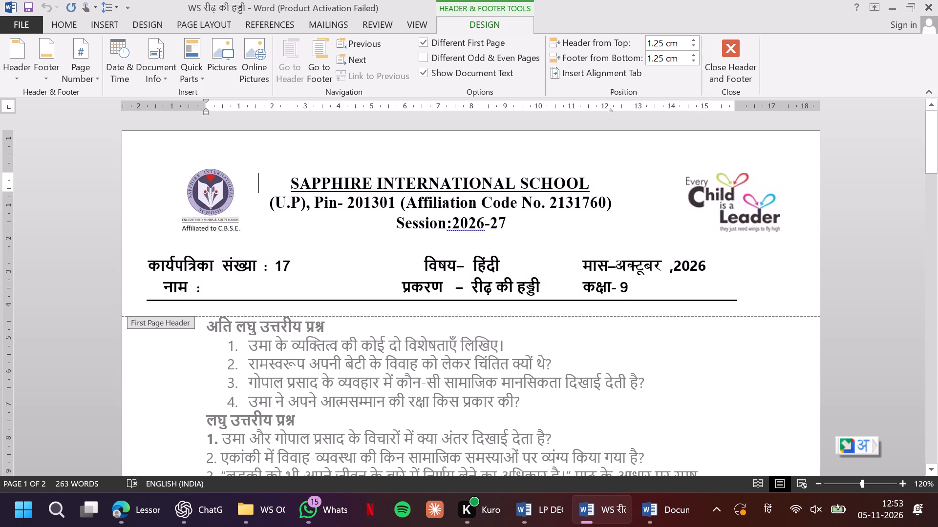
{"action": "left_click", "coordinate": [210, 194]}
{"action": "double_click", "coordinate": [212, 202]}
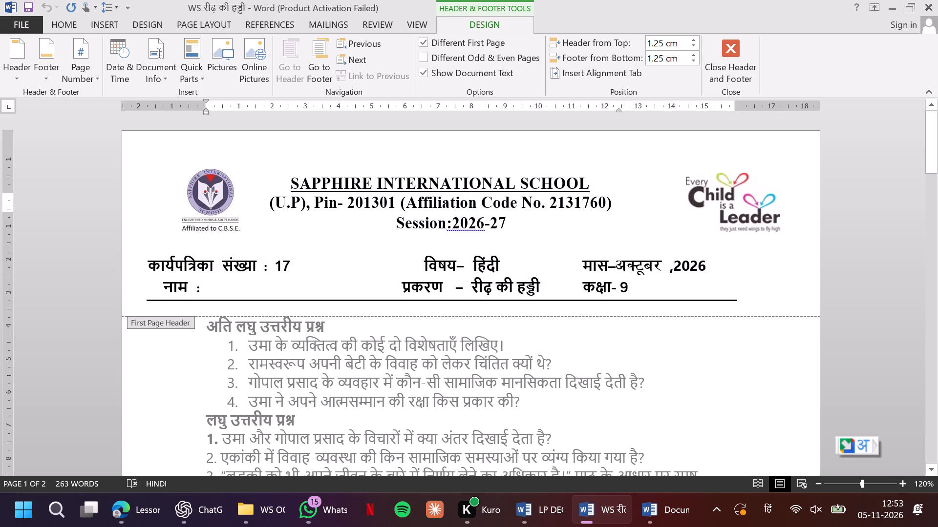
{"action": "left_click", "coordinate": [212, 202]}
{"action": "double_click", "coordinate": [205, 200]}
{"action": "left_click", "coordinate": [179, 198]}
{"action": "key", "text": "ctrl+c"}
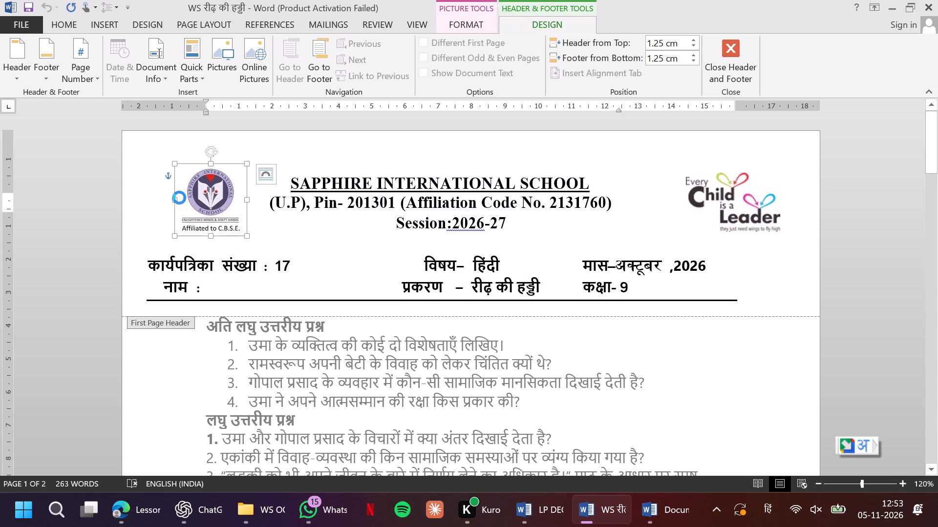
{"action": "left_click", "coordinate": [655, 518]}
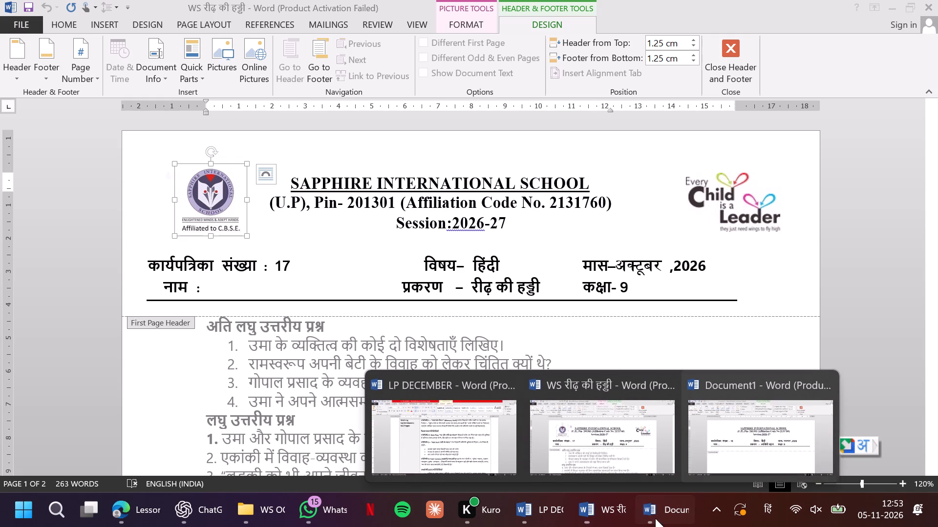
{"action": "left_click", "coordinate": [237, 193]}
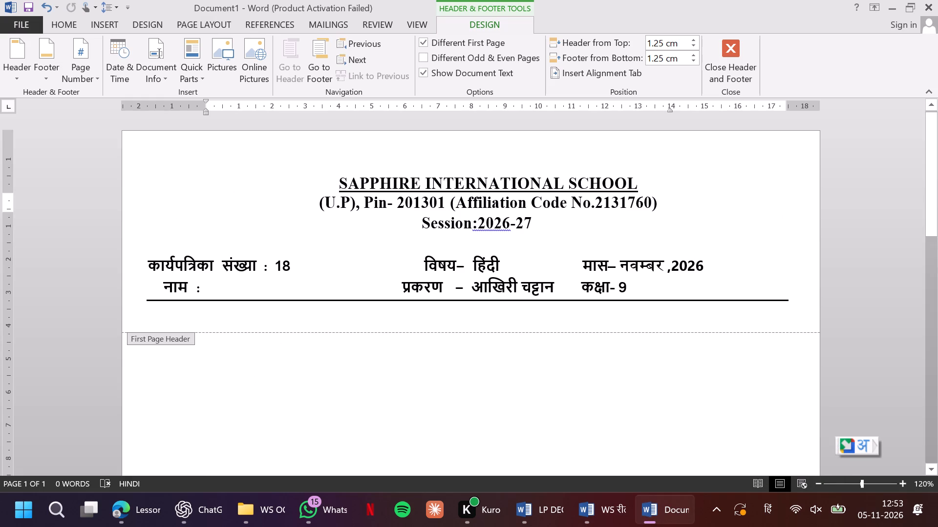
{"action": "key", "text": "ctrl+v"}
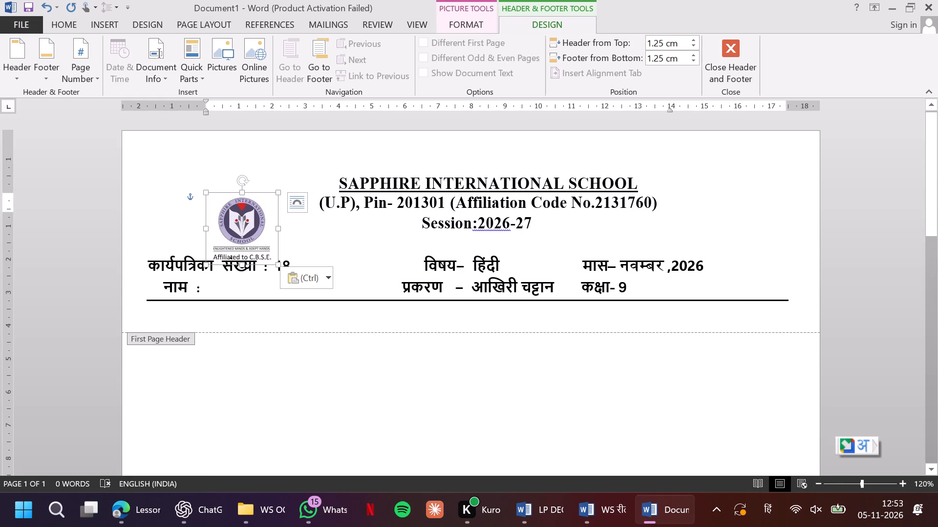
{"action": "left_click_drag", "start_coordinate": [214, 249], "coordinate": [214, 227]}
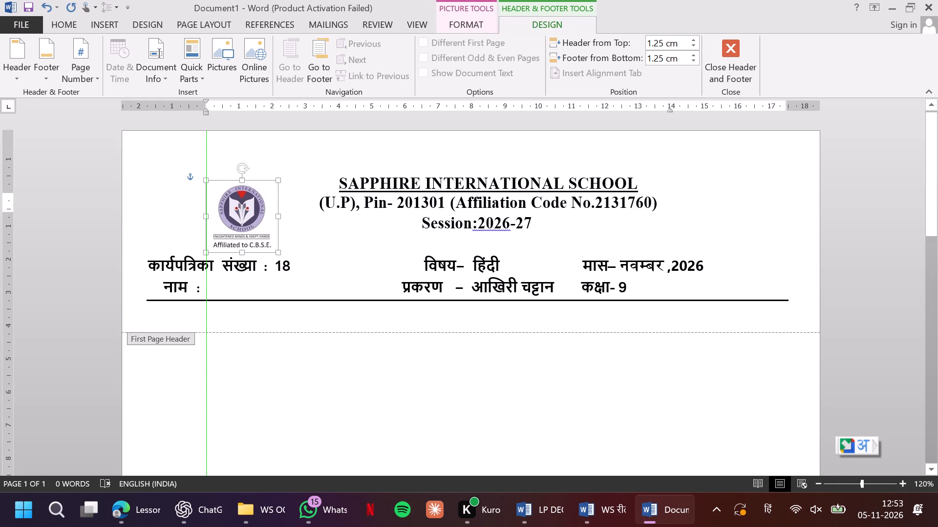
{"action": "left_click_drag", "start_coordinate": [214, 227], "coordinate": [183, 216]}
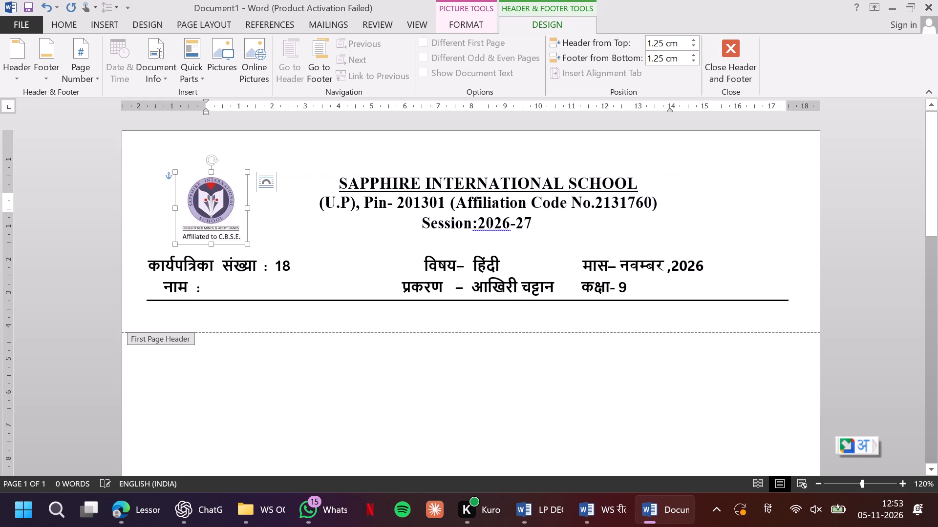
Copy the Every Child is a Leader logo from the WS रीढ़ की हड्डी header into Document1's header, opposite the crest and level with the school name.
{"action": "left_click", "coordinate": [149, 514]}
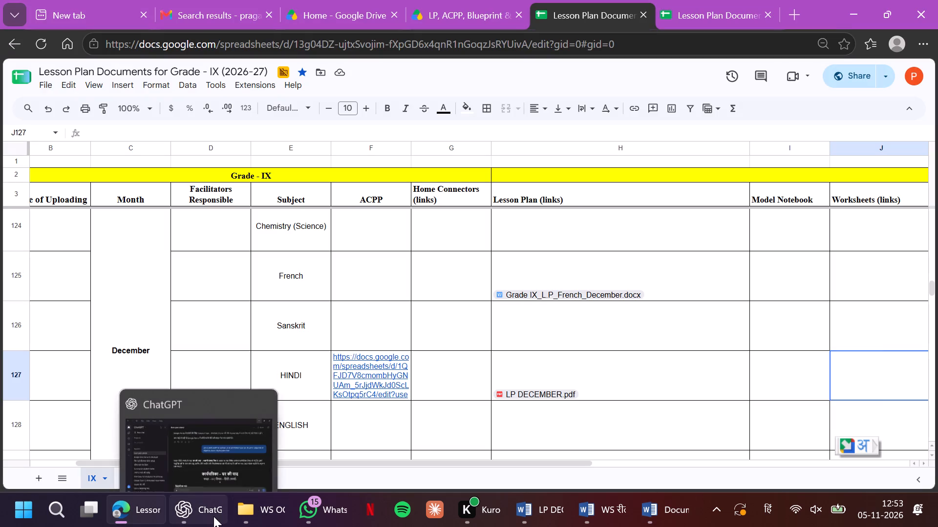
{"action": "left_click", "coordinate": [607, 508]}
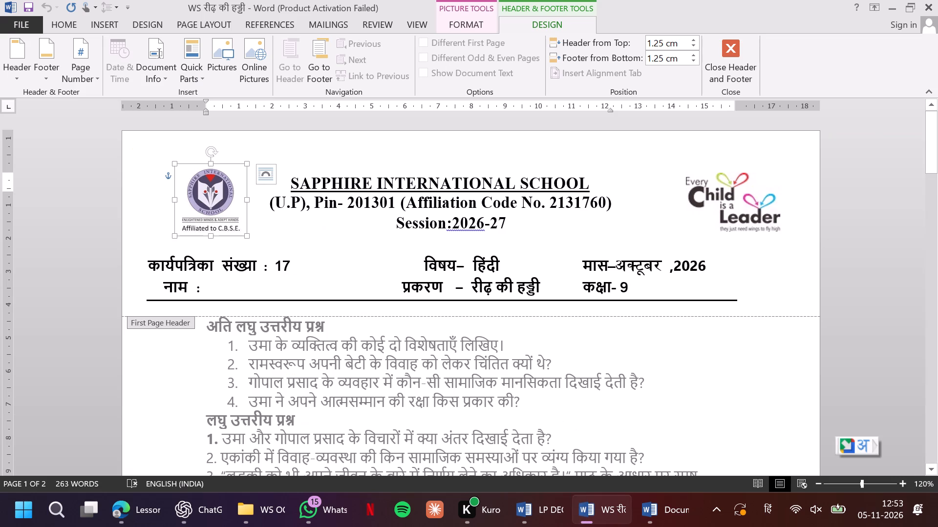
{"action": "left_click", "coordinate": [746, 207]}
{"action": "key", "text": "ctrl+c"}
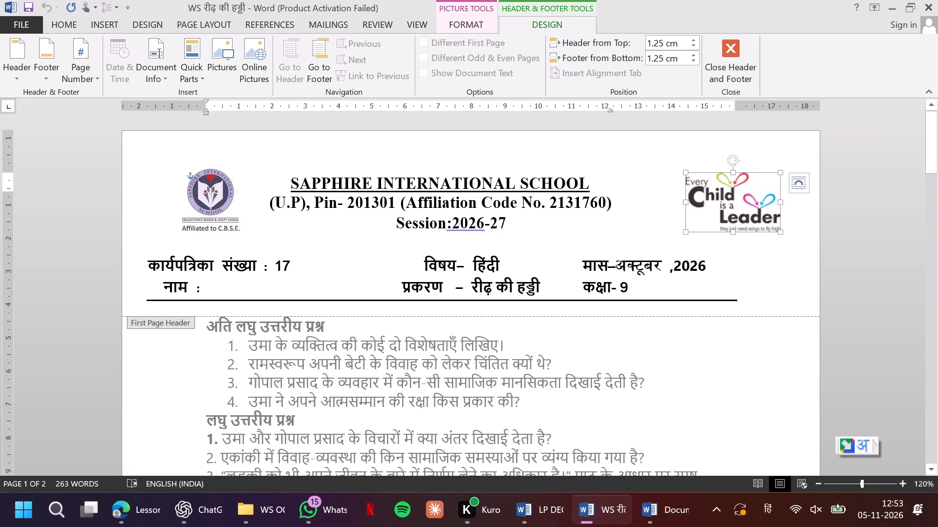
{"action": "left_click", "coordinate": [665, 511]}
{"action": "left_click", "coordinate": [733, 228]}
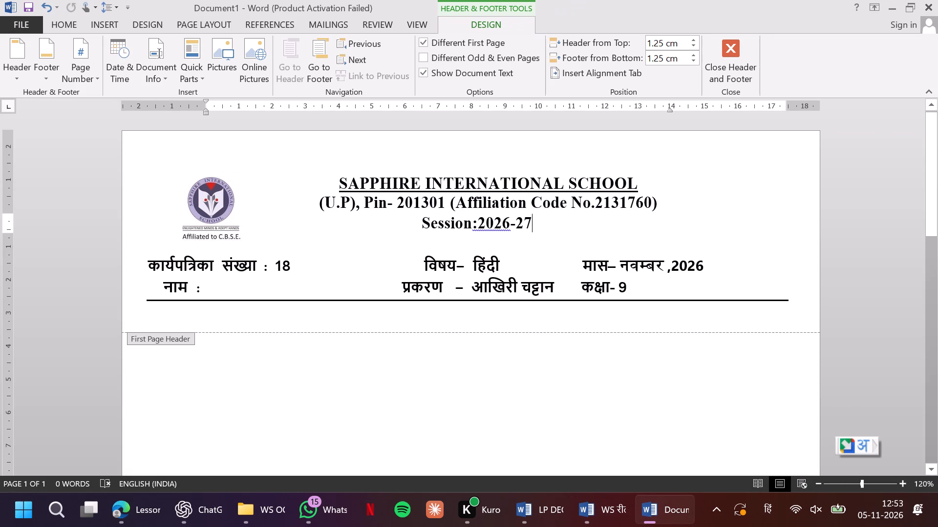
{"action": "left_click", "coordinate": [680, 180]}
{"action": "key", "text": "space"}
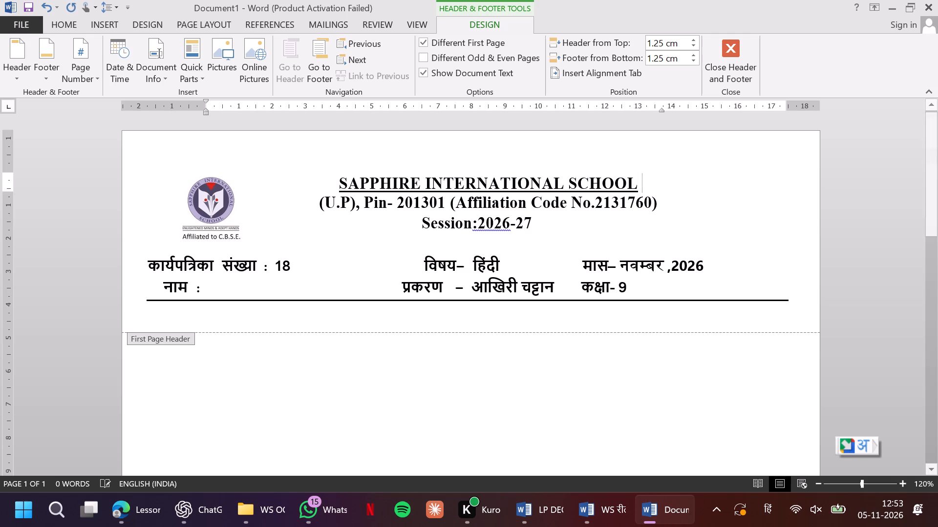
{"action": "key", "text": "space"}
{"action": "key", "text": "space"}
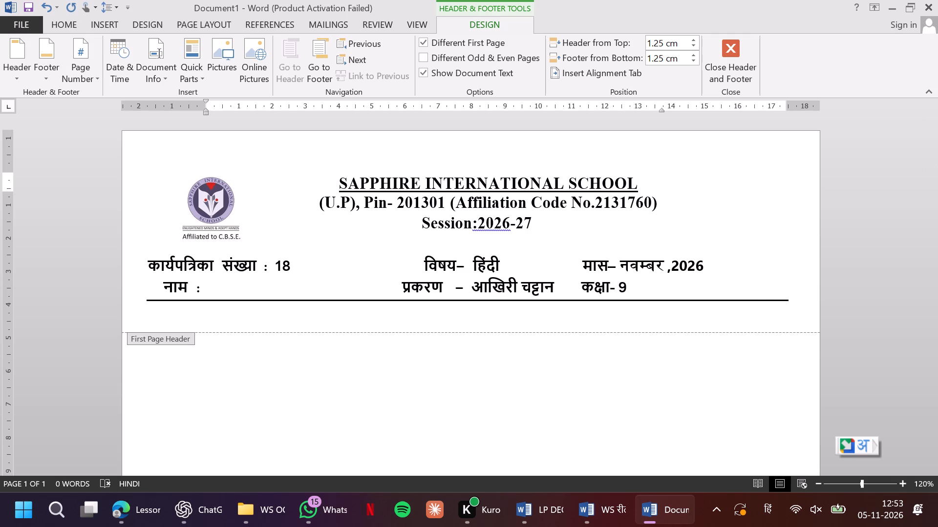
{"action": "key", "text": "ctrl+v"}
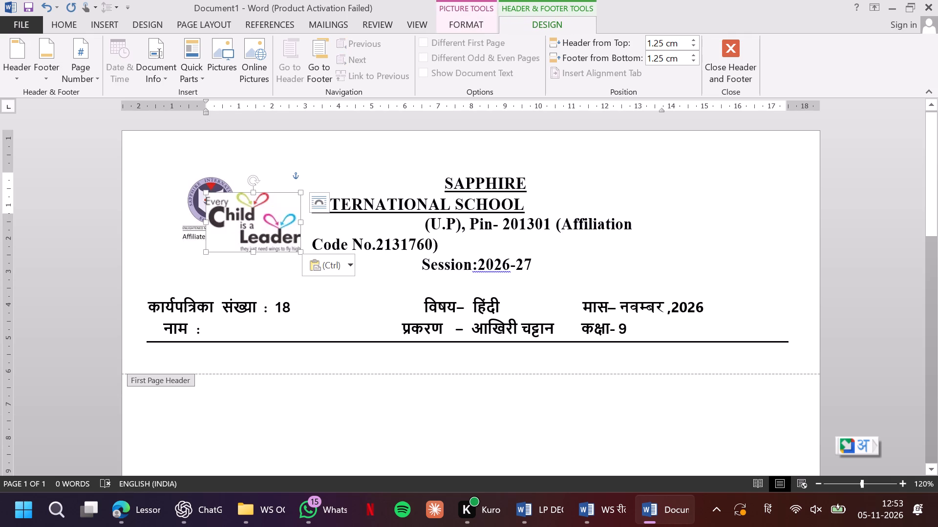
{"action": "left_click_drag", "start_coordinate": [287, 231], "coordinate": [769, 218]}
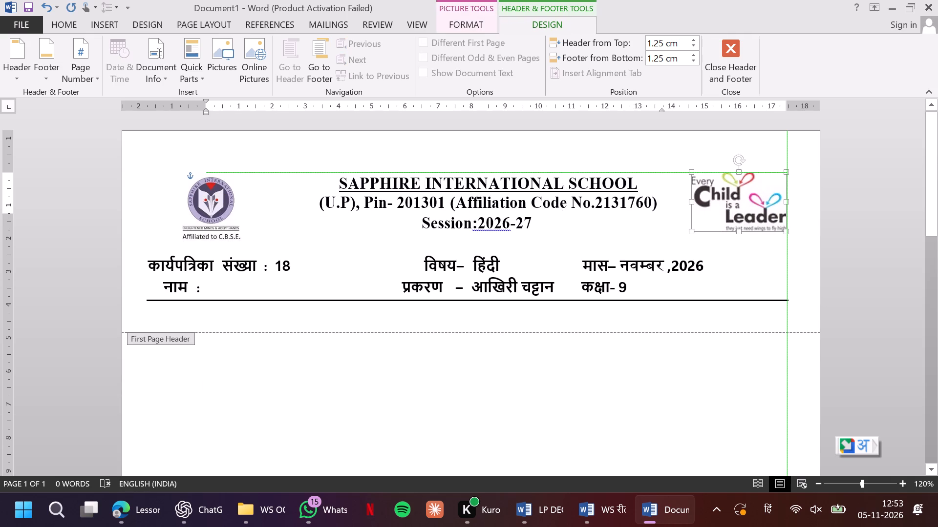
{"action": "left_click_drag", "start_coordinate": [769, 218], "coordinate": [769, 218]}
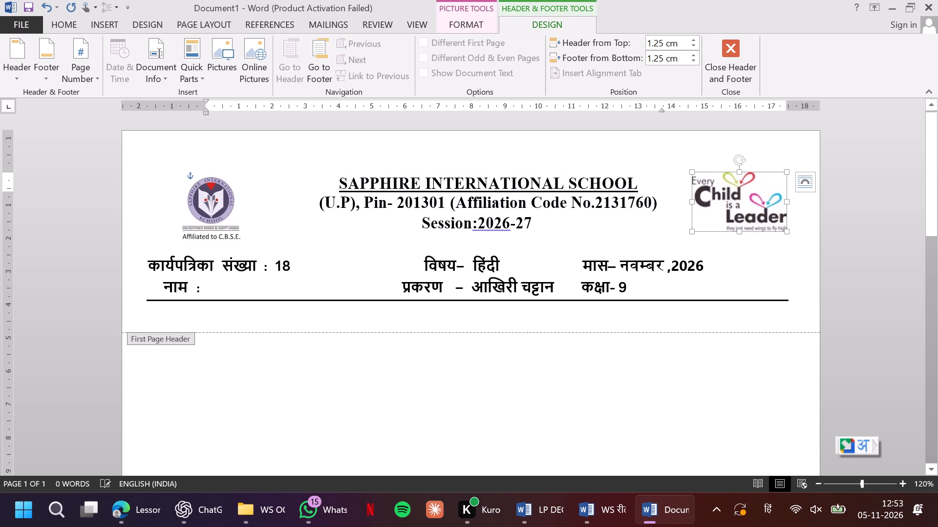
Add spaces before मास– नवम्बर ,2026 in the header to shift the month toward the right margin.
{"action": "left_click", "coordinate": [583, 273]}
{"action": "key", "text": "space"}
{"action": "key", "text": "space"}
{"action": "key", "text": "space"}
{"action": "key", "text": "space"}
{"action": "key", "text": "space"}
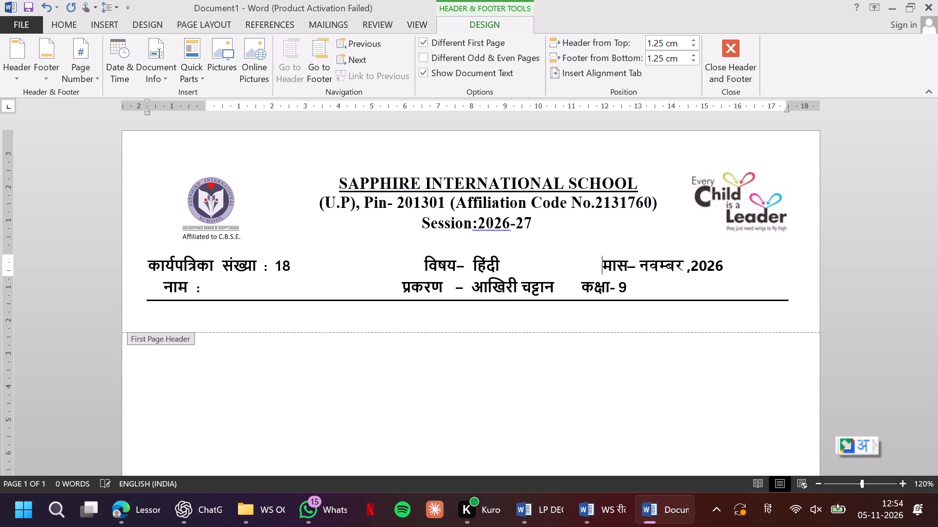
{"action": "key", "text": "space"}
{"action": "key", "text": "space"}
{"action": "key", "text": "space"}
{"action": "key", "text": "space"}
{"action": "key", "text": "space"}
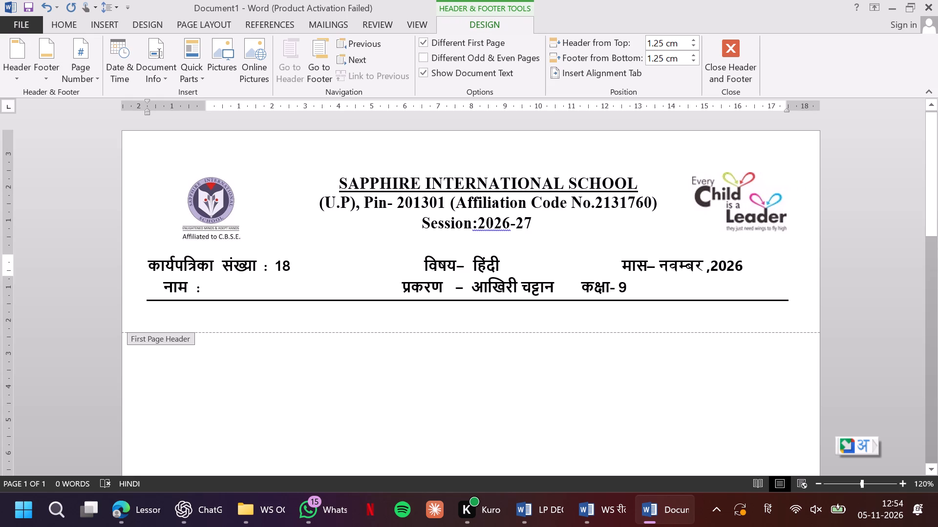
Add spaces before कक्षा- 9 in the header to shift the class toward the right margin, under the month.
{"action": "left_click", "coordinate": [581, 285]}
{"action": "key", "text": "space"}
{"action": "key", "text": "space"}
{"action": "key", "text": "space"}
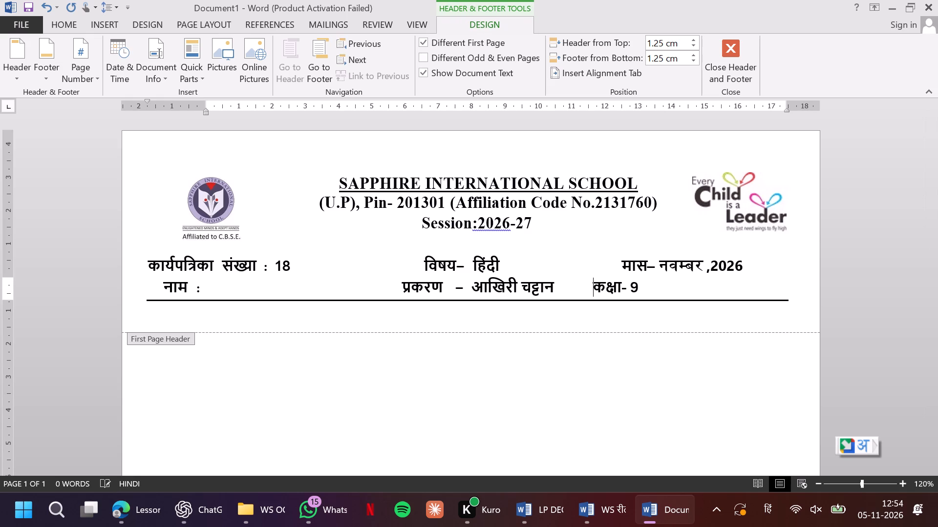
{"action": "key", "text": "space"}
{"action": "key", "text": "space"}
{"action": "key", "text": "space"}
{"action": "key", "text": "space"}
{"action": "key", "text": "space"}
{"action": "key", "text": "space"}
{"action": "key", "text": "space"}
{"action": "key", "text": "space"}
{"action": "key", "text": "space"}
{"action": "key", "text": "space"}
{"action": "key", "text": "space"}
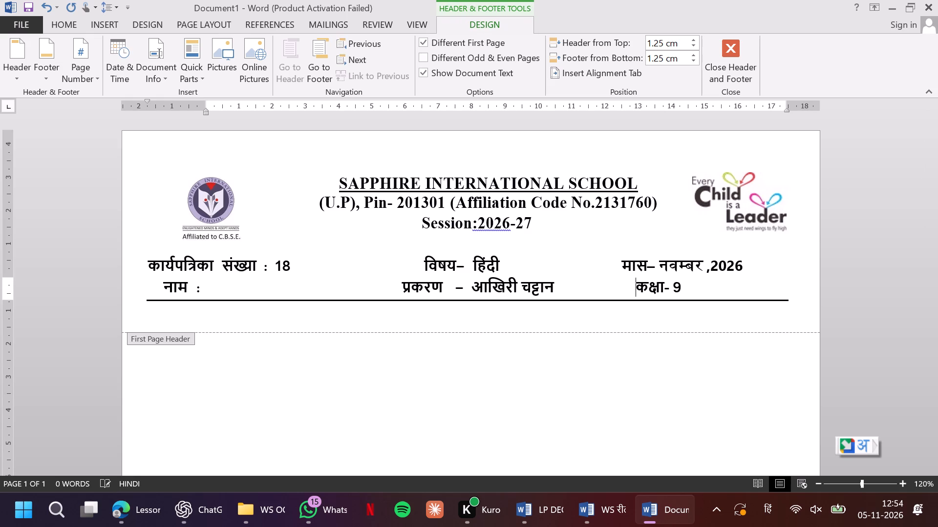
{"action": "key", "text": "space"}
{"action": "key", "text": "space"}
{"action": "key", "text": "space"}
{"action": "key", "text": "space"}
{"action": "key", "text": "space"}
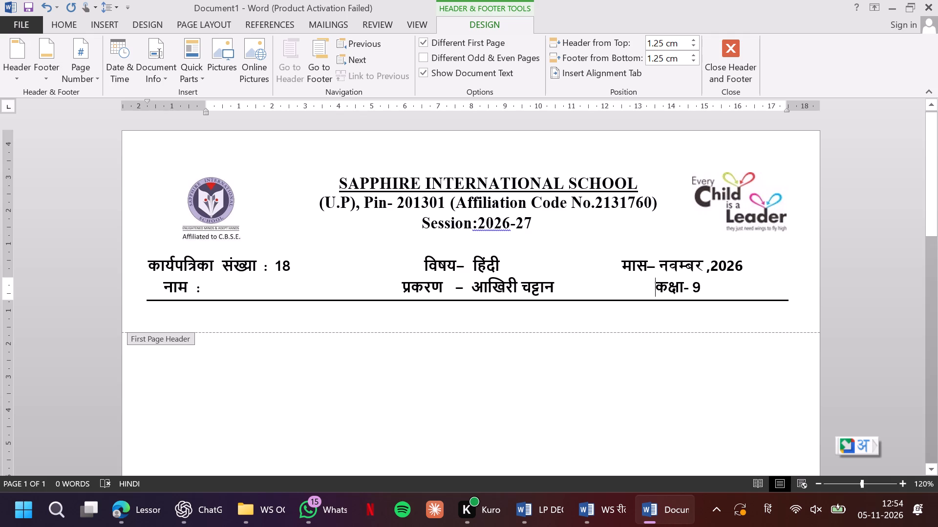
Fine-tune the spaces before मास and कक्षा so both start at about the same position, with the month and year on one line.
{"action": "left_click", "coordinate": [621, 263]}
{"action": "key", "text": "space"}
{"action": "key", "text": "space"}
{"action": "key", "text": "space"}
{"action": "key", "text": "space"}
{"action": "key", "text": "space"}
{"action": "key", "text": "space"}
{"action": "key", "text": "space"}
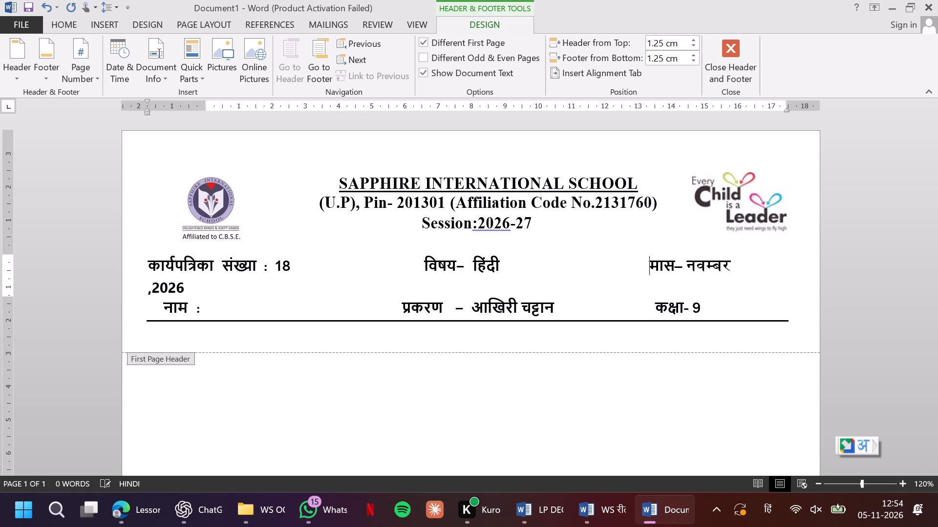
{"action": "key", "text": "BackSpace"}
{"action": "key", "text": "BackSpace"}
{"action": "key", "text": "BackSpace"}
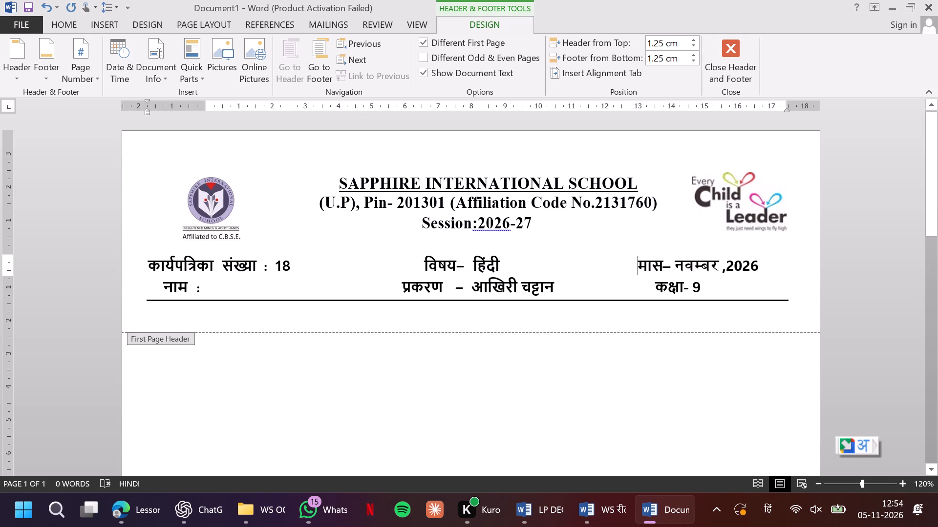
{"action": "left_click", "coordinate": [653, 289]}
{"action": "key", "text": "BackSpace"}
{"action": "key", "text": "BackSpace"}
{"action": "key", "text": "BackSpace"}
{"action": "key", "text": "BackSpace"}
{"action": "key", "text": "BackSpace"}
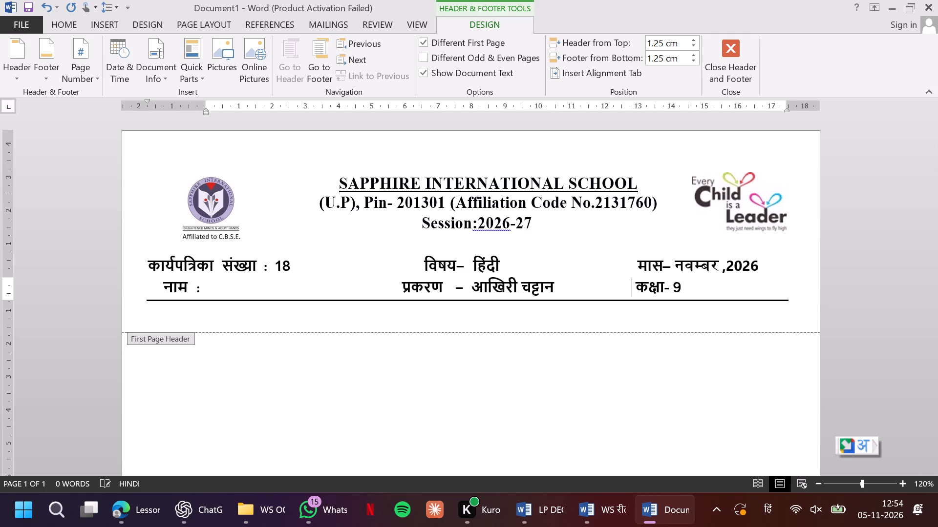
Delete the spaces before नाम so it lines up directly under कार्यपत्रिका संख्या.
{"action": "left_click", "coordinate": [161, 290]}
{"action": "key", "text": "BackSpace"}
{"action": "key", "text": "BackSpace"}
{"action": "key", "text": "BackSpace"}
{"action": "key", "text": "BackSpace"}
{"action": "key", "text": "BackSpace"}
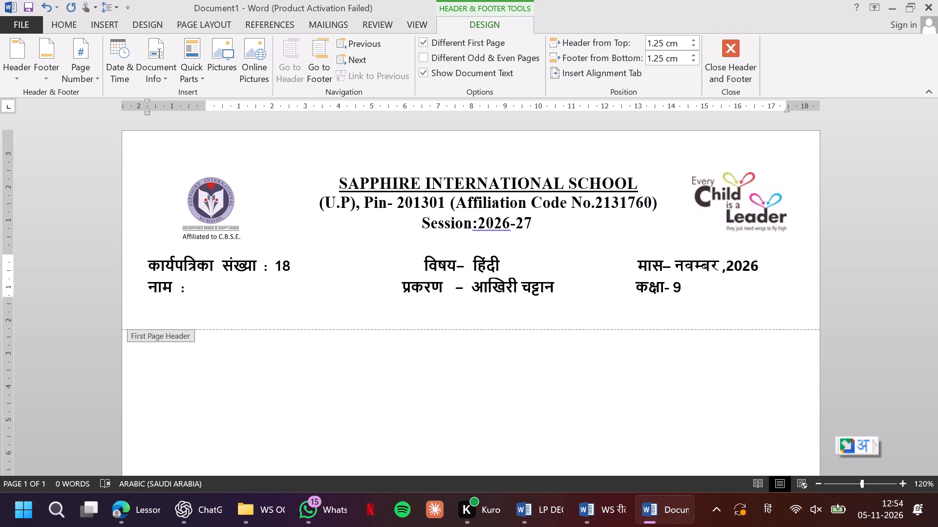
Leave the header and create a horizontal rule from underscores at the start of the body.
{"action": "double_click", "coordinate": [298, 381]}
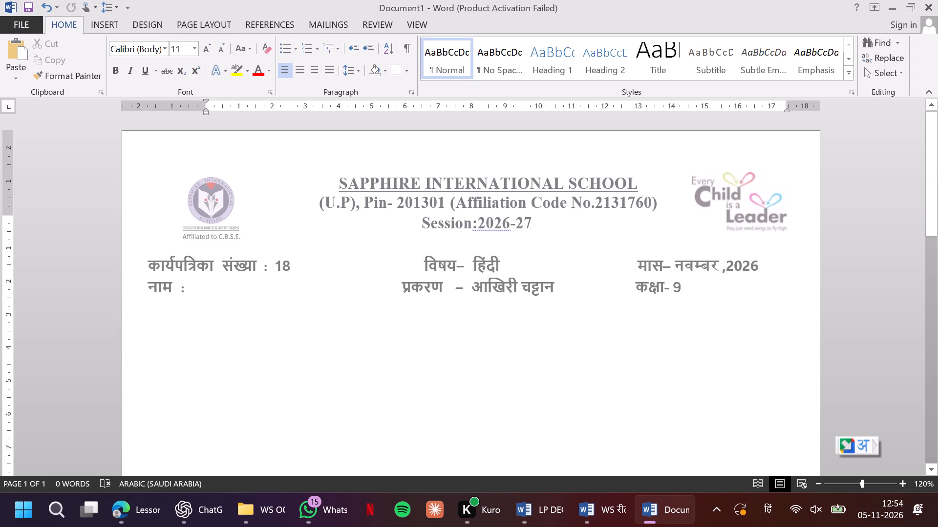
{"action": "key", "text": "shift+underscore"}
{"action": "key", "text": "shift+underscore"}
{"action": "key", "text": "shift+underscore"}
{"action": "key", "text": "shift+underscore"}
{"action": "key", "text": "shift+underscore"}
{"action": "key", "text": "shift+underscore"}
{"action": "key", "text": "shift+underscore"}
{"action": "key", "text": "shift+underscore"}
{"action": "key", "text": "shift+underscore"}
{"action": "key", "text": "shift+underscore"}
{"action": "key", "text": "shift+underscore"}
{"action": "key", "text": "shift+underscore"}
{"action": "key", "text": "shift+underscore"}
{"action": "key", "text": "shift+underscore"}
{"action": "key", "text": "shift+underscore"}
{"action": "key", "text": "shift+underscore"}
{"action": "key", "text": "shift+underscore"}
{"action": "key", "text": "shift+underscore"}
{"action": "key", "text": "shift+underscore"}
{"action": "key", "text": "shift+underscore"}
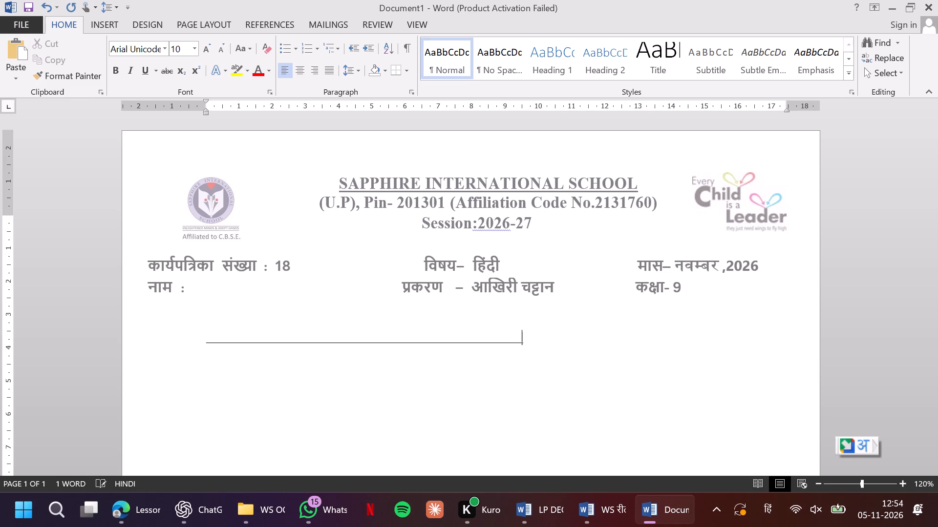
{"action": "type", "text": "________"}
{"action": "key", "text": "BackSpace"}
{"action": "key", "text": "Return"}
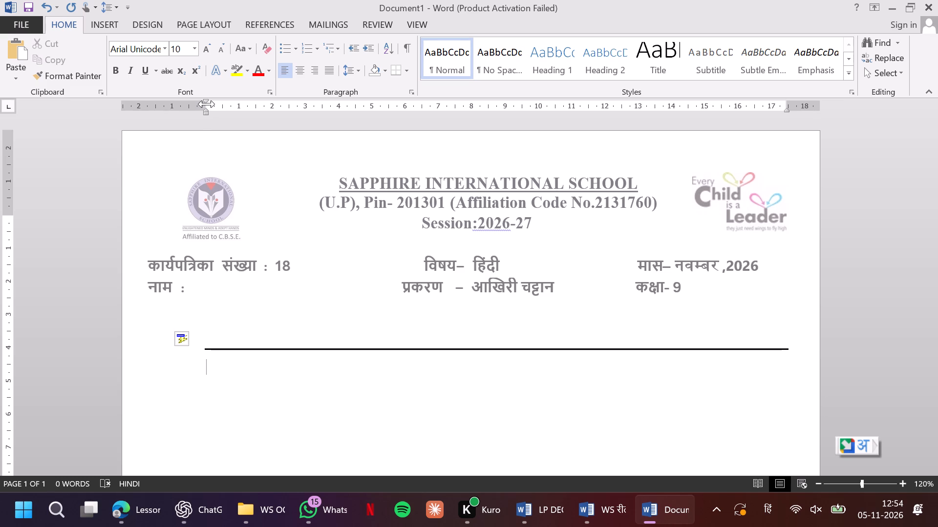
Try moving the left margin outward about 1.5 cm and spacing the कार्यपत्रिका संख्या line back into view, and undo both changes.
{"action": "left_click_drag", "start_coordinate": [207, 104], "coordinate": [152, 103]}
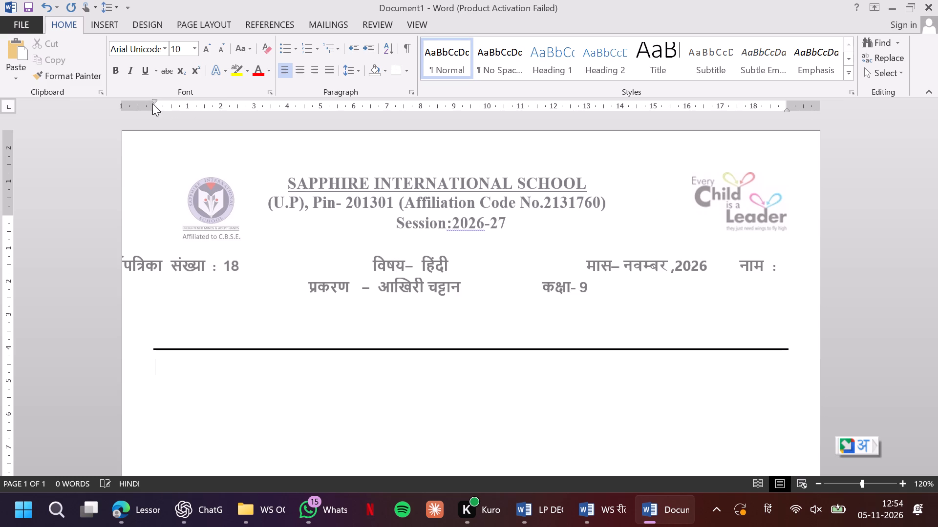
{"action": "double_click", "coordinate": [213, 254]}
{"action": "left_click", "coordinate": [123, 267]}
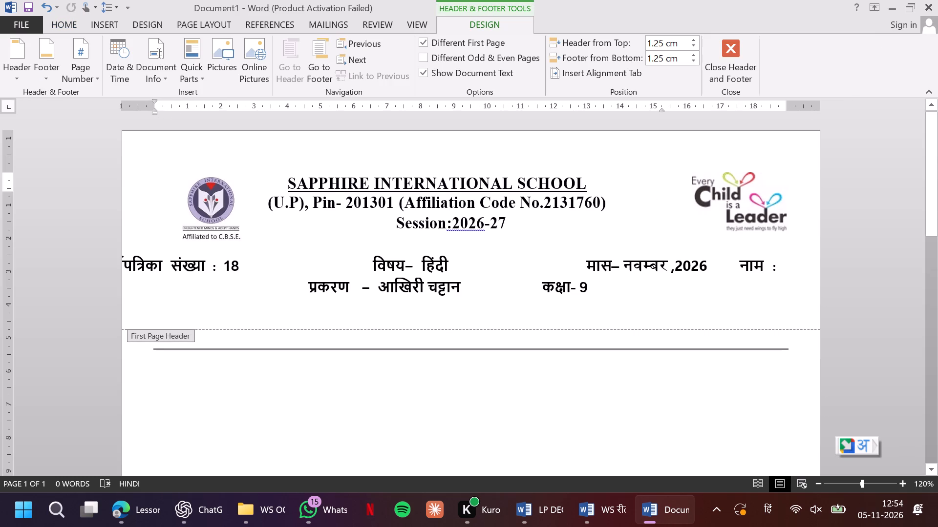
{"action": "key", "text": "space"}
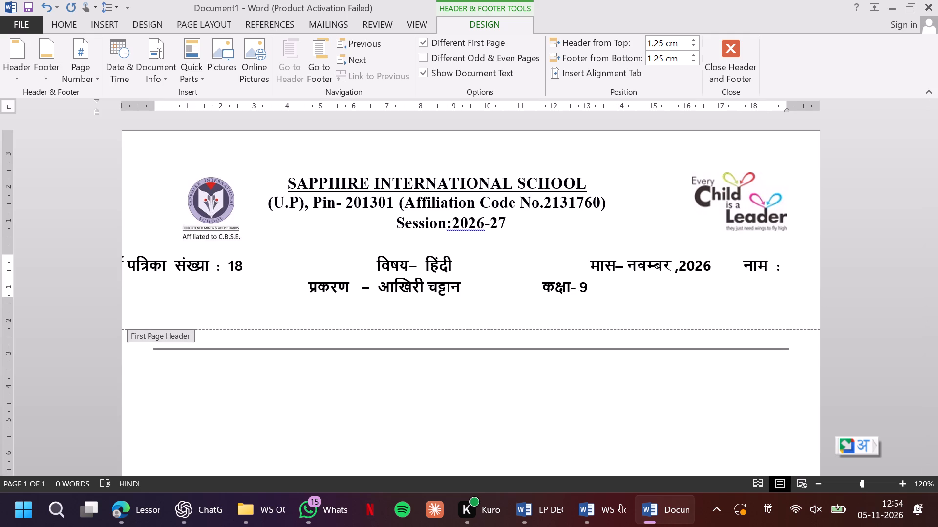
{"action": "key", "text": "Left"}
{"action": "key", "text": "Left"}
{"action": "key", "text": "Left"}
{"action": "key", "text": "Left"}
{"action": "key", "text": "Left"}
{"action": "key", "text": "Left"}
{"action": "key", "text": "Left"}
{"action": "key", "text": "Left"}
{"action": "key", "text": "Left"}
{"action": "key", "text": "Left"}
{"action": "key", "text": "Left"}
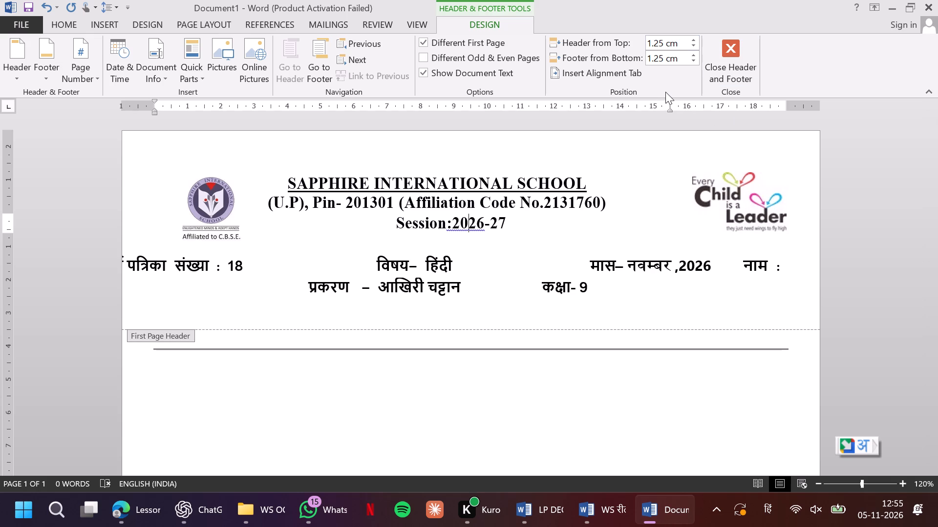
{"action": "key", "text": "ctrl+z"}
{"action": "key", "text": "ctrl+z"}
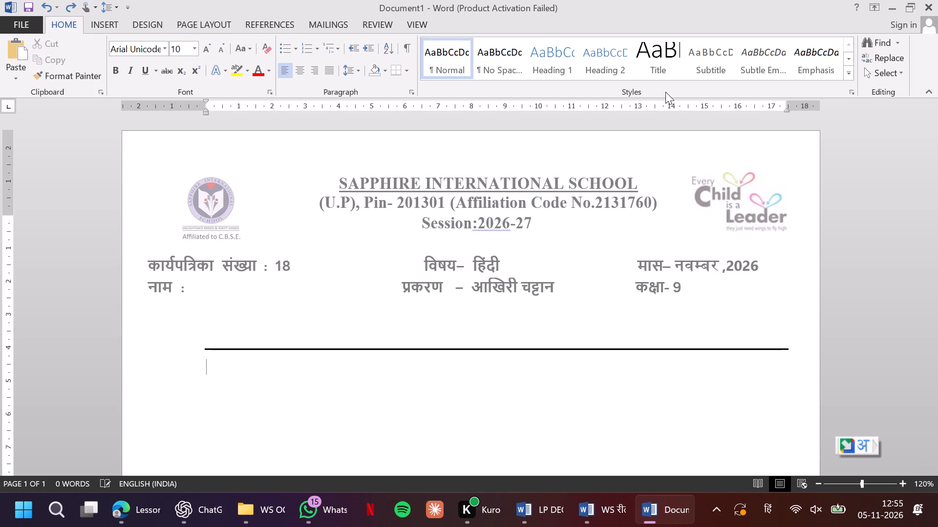
Indent the कार्यपत्रिका संख्या line with eleven spaces and move the left margin outward about 0.8 cm to lengthen the rule.
{"action": "double_click", "coordinate": [149, 263]}
{"action": "left_click", "coordinate": [149, 263]}
{"action": "key", "text": "space"}
{"action": "key", "text": "space"}
{"action": "key", "text": "space"}
{"action": "key", "text": "space"}
{"action": "key", "text": "space"}
{"action": "key", "text": "space"}
{"action": "key", "text": "space"}
{"action": "key", "text": "space"}
{"action": "key", "text": "space"}
{"action": "key", "text": "space"}
{"action": "key", "text": "space"}
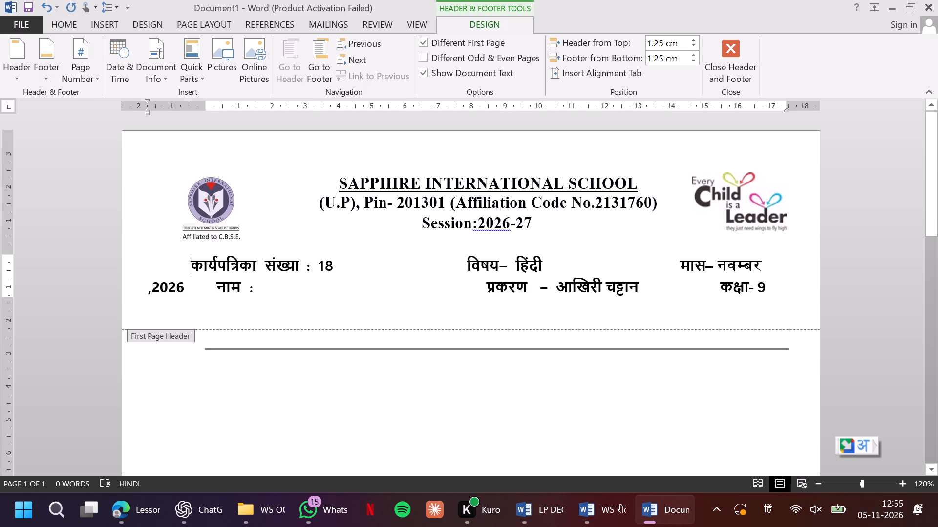
{"action": "left_click_drag", "start_coordinate": [207, 105], "coordinate": [181, 111]}
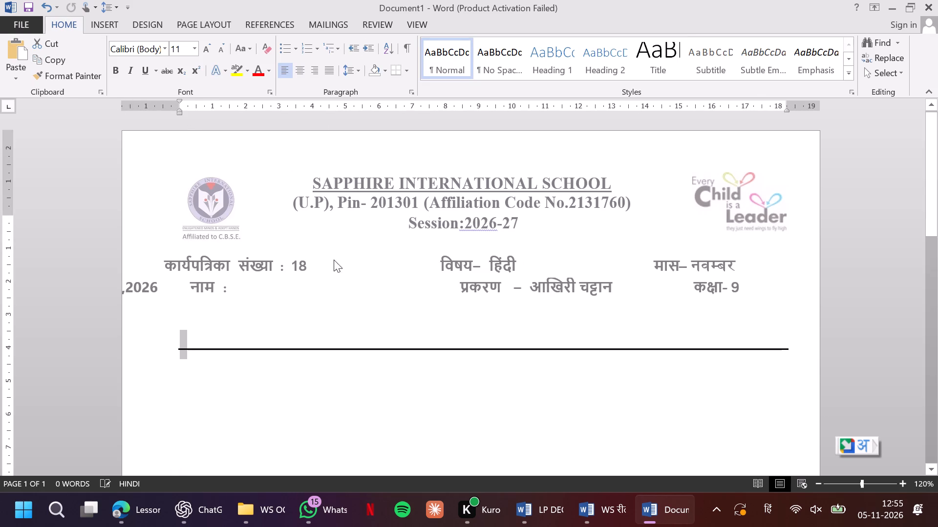
Reopen the header and reduce the spacing before मास by five spaces so that ,2026 fits on the कार्यपत्रिका संख्या line.
{"action": "double_click", "coordinate": [295, 263]}
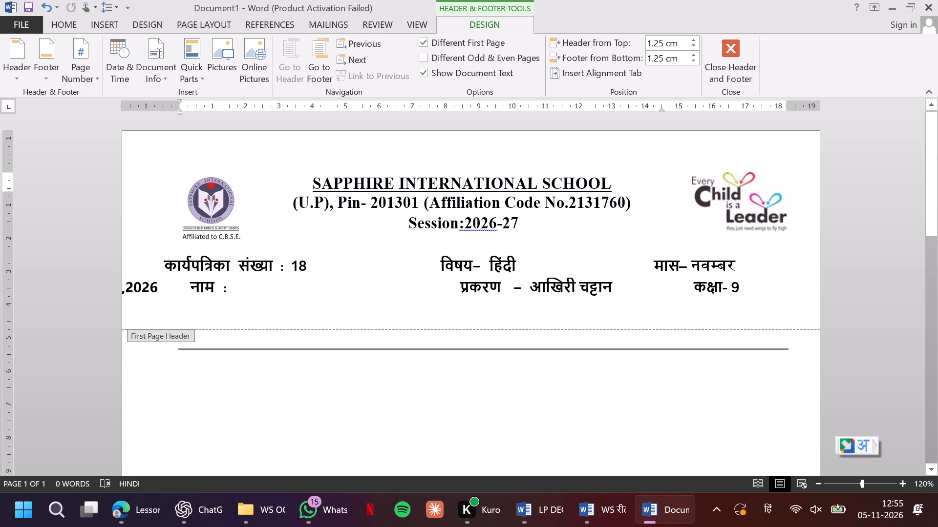
{"action": "left_click", "coordinate": [662, 274]}
{"action": "key", "text": "Left"}
{"action": "key", "text": "BackSpace"}
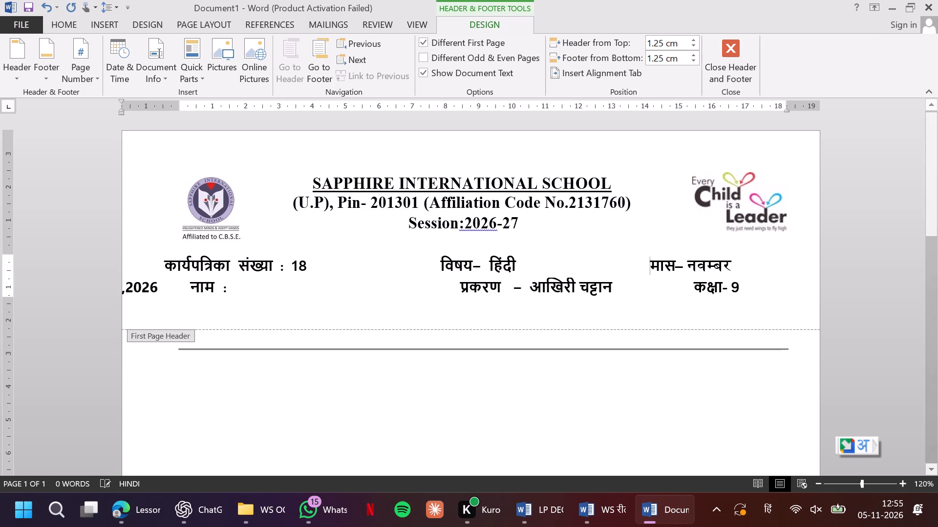
{"action": "key", "text": "BackSpace"}
{"action": "key", "text": "BackSpace"}
{"action": "key", "text": "BackSpace"}
{"action": "key", "text": "BackSpace"}
{"action": "key", "text": "BackSpace"}
{"action": "key", "text": "BackSpace"}
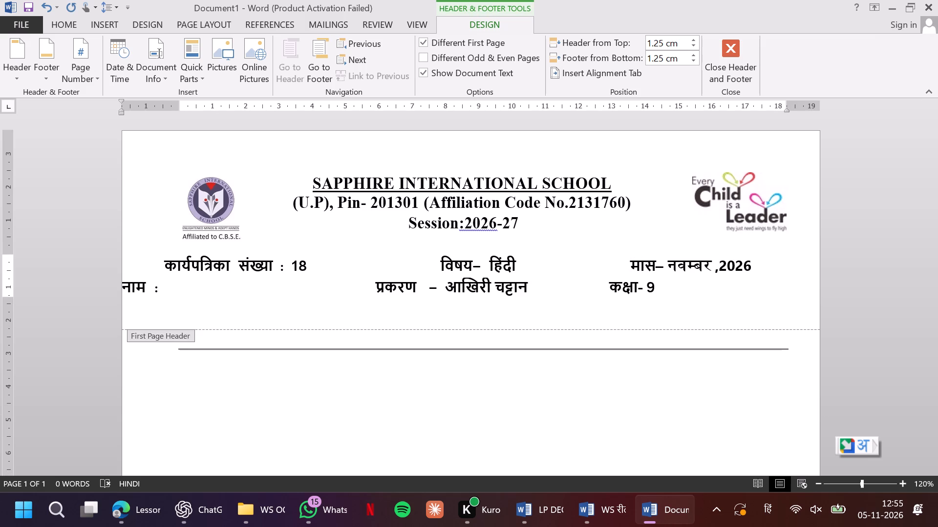
{"action": "key", "text": "BackSpace"}
{"action": "key", "text": "BackSpace"}
{"action": "key", "text": "BackSpace"}
{"action": "key", "text": "BackSpace"}
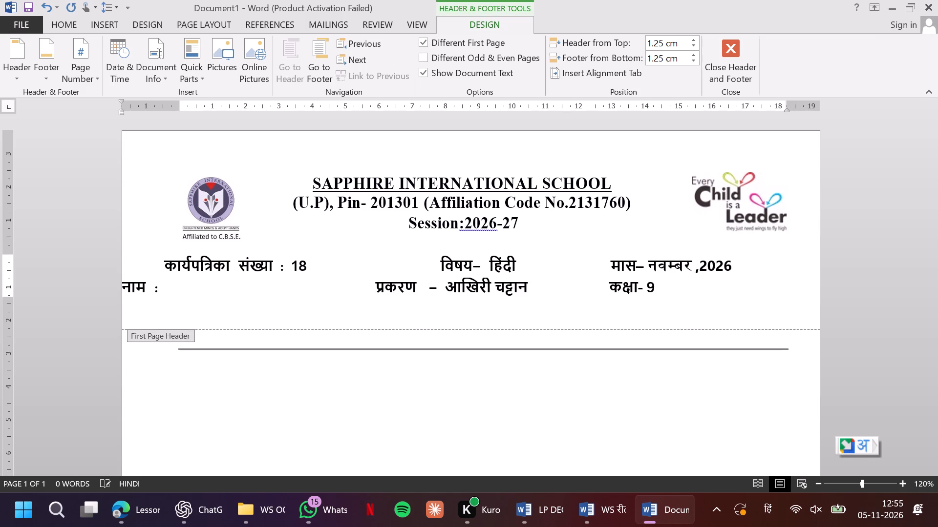
{"action": "key", "text": "space"}
{"action": "key", "text": "space"}
{"action": "key", "text": "space"}
{"action": "key", "text": "space"}
{"action": "key", "text": "space"}
{"action": "key", "text": "space"}
{"action": "key", "text": "space"}
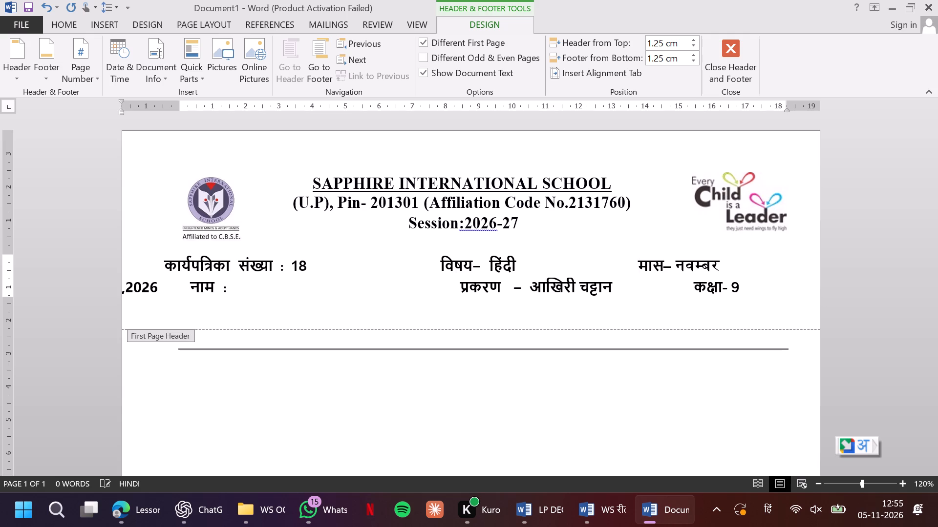
{"action": "key", "text": "BackSpace"}
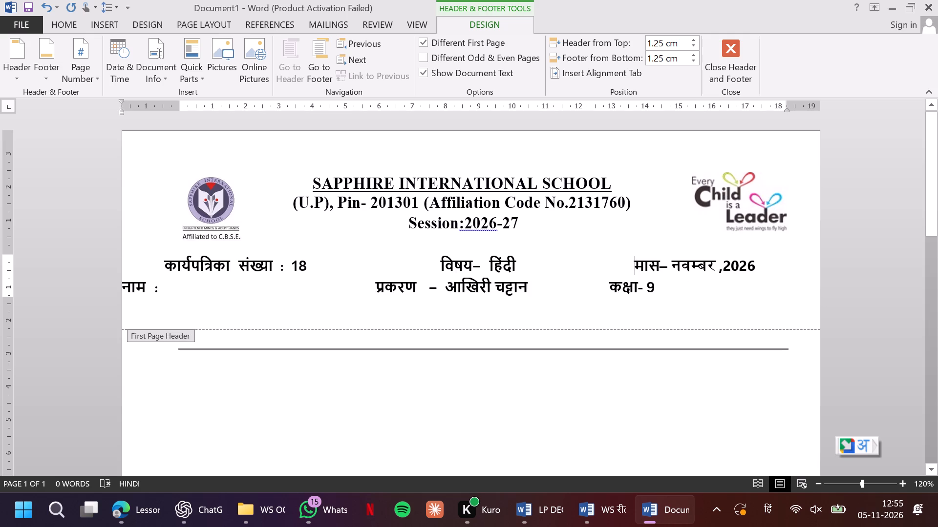
Try spacing नाम inward, and move the left indent of the header's detail lines inward about 0.5 cm.
{"action": "left_click", "coordinate": [128, 289]}
{"action": "key", "text": "Left"}
{"action": "key", "text": "Left"}
{"action": "key", "text": "space"}
{"action": "key", "text": "space"}
{"action": "key", "text": "space"}
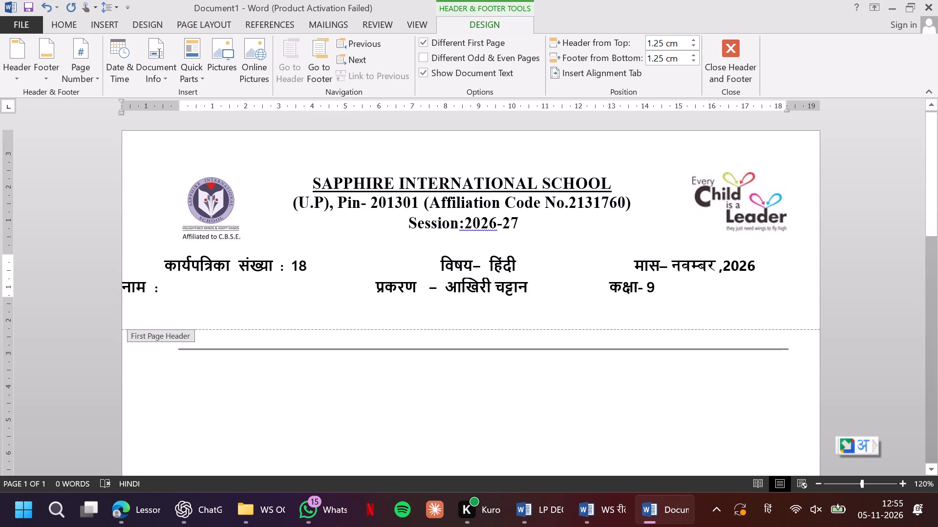
{"action": "left_click", "coordinate": [125, 286]}
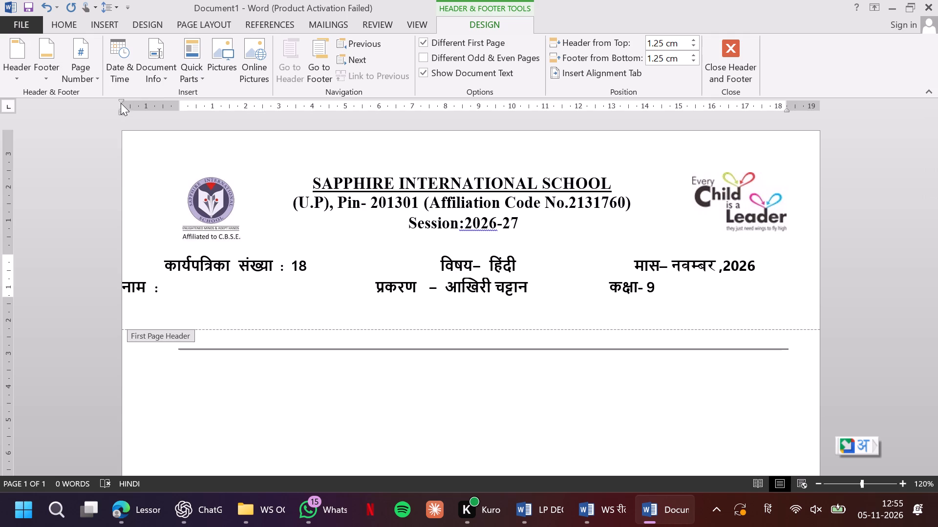
{"action": "left_click_drag", "start_coordinate": [121, 113], "coordinate": [130, 115]}
{"action": "left_click_drag", "start_coordinate": [130, 115], "coordinate": [135, 115]}
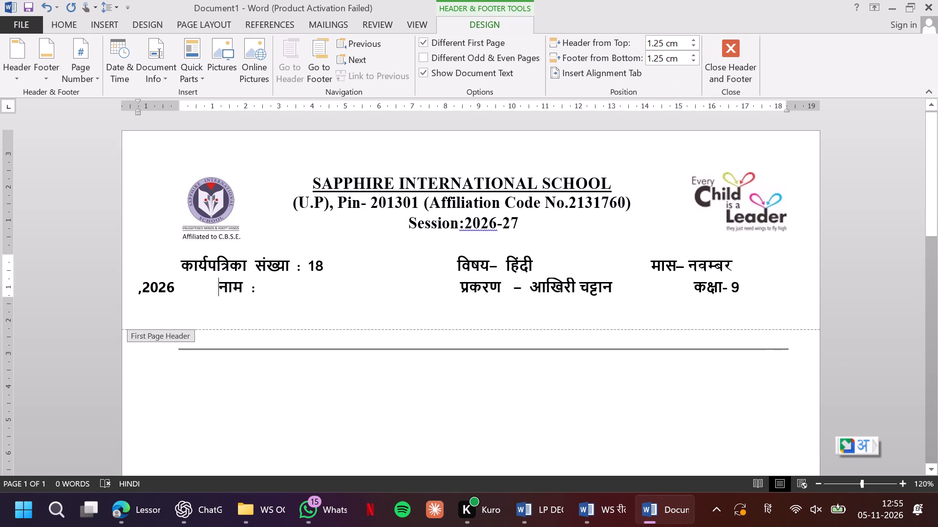
Delete five spaces before मास to bring ,2026 back onto the कार्यपत्रिका संख्या line.
{"action": "left_click", "coordinate": [657, 263]}
{"action": "key", "text": "Left"}
{"action": "key", "text": "BackSpace"}
{"action": "key", "text": "BackSpace"}
{"action": "key", "text": "BackSpace"}
{"action": "key", "text": "BackSpace"}
{"action": "key", "text": "BackSpace"}
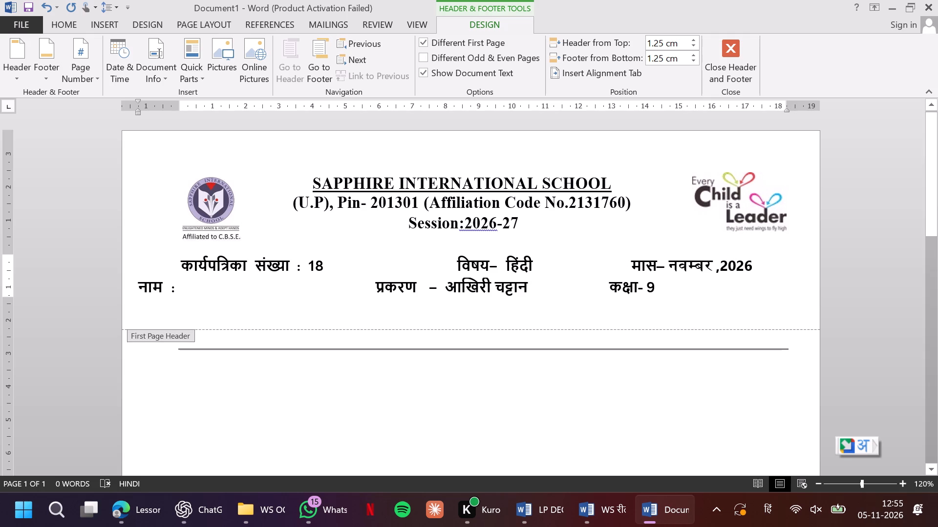
Break the header text before नाम into its own paragraph and indent it eleven spaces to align under कार्यपत्रिका संख्या.
{"action": "left_click", "coordinate": [141, 286]}
{"action": "key", "text": "space"}
{"action": "key", "text": "space"}
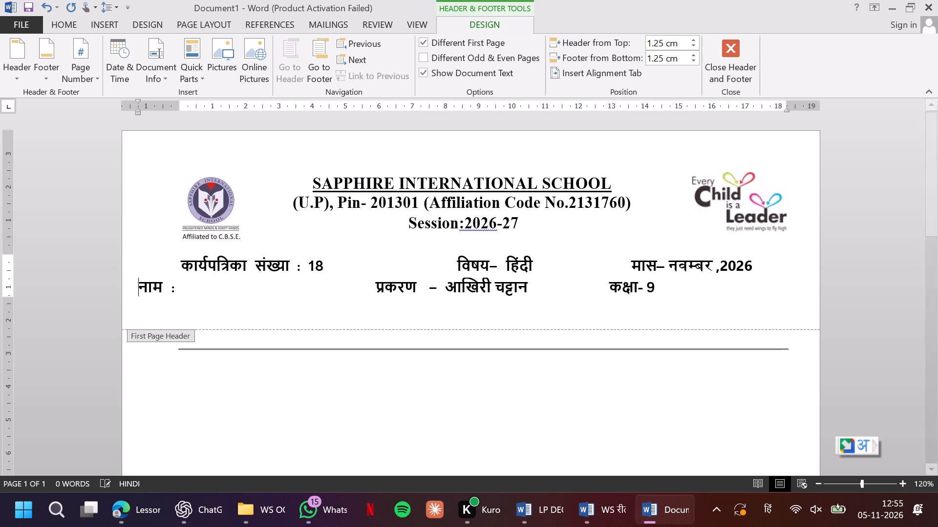
{"action": "key", "text": "space"}
{"action": "key", "text": "space"}
{"action": "key", "text": "space"}
{"action": "key", "text": "space"}
{"action": "key", "text": "space"}
{"action": "key", "text": "Return"}
{"action": "key", "text": "space"}
{"action": "key", "text": "space"}
{"action": "key", "text": "space"}
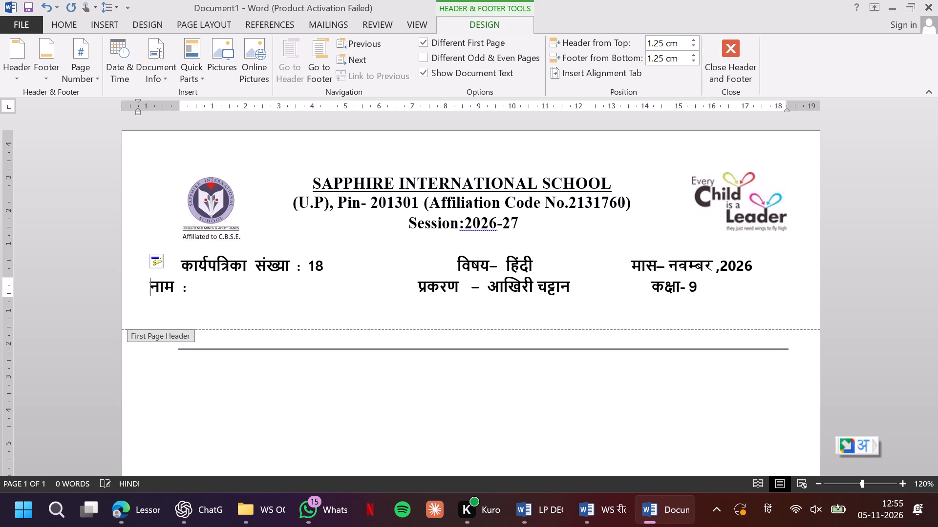
{"action": "key", "text": "space"}
{"action": "key", "text": "space"}
{"action": "key", "text": "space"}
{"action": "key", "text": "space"}
{"action": "key", "text": "space"}
{"action": "key", "text": "space"}
{"action": "key", "text": "space"}
{"action": "key", "text": "space"}
Remove one space before विषय and add two spaces before मास in the first detail line.
{"action": "left_click", "coordinate": [454, 264]}
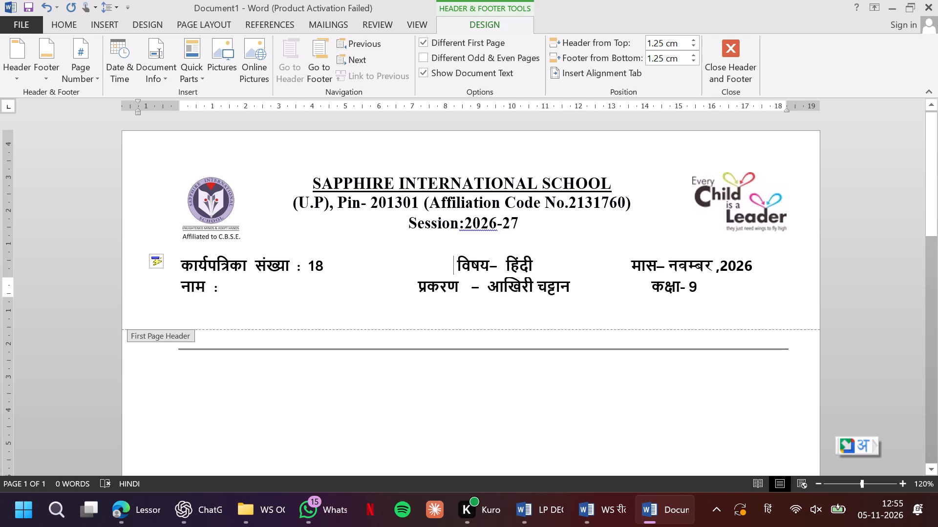
{"action": "key", "text": "BackSpace"}
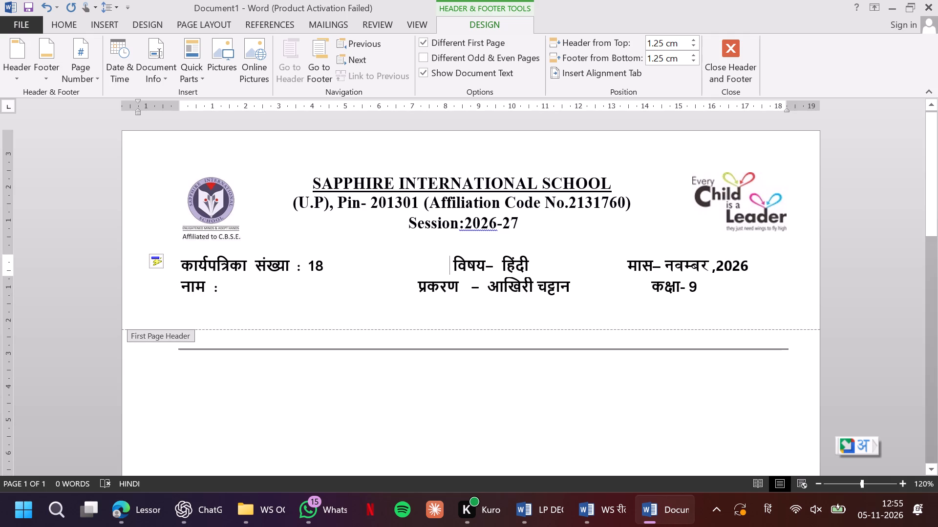
{"action": "left_click", "coordinate": [635, 262]}
{"action": "key", "text": "Left"}
{"action": "key", "text": "space"}
{"action": "key", "text": "space"}
{"action": "key", "text": "space"}
{"action": "key", "text": "BackSpace"}
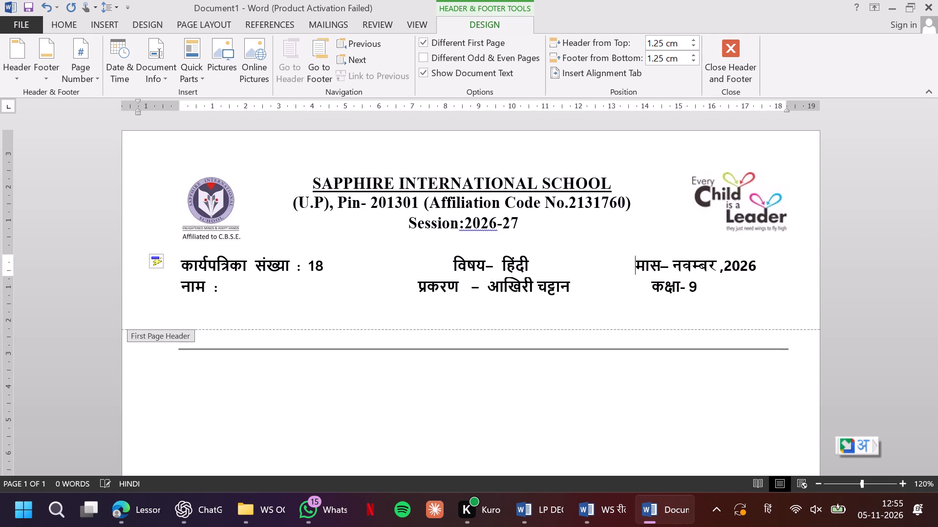
Delete four spaces before कक्षा- 9 so it aligns under मास, and leave the header.
{"action": "left_click", "coordinate": [653, 289]}
{"action": "key", "text": "BackSpace"}
{"action": "key", "text": "BackSpace"}
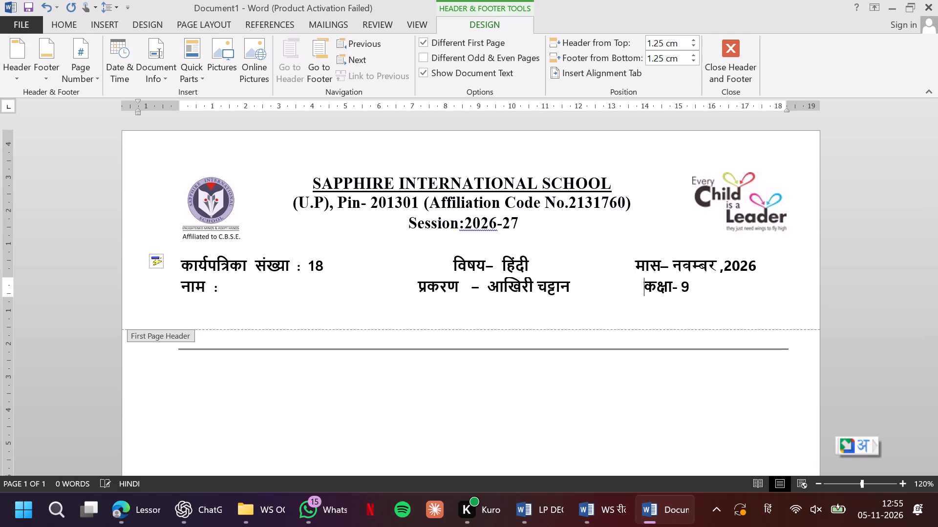
{"action": "key", "text": "BackSpace"}
{"action": "key", "text": "BackSpace"}
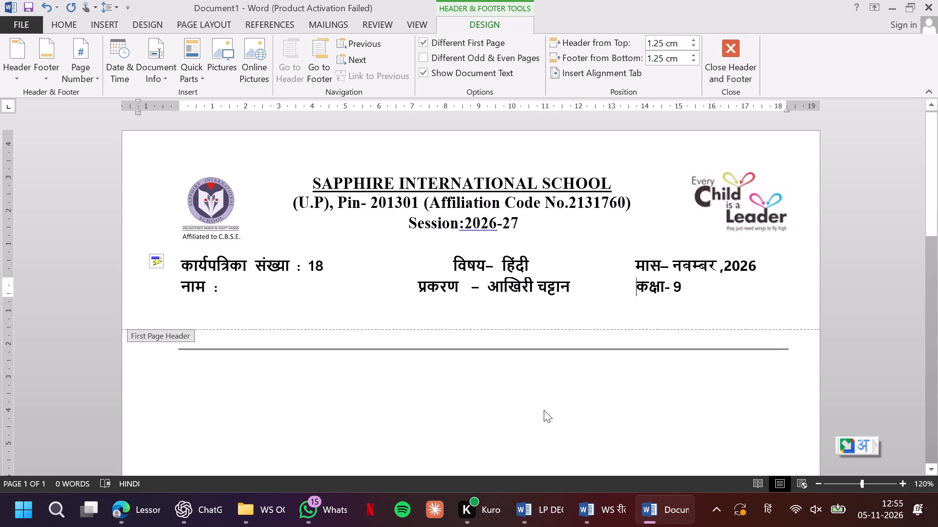
{"action": "double_click", "coordinate": [544, 410]}
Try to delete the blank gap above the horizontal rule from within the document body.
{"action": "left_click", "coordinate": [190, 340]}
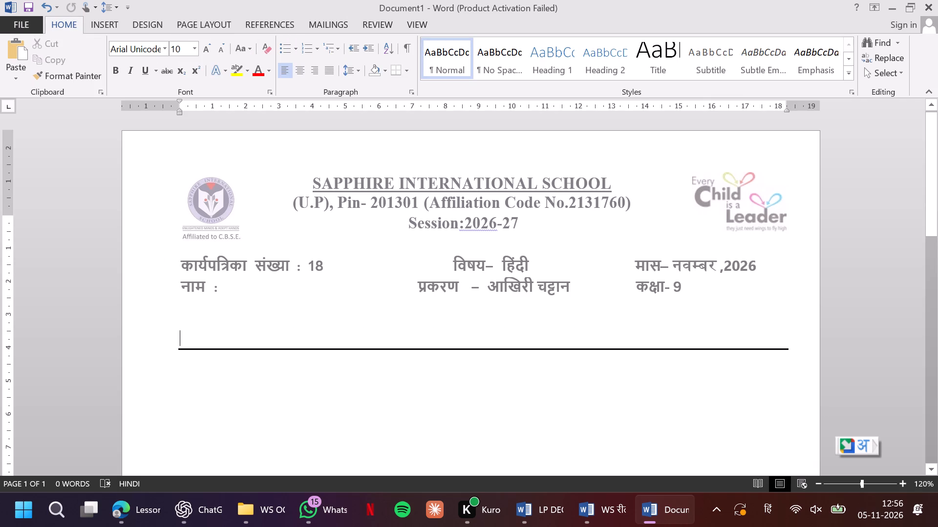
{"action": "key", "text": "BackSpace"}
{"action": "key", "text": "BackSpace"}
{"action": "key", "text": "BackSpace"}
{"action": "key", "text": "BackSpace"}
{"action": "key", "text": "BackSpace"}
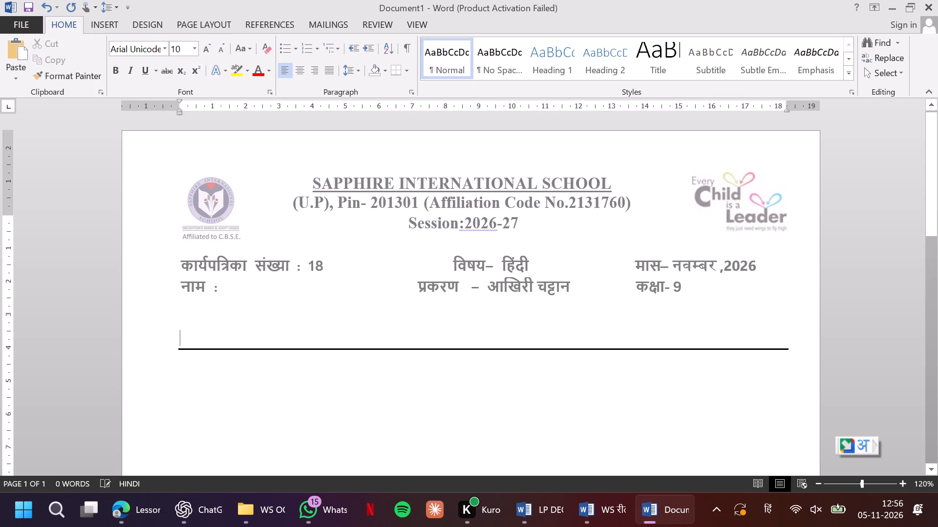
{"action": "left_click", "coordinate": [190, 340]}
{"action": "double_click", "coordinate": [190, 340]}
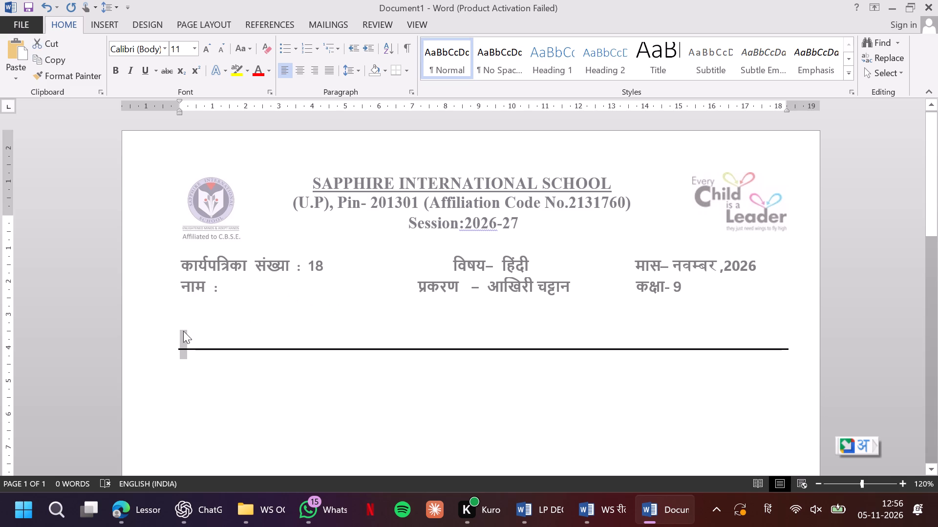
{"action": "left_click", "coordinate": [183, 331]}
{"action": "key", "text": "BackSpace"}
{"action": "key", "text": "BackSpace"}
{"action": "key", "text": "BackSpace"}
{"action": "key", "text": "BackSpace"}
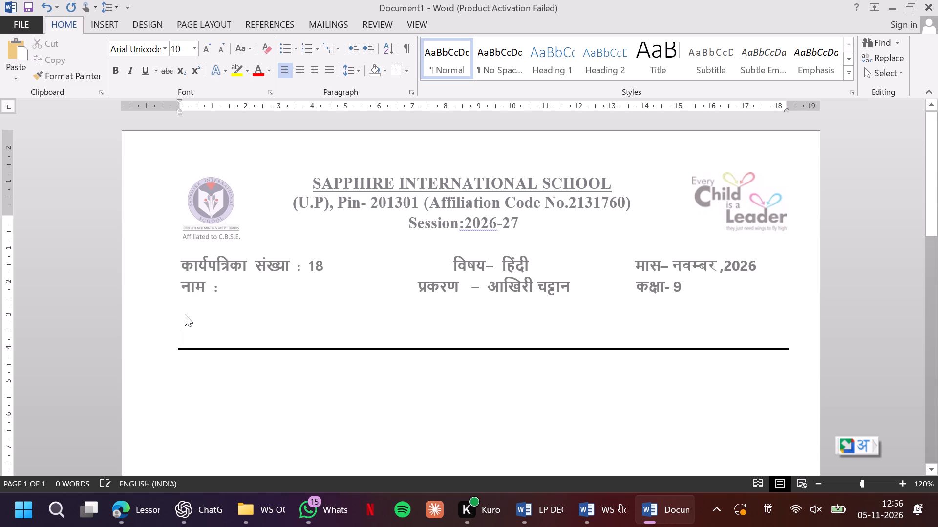
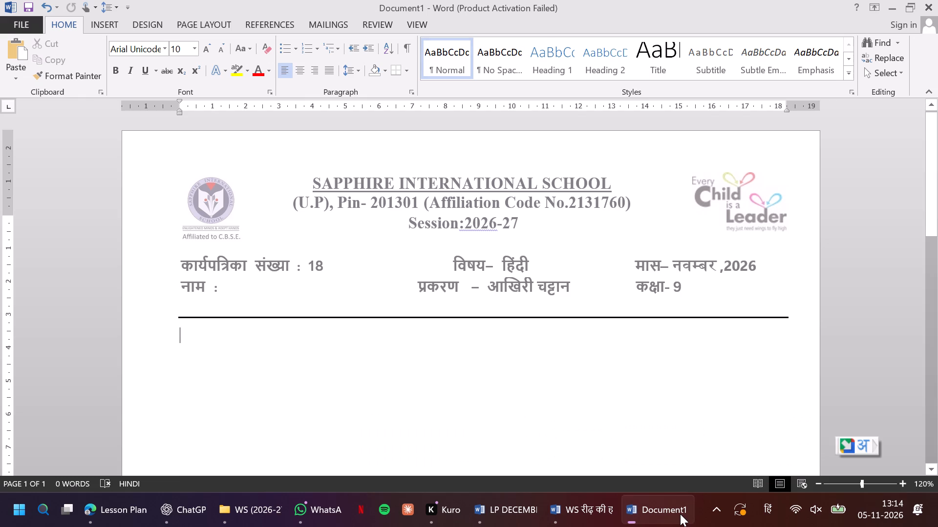
{"action": "double_click", "coordinate": [435, 383]}
{"action": "left_click", "coordinate": [174, 345]}
{"action": "key", "text": "ctrl+v"}
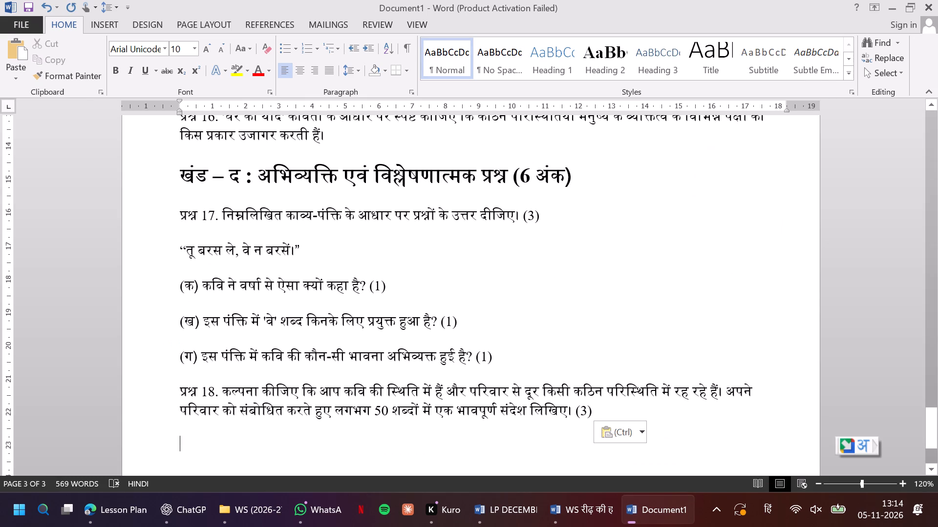
Delete the topic name आखिरी चट्टान after प्रकरण in the first-page header.
{"action": "scroll", "coordinate": [280, 326], "scroll_direction": "up", "scroll_amount": 9}
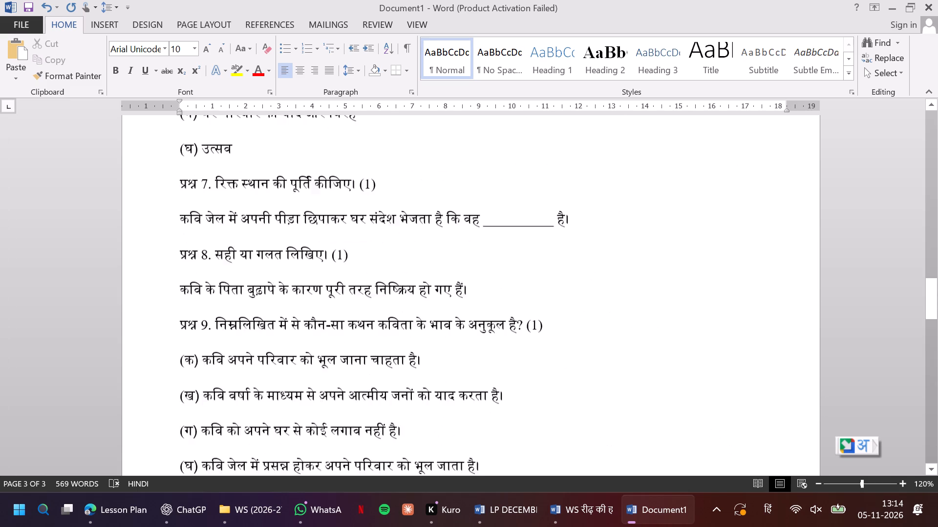
{"action": "scroll", "coordinate": [280, 326], "scroll_direction": "up", "scroll_amount": 16}
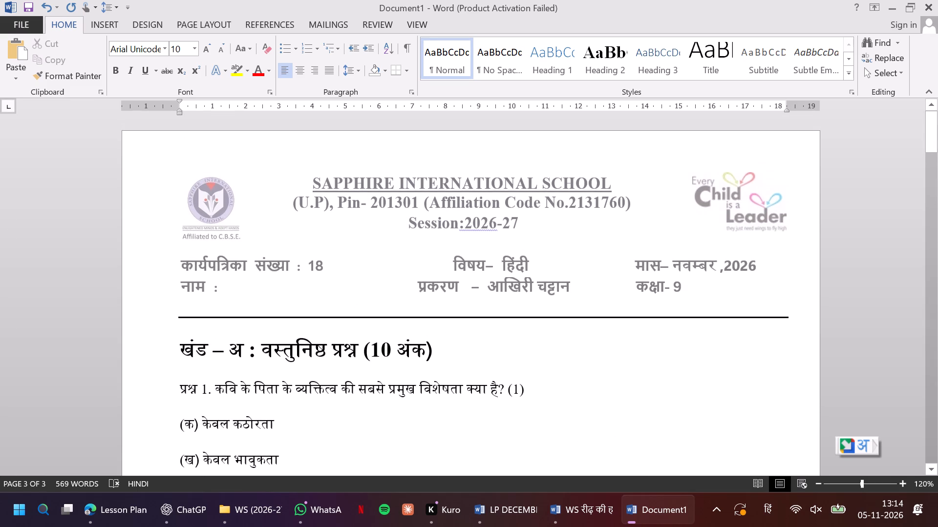
{"action": "left_click", "coordinate": [568, 281]}
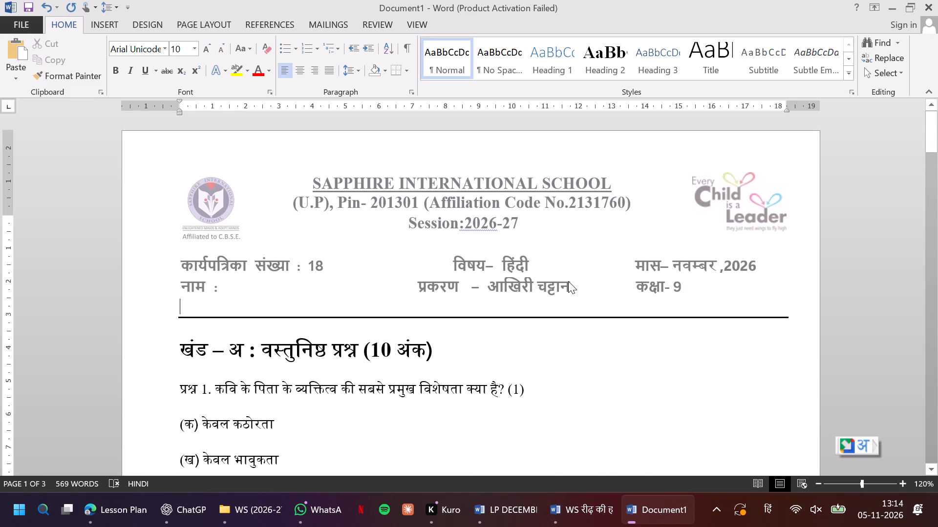
{"action": "double_click", "coordinate": [568, 281]}
{"action": "left_click", "coordinate": [568, 281]}
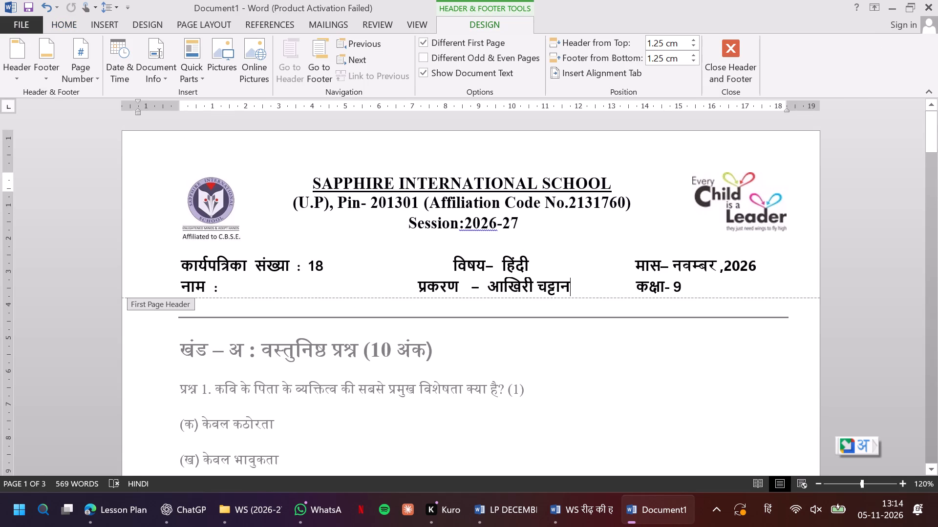
{"action": "key", "text": "BackSpace"}
{"action": "key", "text": "BackSpace"}
{"action": "key", "text": "BackSpace"}
{"action": "key", "text": "BackSpace"}
{"action": "key", "text": "BackSpace"}
{"action": "key", "text": "BackSpace"}
{"action": "key", "text": "BackSpace"}
{"action": "key", "text": "BackSpace"}
{"action": "key", "text": "BackSpace"}
{"action": "key", "text": "BackSpace"}
{"action": "key", "text": "BackSpace"}
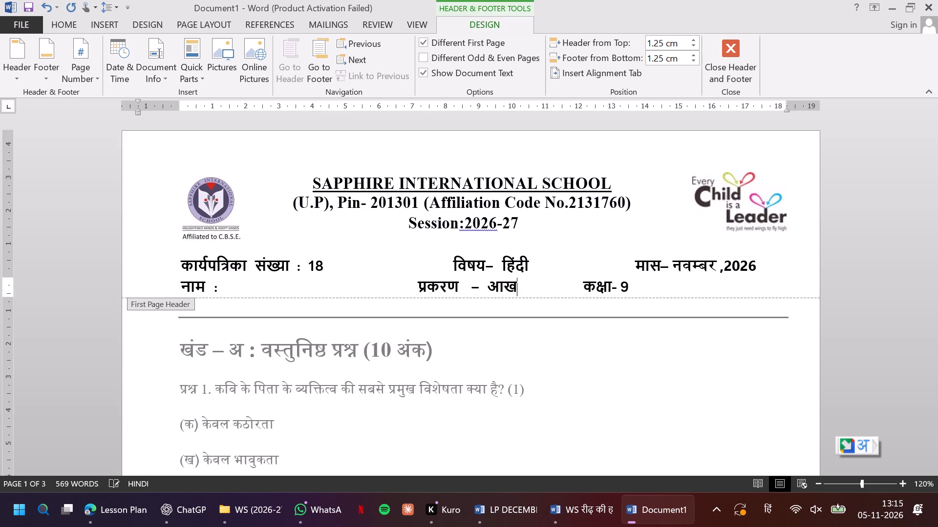
{"action": "key", "text": "BackSpace"}
{"action": "key", "text": "BackSpace"}
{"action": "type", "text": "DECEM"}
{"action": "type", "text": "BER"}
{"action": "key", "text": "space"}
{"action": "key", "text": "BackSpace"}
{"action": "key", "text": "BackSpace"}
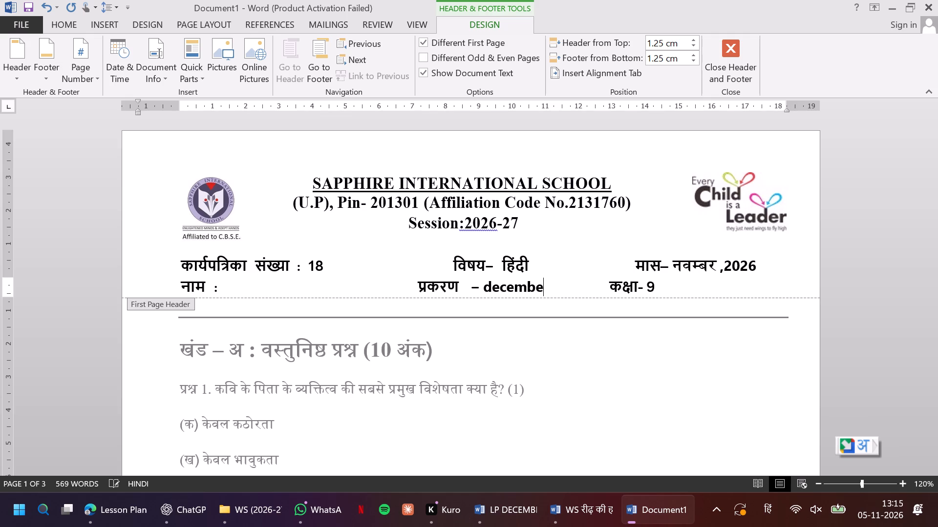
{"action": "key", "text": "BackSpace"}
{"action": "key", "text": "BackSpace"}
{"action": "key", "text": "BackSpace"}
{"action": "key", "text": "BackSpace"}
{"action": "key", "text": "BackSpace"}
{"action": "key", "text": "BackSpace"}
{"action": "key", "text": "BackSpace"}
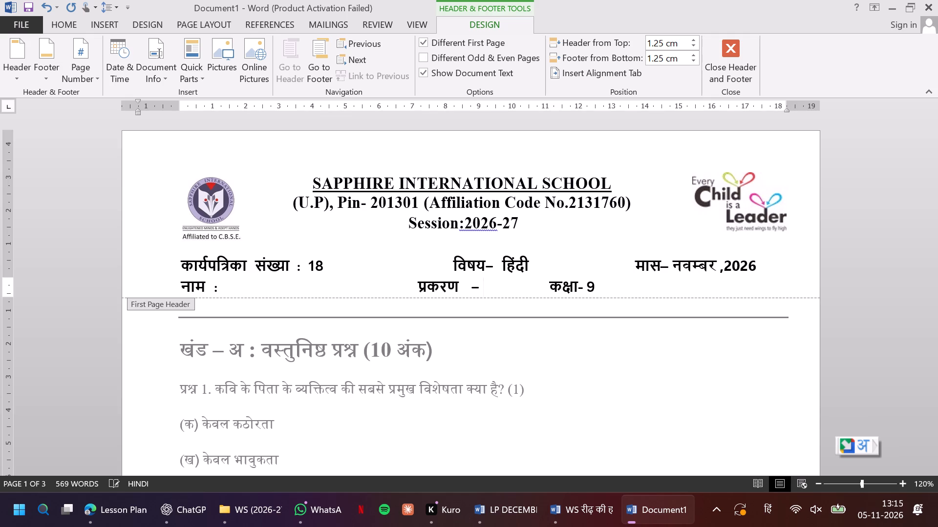
Enter the Hindi month name दिसंबर after प्रकरण in the header.
{"action": "type", "text": "DECEMBER"}
{"action": "key", "text": "Down"}
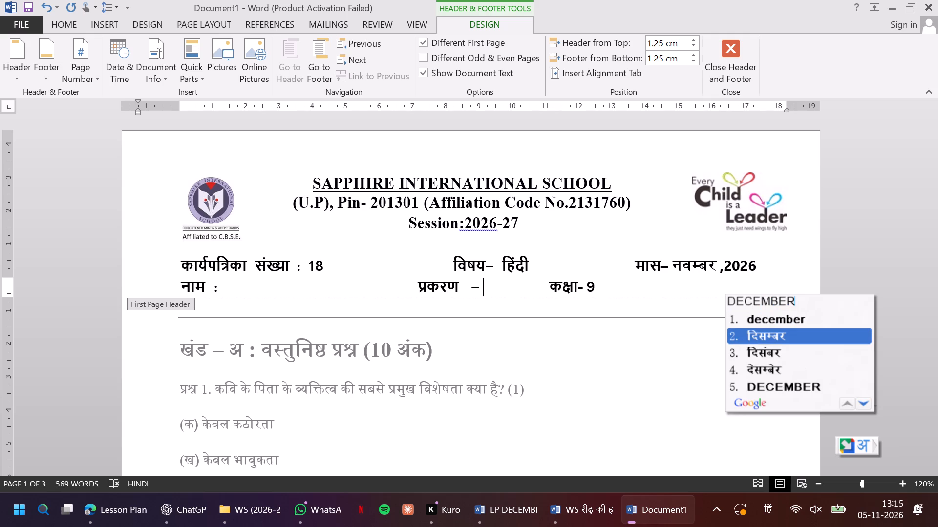
{"action": "key", "text": "Down"}
{"action": "key", "text": "space"}
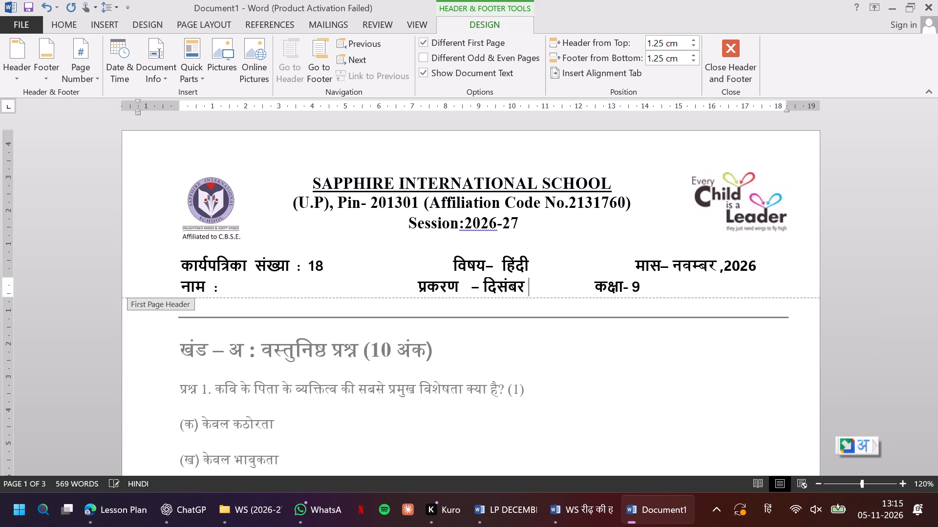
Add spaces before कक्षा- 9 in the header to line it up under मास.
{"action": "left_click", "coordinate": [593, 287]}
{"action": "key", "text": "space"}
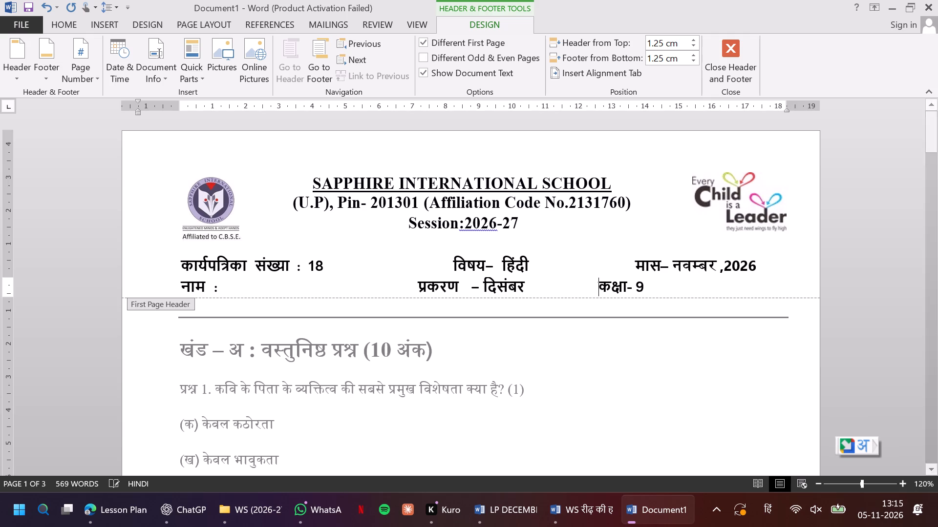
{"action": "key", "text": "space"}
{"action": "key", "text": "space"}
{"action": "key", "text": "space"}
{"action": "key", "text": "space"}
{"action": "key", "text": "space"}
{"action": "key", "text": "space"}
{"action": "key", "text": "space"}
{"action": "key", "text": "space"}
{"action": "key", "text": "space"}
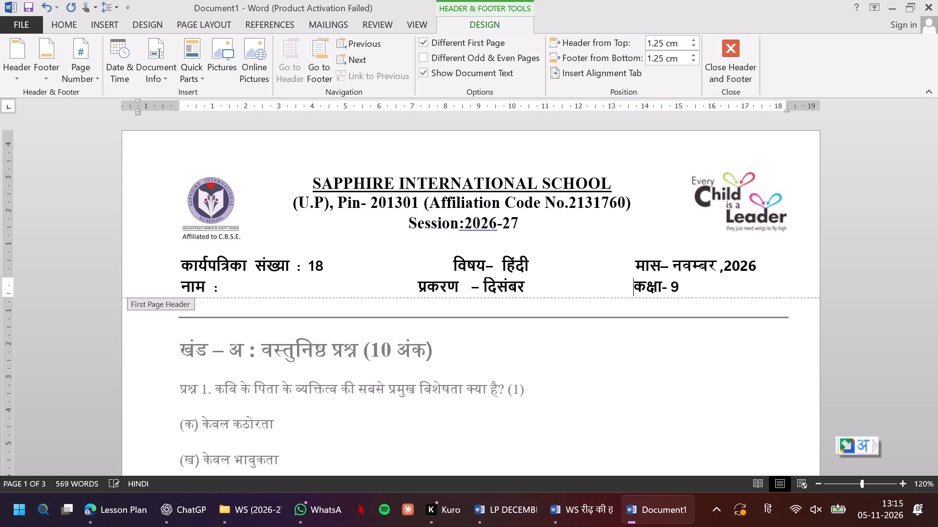
Replace नवम्बर in the header's मास entry with दिसंबर moved from the प्रकरण line, without an extra space before the comma.
{"action": "left_click", "coordinate": [713, 263]}
{"action": "key", "text": "BackSpace"}
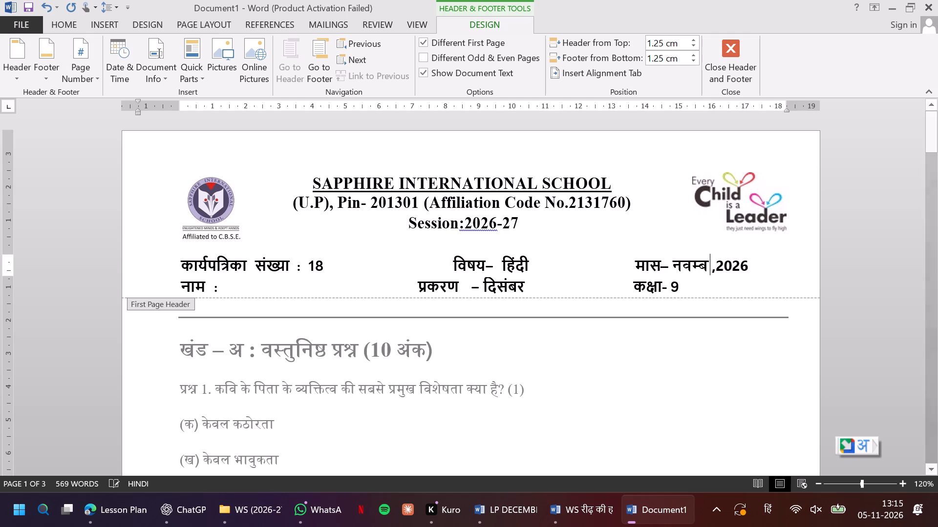
{"action": "key", "text": "BackSpace"}
{"action": "key", "text": "BackSpace"}
{"action": "key", "text": "BackSpace"}
{"action": "key", "text": "BackSpace"}
{"action": "key", "text": "BackSpace"}
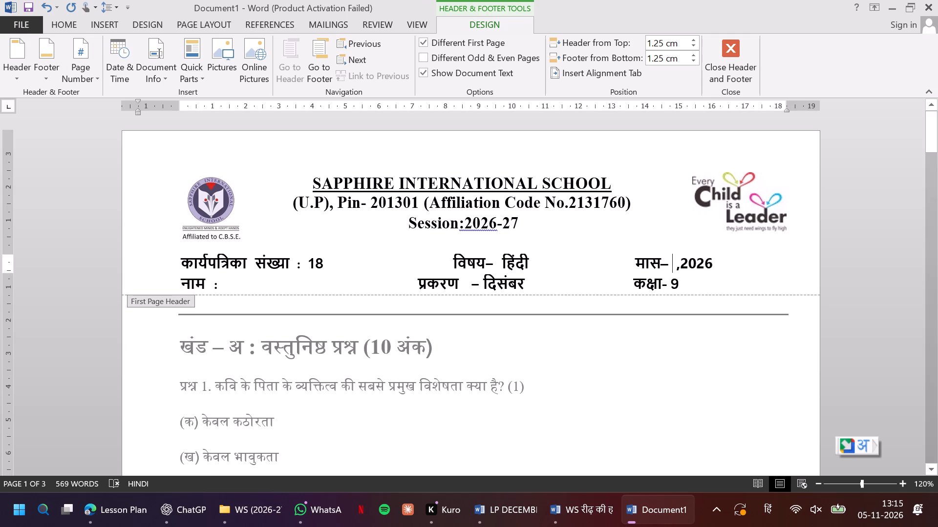
{"action": "left_click_drag", "start_coordinate": [485, 280], "coordinate": [527, 284]}
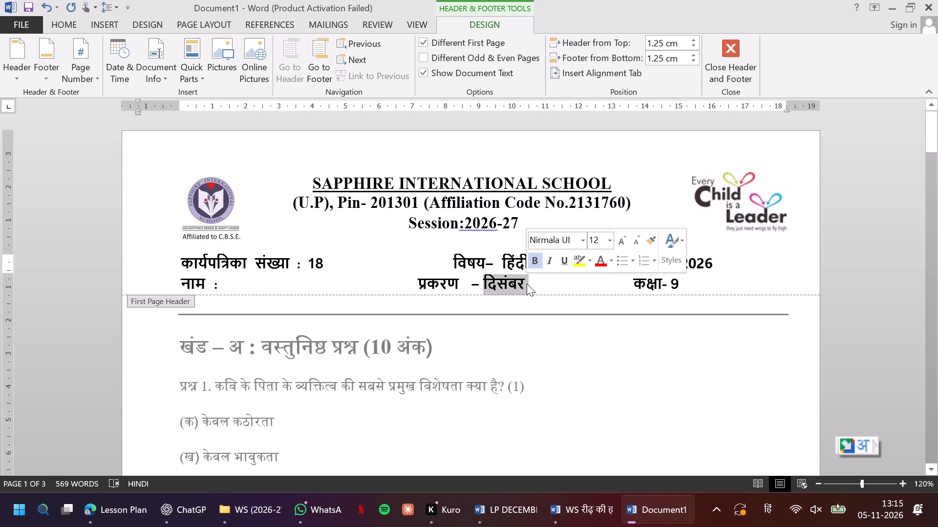
{"action": "key", "text": "ctrl+x"}
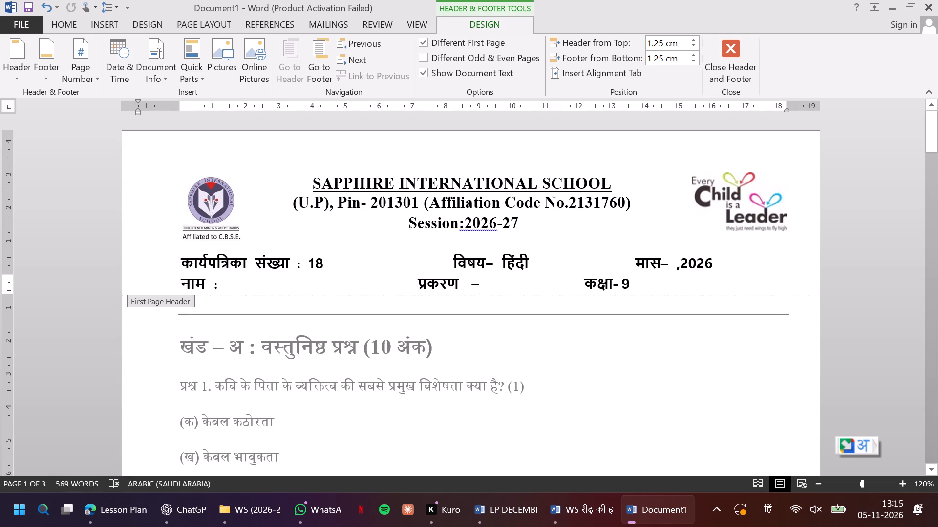
{"action": "left_click", "coordinate": [661, 263]}
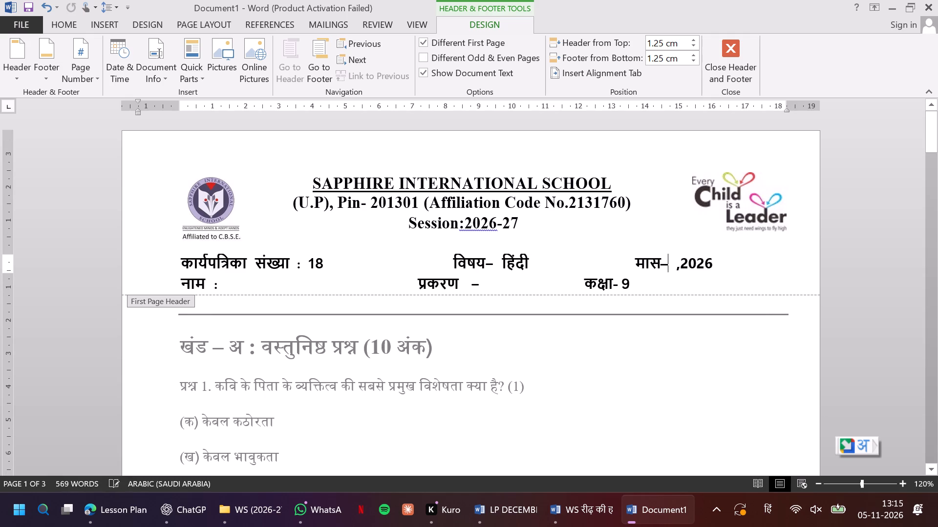
{"action": "key", "text": "ctrl+v"}
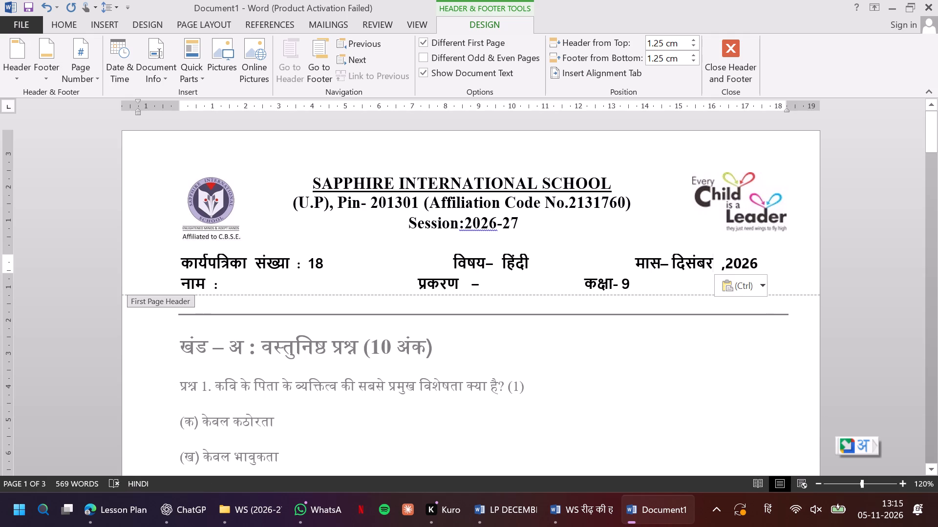
{"action": "key", "text": "Right"}
{"action": "key", "text": "BackSpace"}
Enter कविता (घर की याद ) as the worksheet topic after प्रकरण in the header.
{"action": "left_click", "coordinate": [485, 283]}
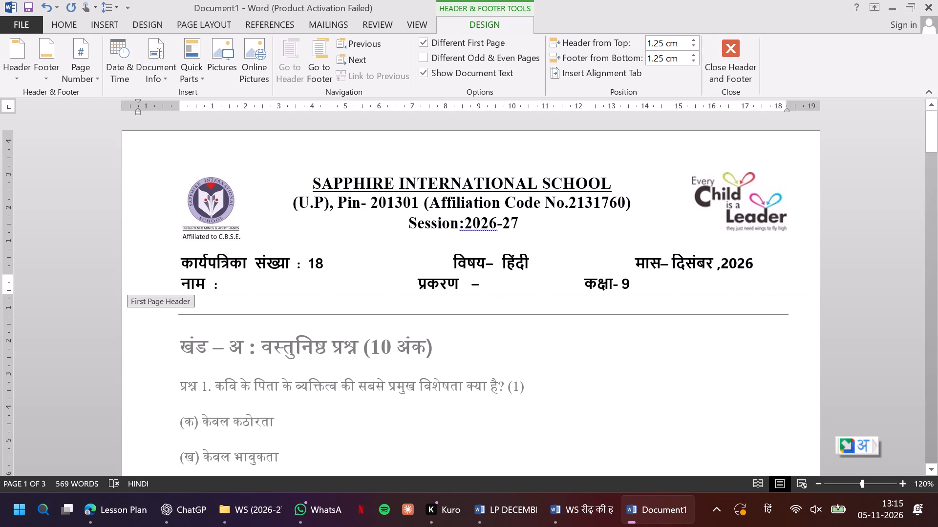
{"action": "type", "text": "KAVITA"}
{"action": "key", "text": "space"}
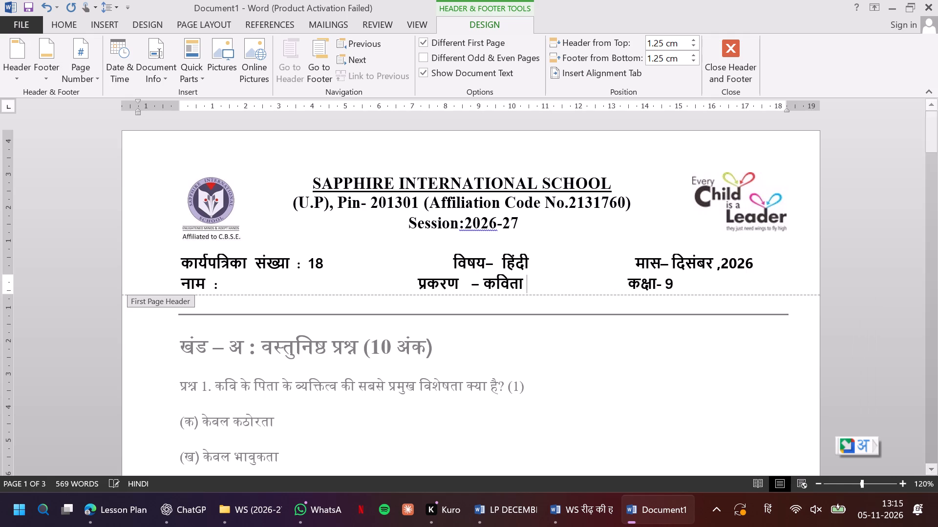
{"action": "type", "text": "(GHR KI"}
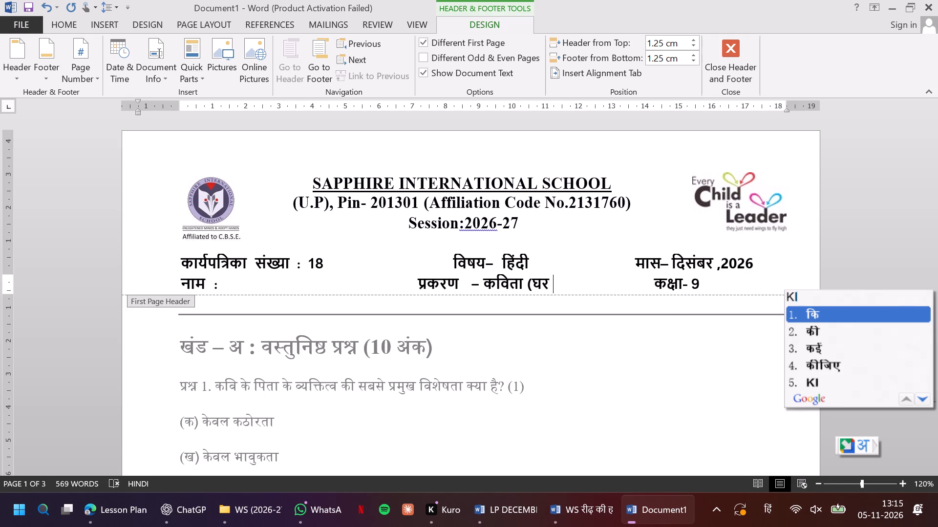
{"action": "key", "text": "Down"}
{"action": "key", "text": "space"}
{"action": "type", "text": "YAAD"}
{"action": "key", "text": "space"}
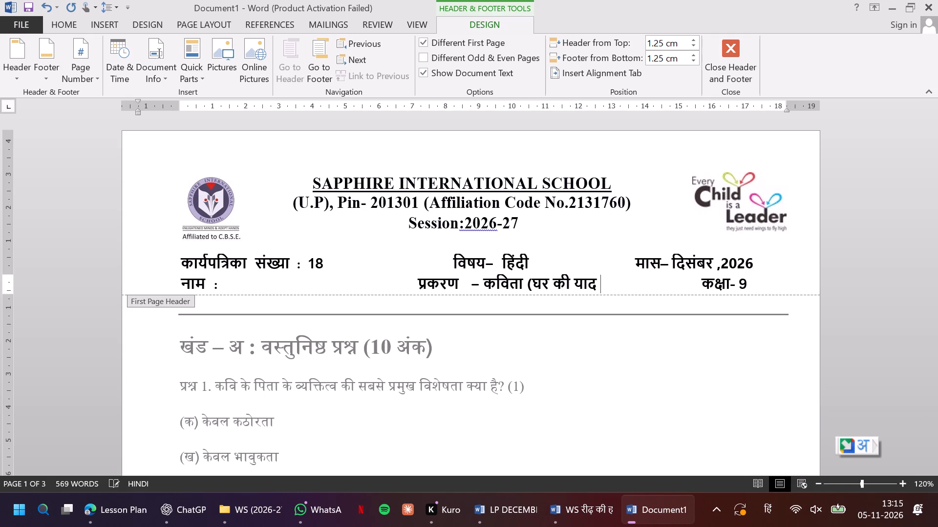
{"action": "key", "text": "shift+parenright"}
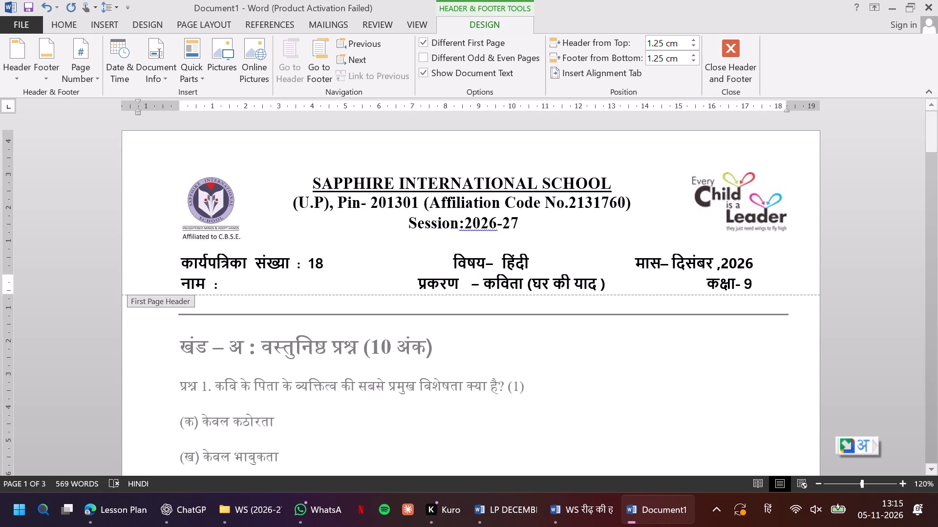
Remove the extra spaces before कक्षा- 9 so it lines up under मास, and return to the document body.
{"action": "left_click", "coordinate": [705, 289]}
{"action": "key", "text": "BackSpace"}
{"action": "key", "text": "BackSpace"}
{"action": "key", "text": "BackSpace"}
{"action": "key", "text": "BackSpace"}
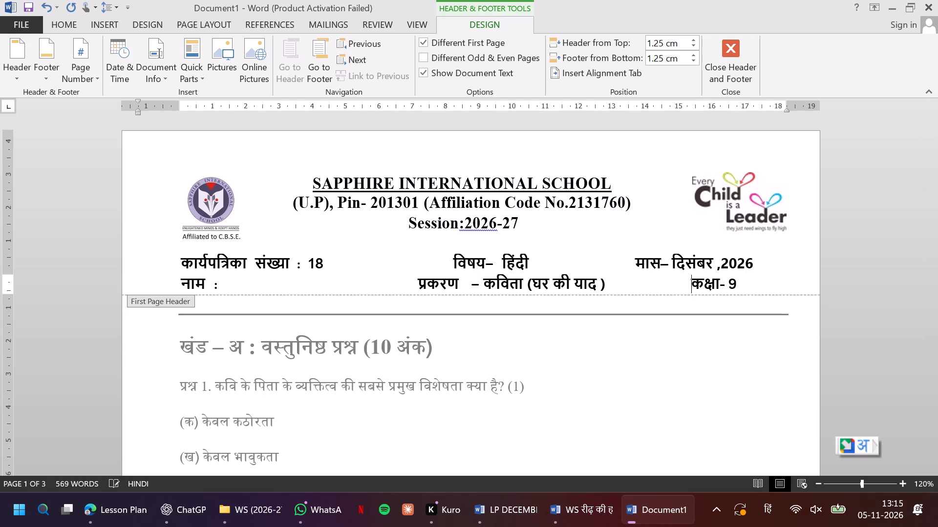
{"action": "key", "text": "BackSpace"}
{"action": "key", "text": "BackSpace"}
{"action": "key", "text": "BackSpace"}
{"action": "key", "text": "BackSpace"}
{"action": "key", "text": "BackSpace"}
{"action": "key", "text": "BackSpace"}
{"action": "key", "text": "BackSpace"}
{"action": "key", "text": "BackSpace"}
{"action": "key", "text": "BackSpace"}
{"action": "key", "text": "BackSpace"}
{"action": "key", "text": "BackSpace"}
{"action": "key", "text": "BackSpace"}
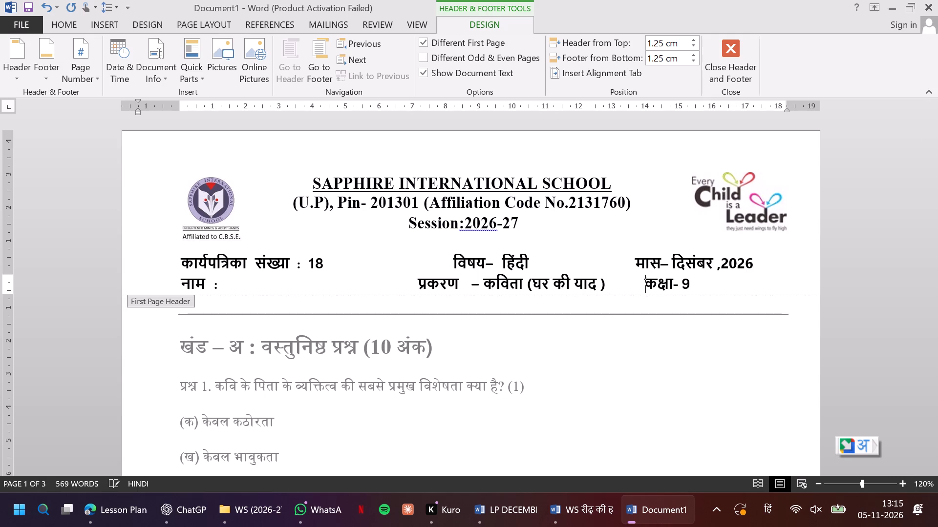
{"action": "key", "text": "BackSpace"}
{"action": "key", "text": "BackSpace"}
{"action": "double_click", "coordinate": [614, 374]}
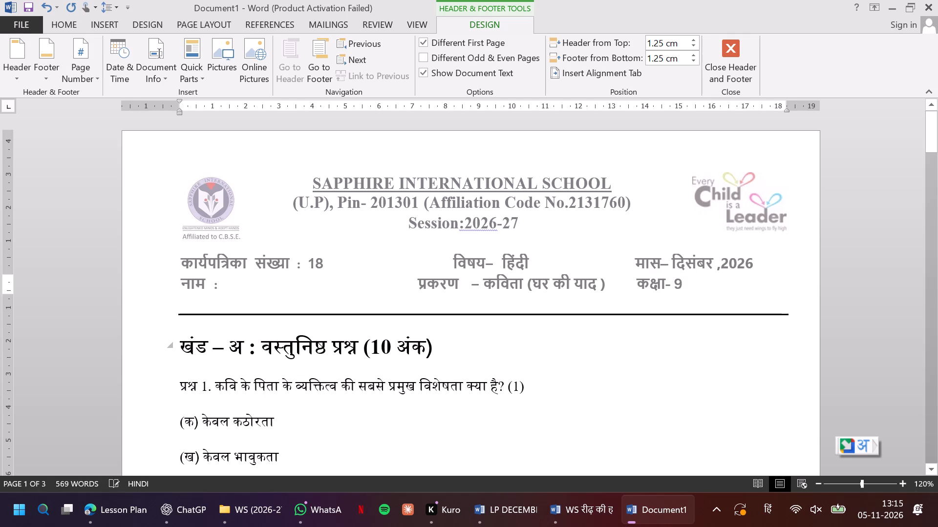
Join प्रश्न 1's options (क) to (घ) into one paragraph, with a tab space between each option.
{"action": "scroll", "coordinate": [328, 351], "scroll_direction": "down", "scroll_amount": 1}
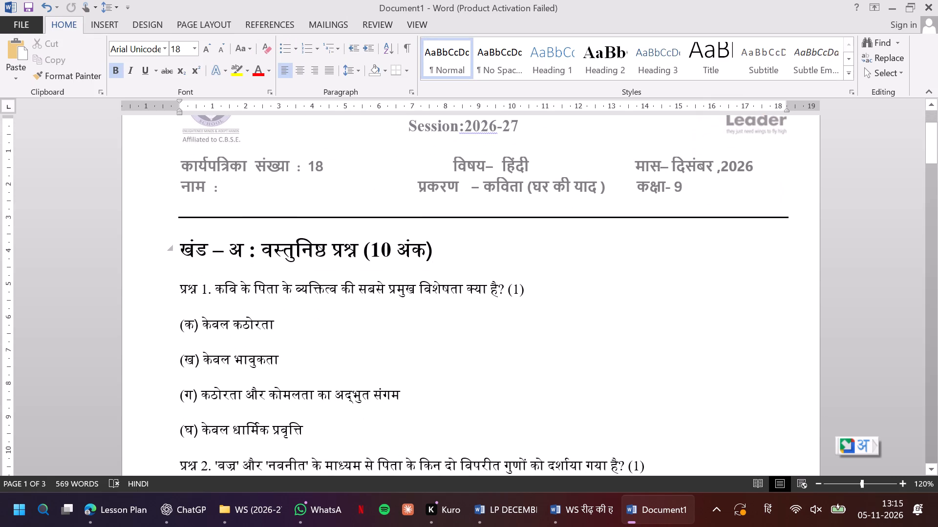
{"action": "left_click", "coordinate": [179, 361]}
{"action": "key", "text": "BackSpace"}
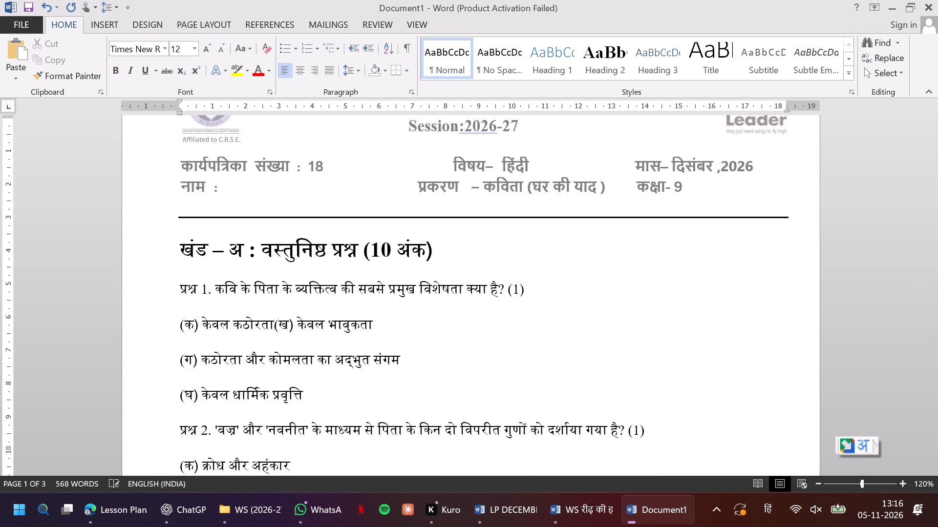
{"action": "key", "text": "Tab"}
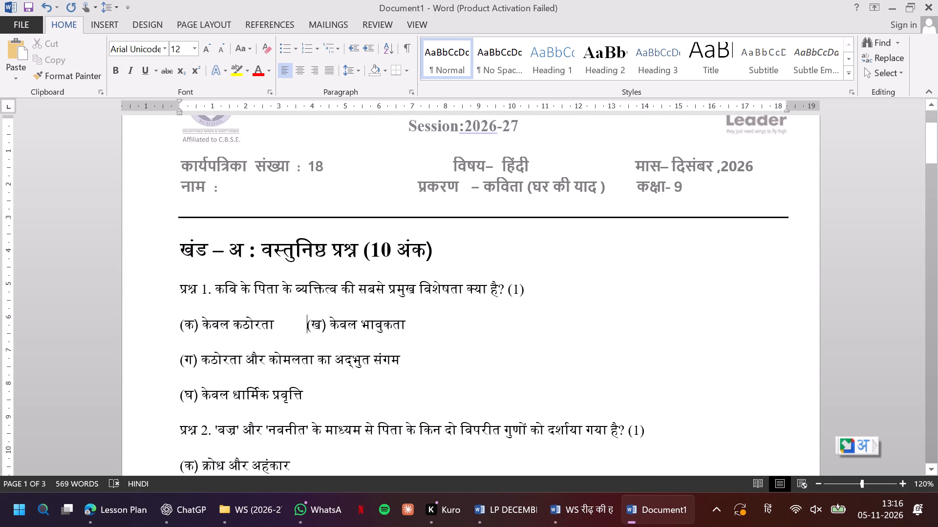
{"action": "left_click", "coordinate": [177, 365]}
{"action": "key", "text": "BackSpace"}
{"action": "key", "text": "Tab"}
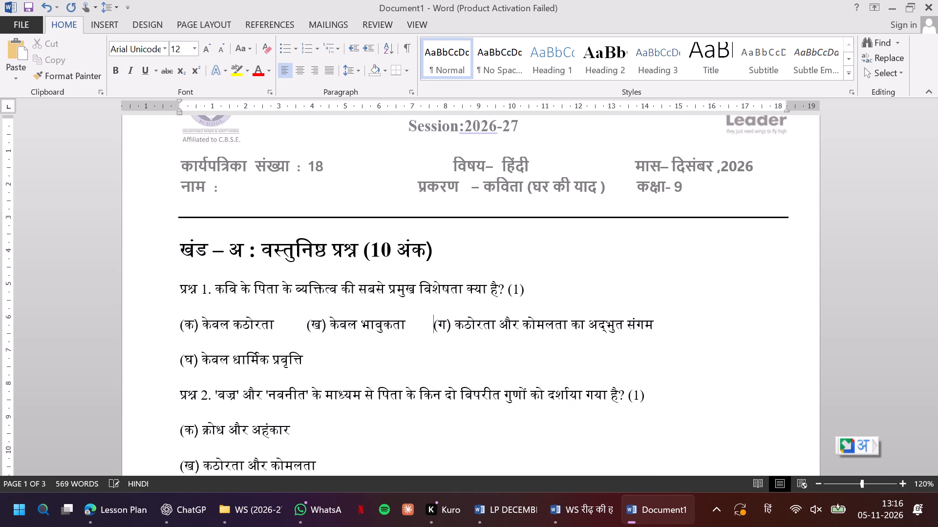
{"action": "left_click", "coordinate": [177, 362]}
{"action": "key", "text": "BackSpace"}
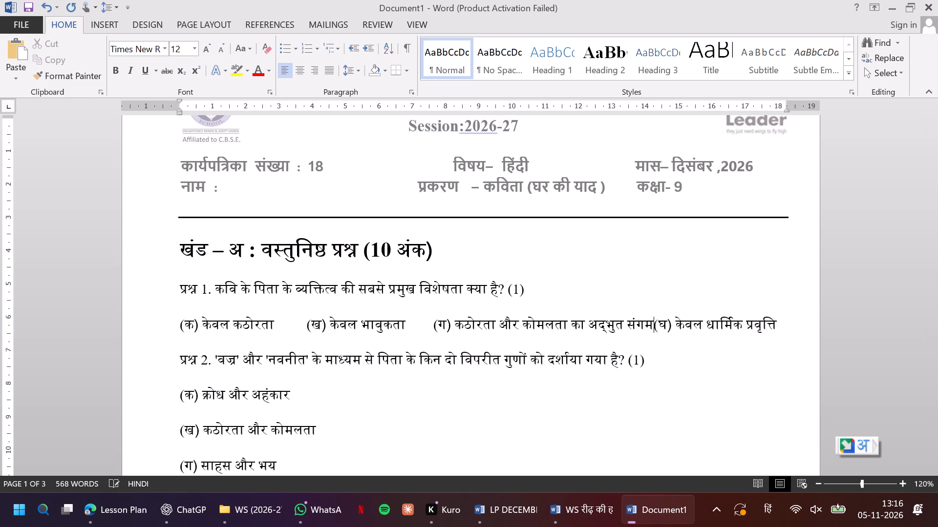
{"action": "key", "text": "Tab"}
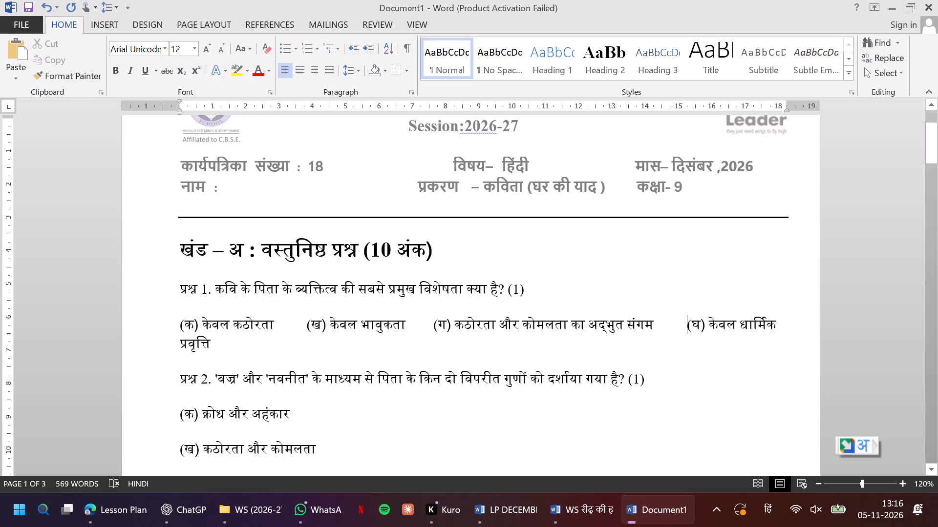
Delete the word अद्भुत from option (ग) of प्रश्न 1 so that all four options fit on one line.
{"action": "left_click", "coordinate": [618, 328]}
{"action": "key", "text": "Right"}
{"action": "key", "text": "BackSpace"}
{"action": "key", "text": "BackSpace"}
{"action": "key", "text": "BackSpace"}
{"action": "key", "text": "BackSpace"}
{"action": "key", "text": "BackSpace"}
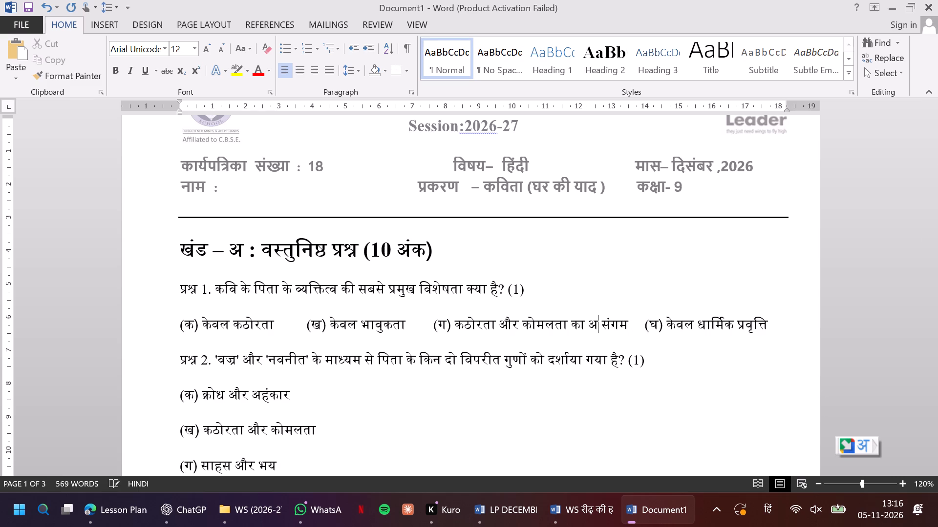
{"action": "key", "text": "BackSpace"}
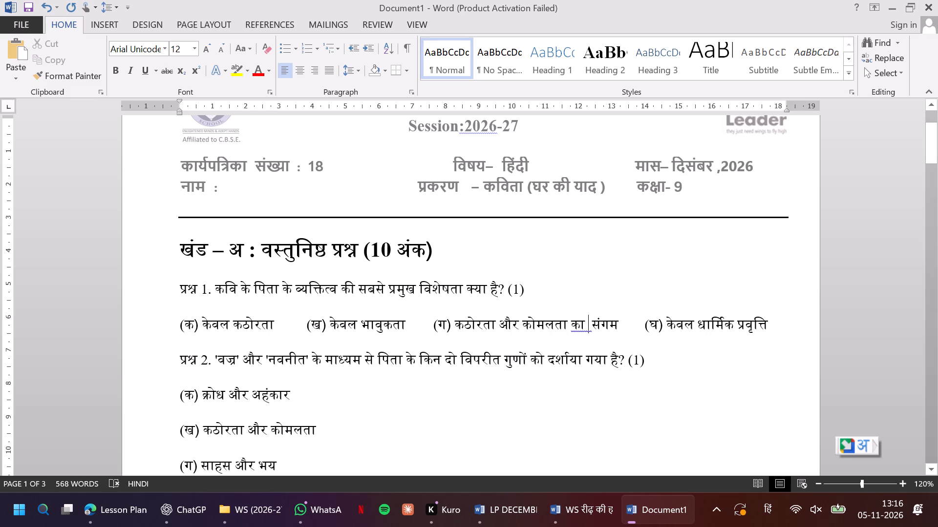
Join प्रश्न 2's options (क) to (घ) into one paragraph, with a tab space between each option.
{"action": "left_click", "coordinate": [178, 433]}
{"action": "key", "text": "BackSpace"}
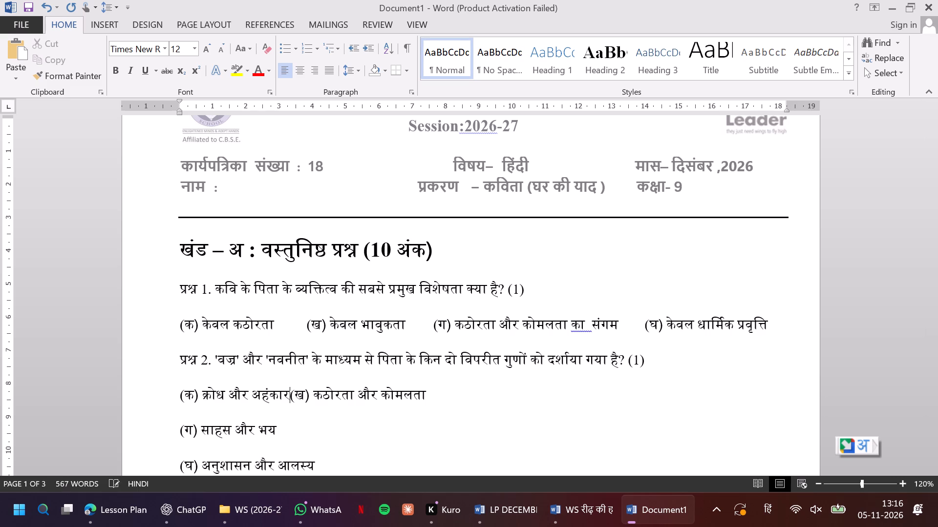
{"action": "key", "text": "Tab"}
{"action": "left_click", "coordinate": [178, 434]}
{"action": "key", "text": "BackSpace"}
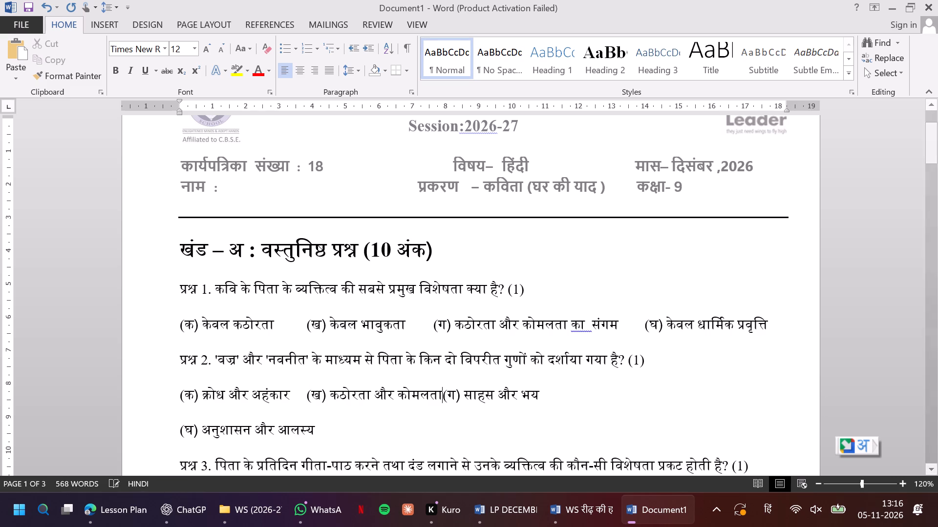
{"action": "key", "text": "Tab"}
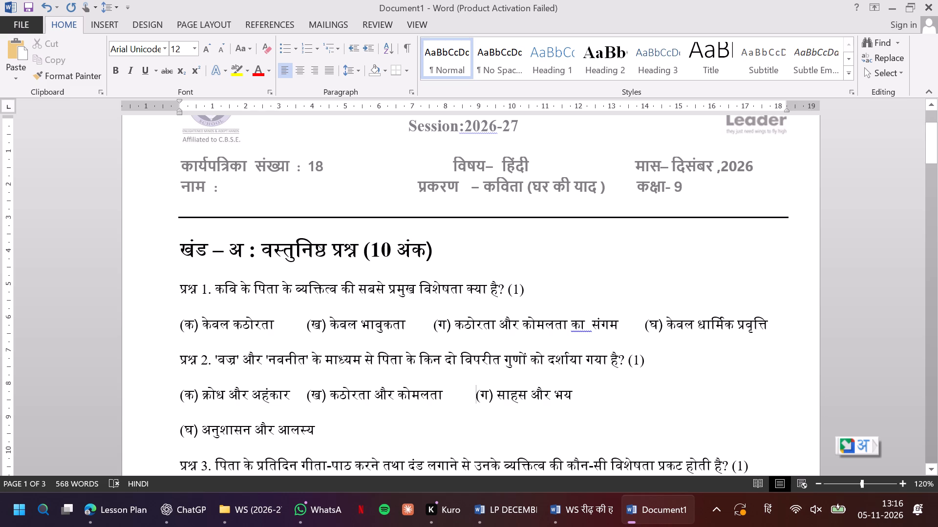
{"action": "left_click", "coordinate": [178, 431]}
{"action": "key", "text": "BackSpace"}
{"action": "key", "text": "Tab"}
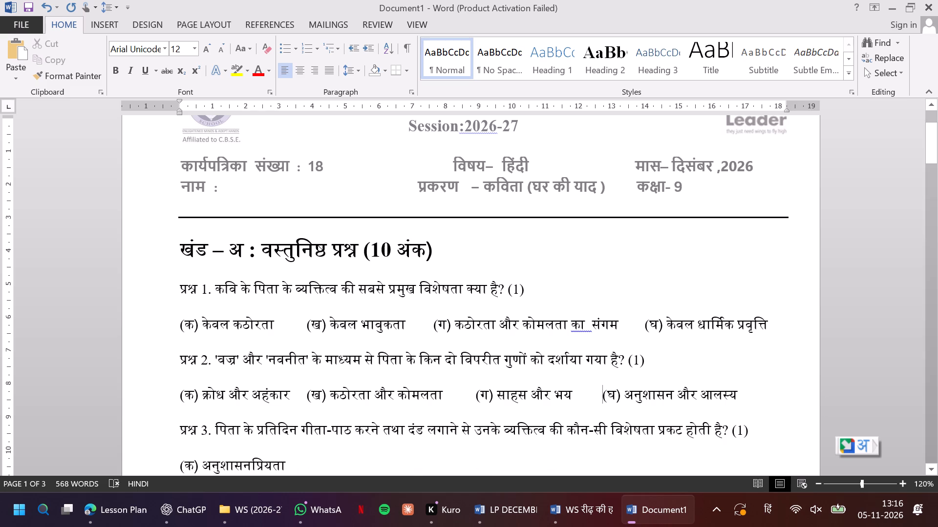
In प्रश्न 2, replace the tab before (ग) with a single space and add tabs before (घ) to align it under प्रश्न 1's (घ).
{"action": "left_click", "coordinate": [477, 394]}
{"action": "key", "text": "BackSpace"}
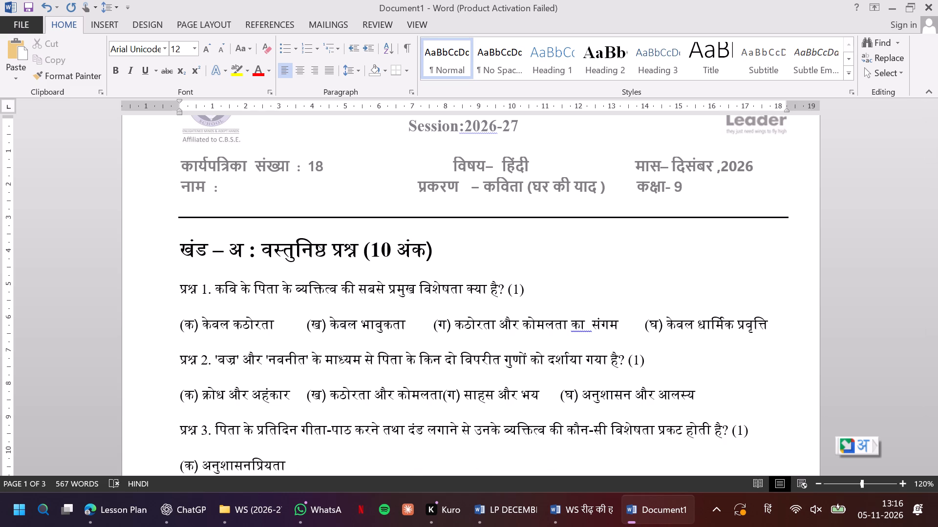
{"action": "key", "text": "space"}
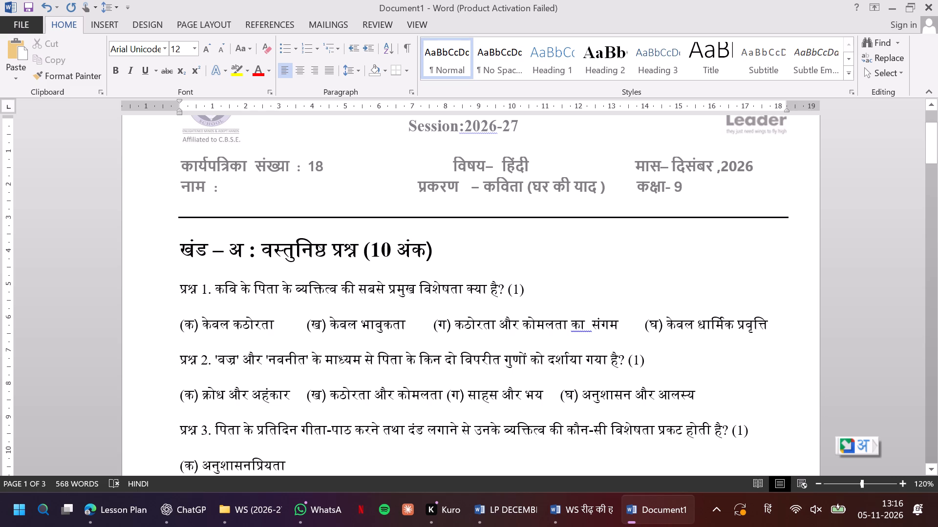
{"action": "left_click", "coordinate": [562, 391]}
{"action": "key", "text": "space"}
{"action": "key", "text": "Tab"}
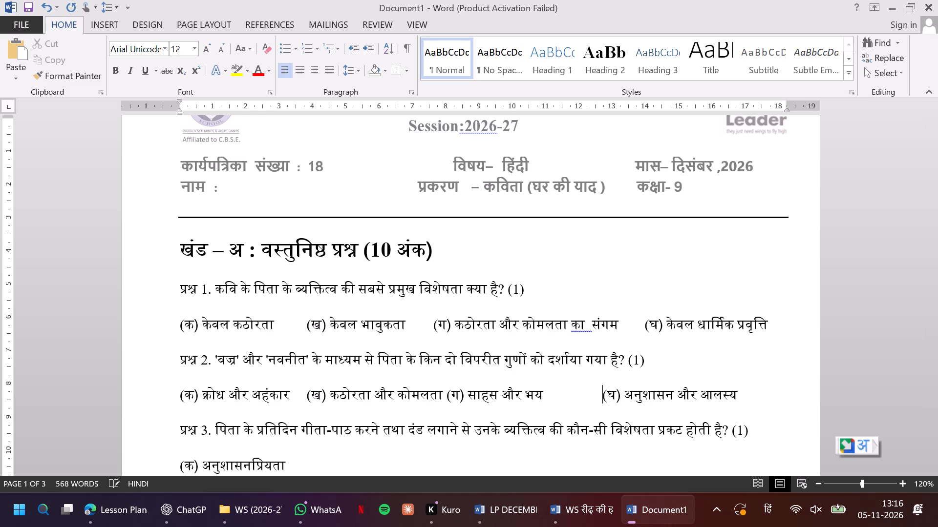
{"action": "key", "text": "Tab"}
Join प्रश्न 3's options (क) to (घ) into one tab-spaced paragraph with (घ) under प्रश्न 2's (घ), adding one extra space before (ग).
{"action": "scroll", "coordinate": [543, 436], "scroll_direction": "down", "scroll_amount": 1}
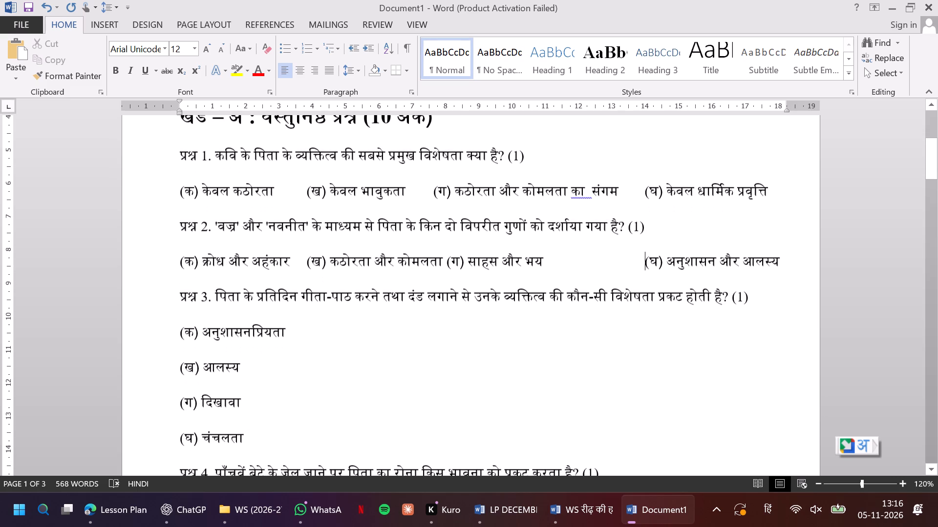
{"action": "left_click", "coordinate": [179, 368]}
{"action": "key", "text": "BackSpace"}
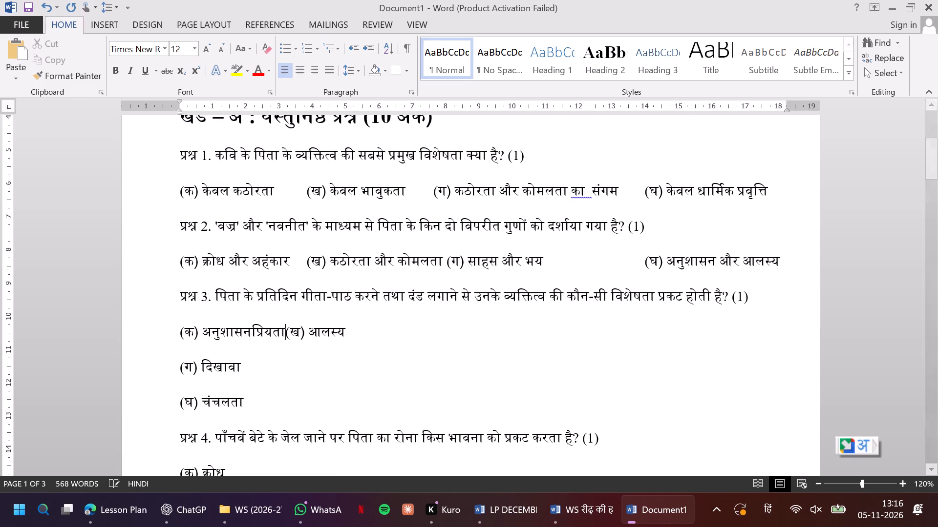
{"action": "key", "text": "Tab"}
{"action": "left_click", "coordinate": [177, 372]}
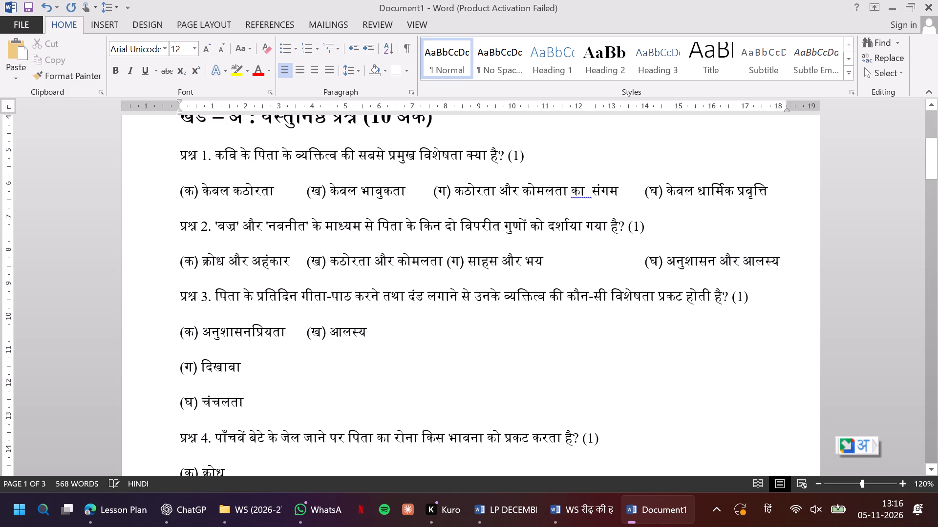
{"action": "key", "text": "BackSpace"}
{"action": "key", "text": "Tab"}
{"action": "key", "text": "Tab"}
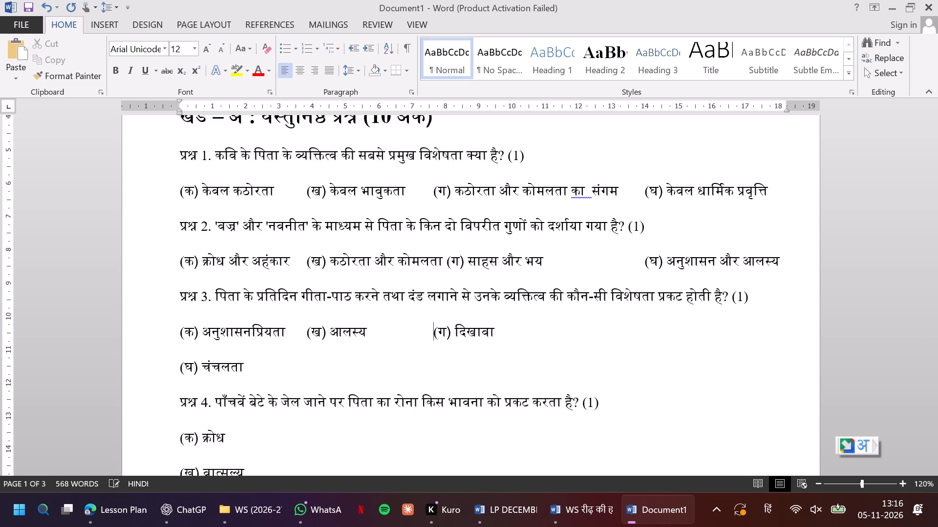
{"action": "left_click", "coordinate": [182, 367]}
{"action": "key", "text": "Left"}
{"action": "key", "text": "BackSpace"}
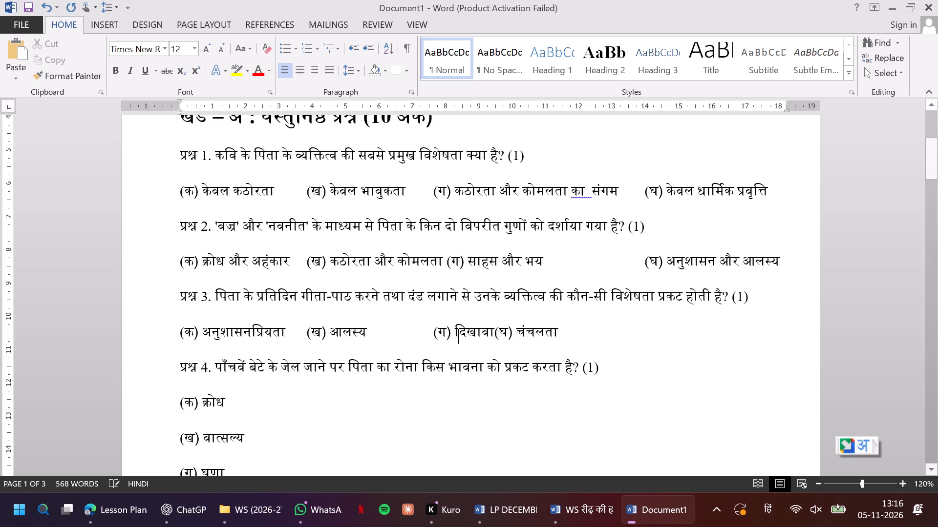
{"action": "key", "text": "Tab"}
{"action": "key", "text": "Tab"}
{"action": "key", "text": "Tab"}
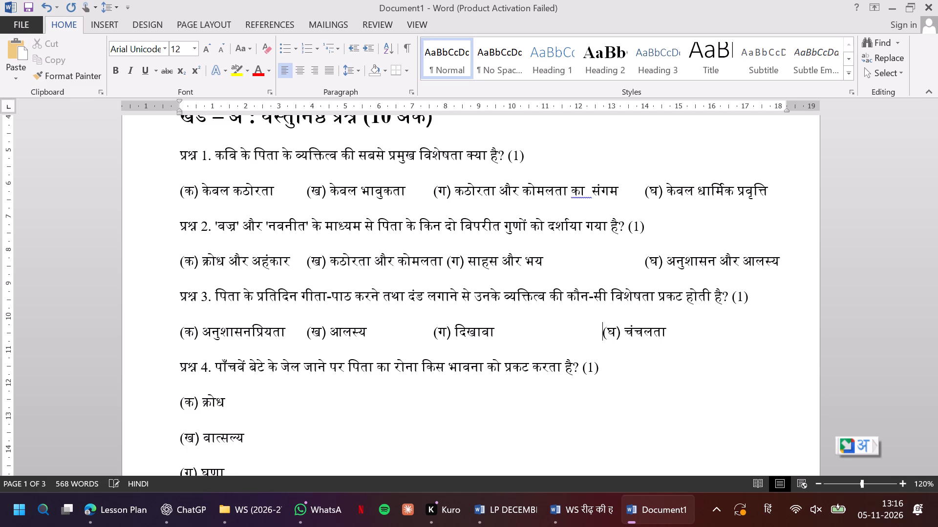
{"action": "key", "text": "Tab"}
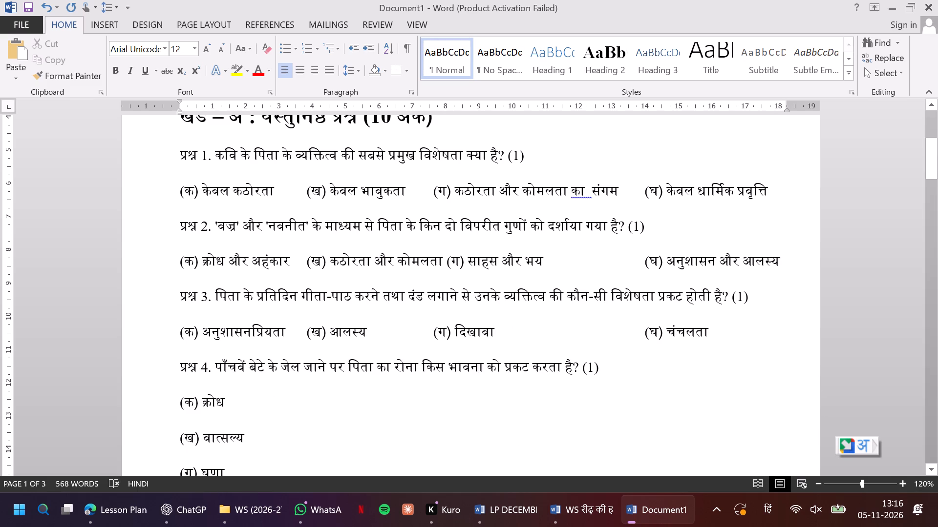
{"action": "left_click", "coordinate": [423, 339]}
{"action": "key", "text": "space"}
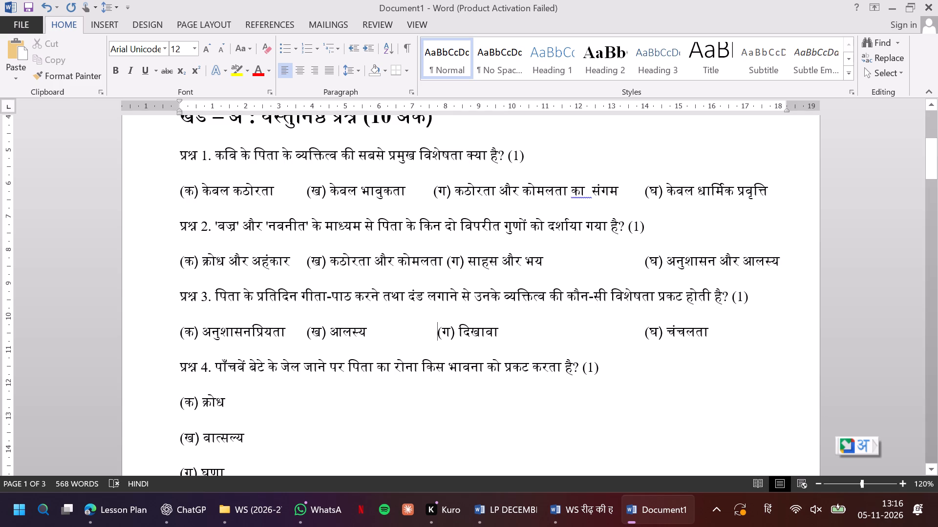
Join प्रश्न 4's options (क) to (घ) into one paragraph, using two tabs before (ख) and (ग) and four before (घ).
{"action": "left_click", "coordinate": [177, 437]}
{"action": "key", "text": "BackSpace"}
{"action": "key", "text": "Tab"}
{"action": "key", "text": "Tab"}
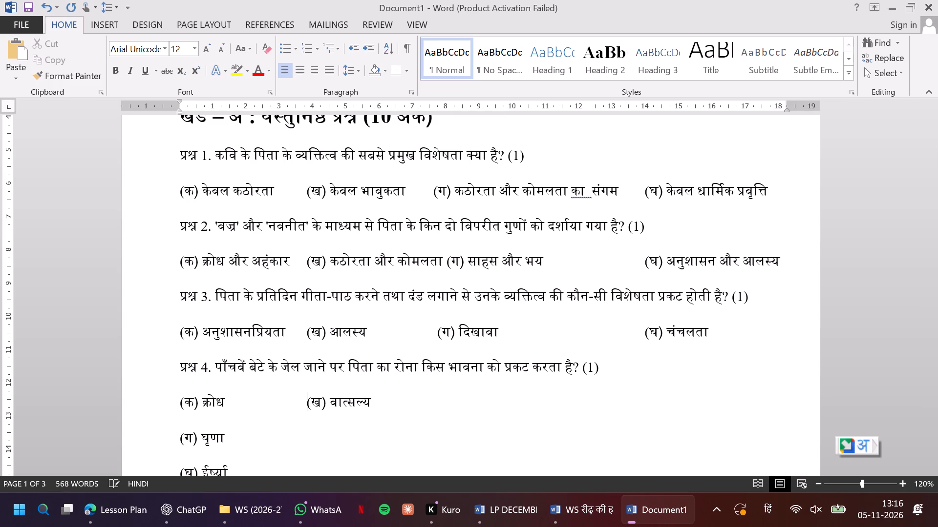
{"action": "left_click", "coordinate": [174, 445]}
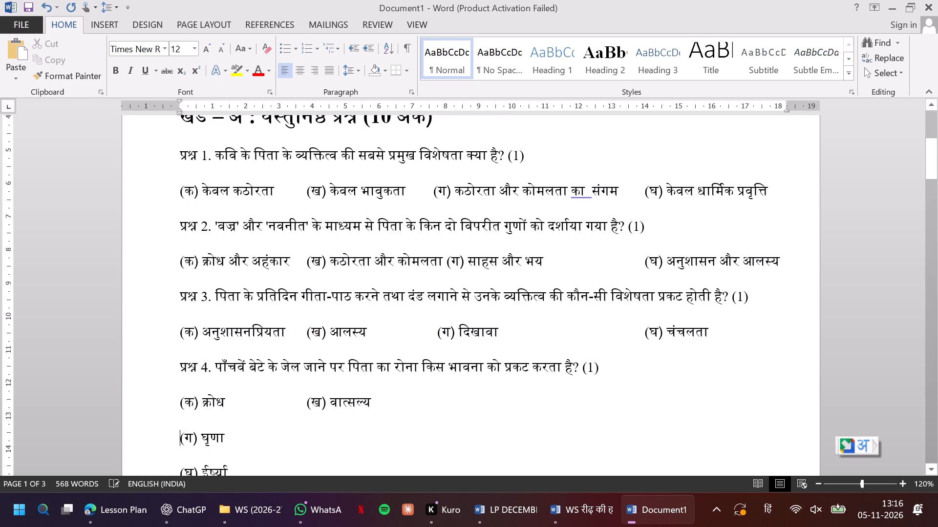
{"action": "key", "text": "BackSpace"}
{"action": "key", "text": "Tab"}
{"action": "key", "text": "Tab"}
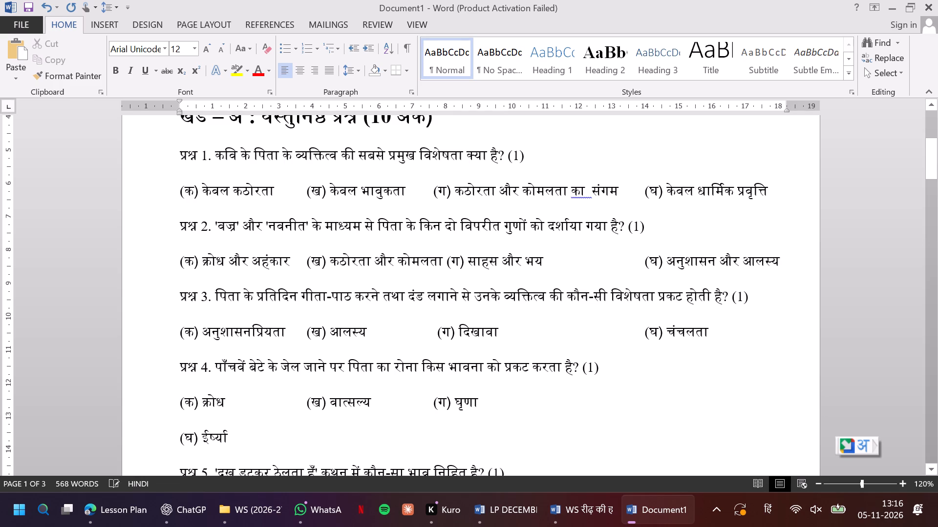
{"action": "left_click", "coordinate": [177, 434]}
{"action": "key", "text": "BackSpace"}
{"action": "key", "text": "Tab"}
{"action": "key", "text": "Tab"}
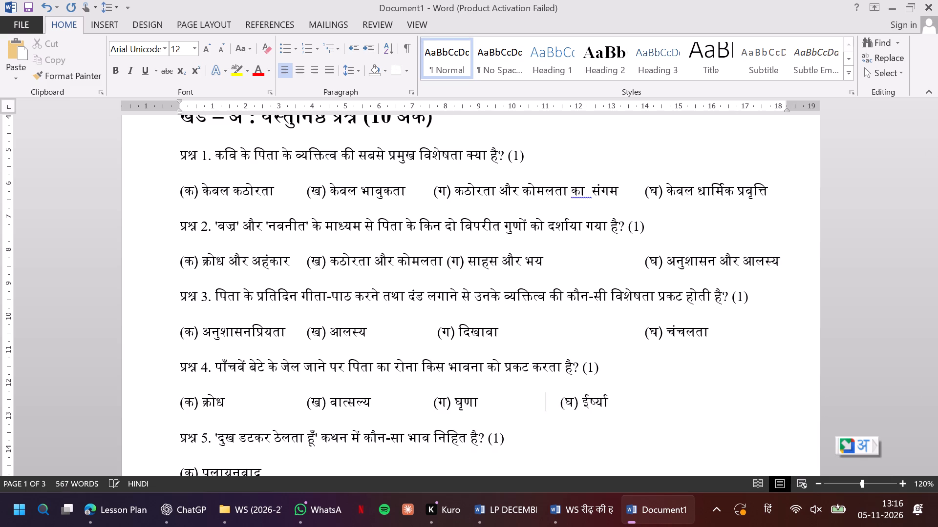
{"action": "key", "text": "Tab"}
{"action": "key", "text": "Tab"}
Join प्रश्न 5's options (क) to (घ) into one paragraph, tab-spaced so each option lines up under प्रश्न 4's options.
{"action": "scroll", "coordinate": [177, 434], "scroll_direction": "down", "scroll_amount": 1}
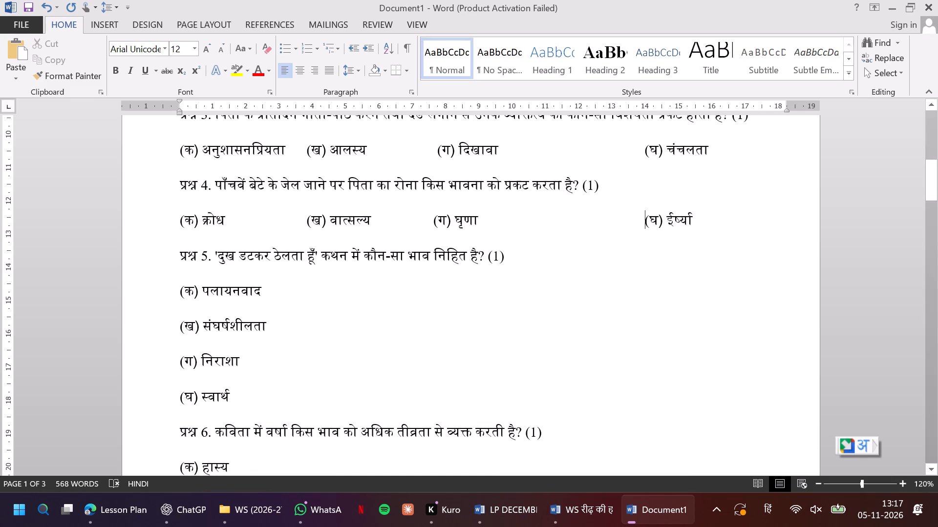
{"action": "left_click", "coordinate": [181, 326]}
{"action": "key", "text": "BackSpace"}
{"action": "key", "text": "Tab"}
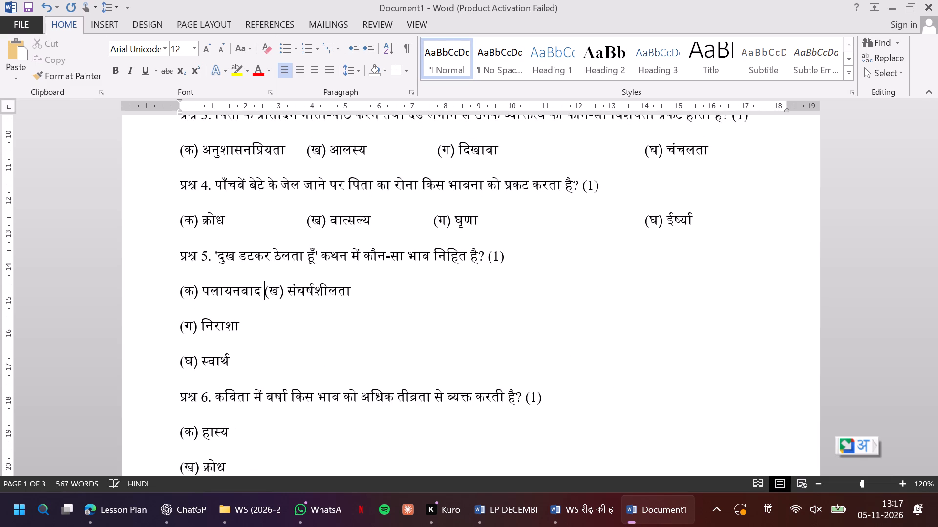
{"action": "key", "text": "Tab"}
{"action": "left_click", "coordinate": [174, 330]}
{"action": "key", "text": "BackSpace"}
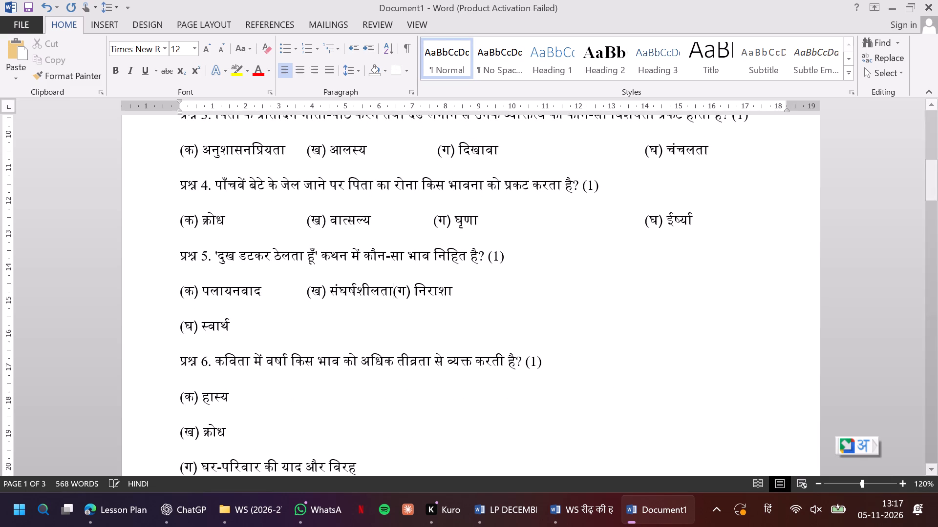
{"action": "key", "text": "Tab"}
{"action": "key", "text": "Tab"}
{"action": "key", "text": "BackSpace"}
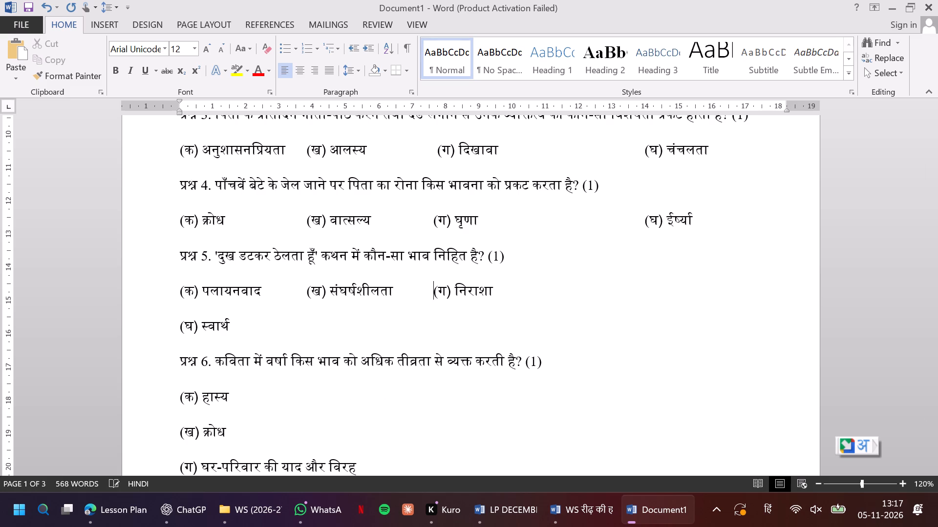
{"action": "left_click", "coordinate": [181, 329]}
{"action": "key", "text": "BackSpace"}
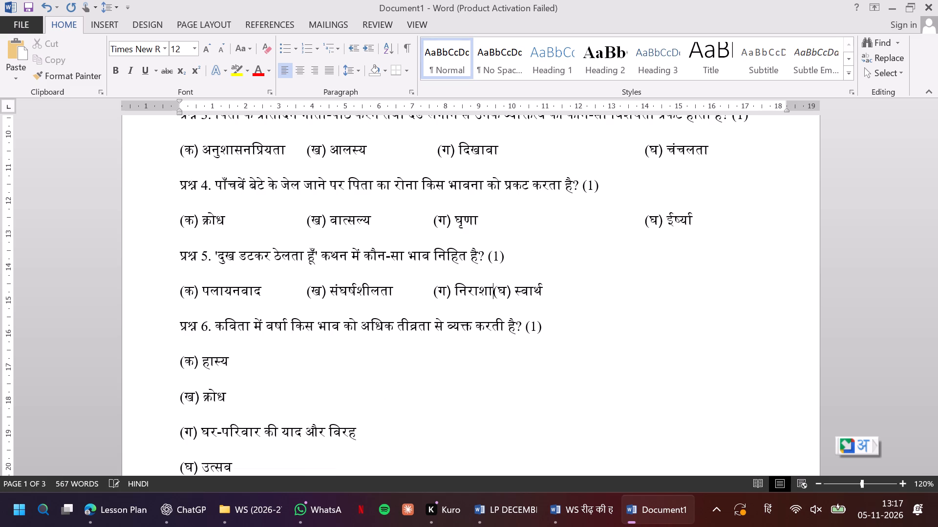
{"action": "key", "text": "Tab"}
{"action": "key", "text": "Tab"}
{"action": "key", "text": "Tab"}
{"action": "key", "text": "Tab"}
Join प्रश्न 6's options (क) to (घ) into one paragraph, tab-spaced so each option lines up under प्रश्न 5's options.
{"action": "scroll", "coordinate": [181, 329], "scroll_direction": "down", "scroll_amount": 1}
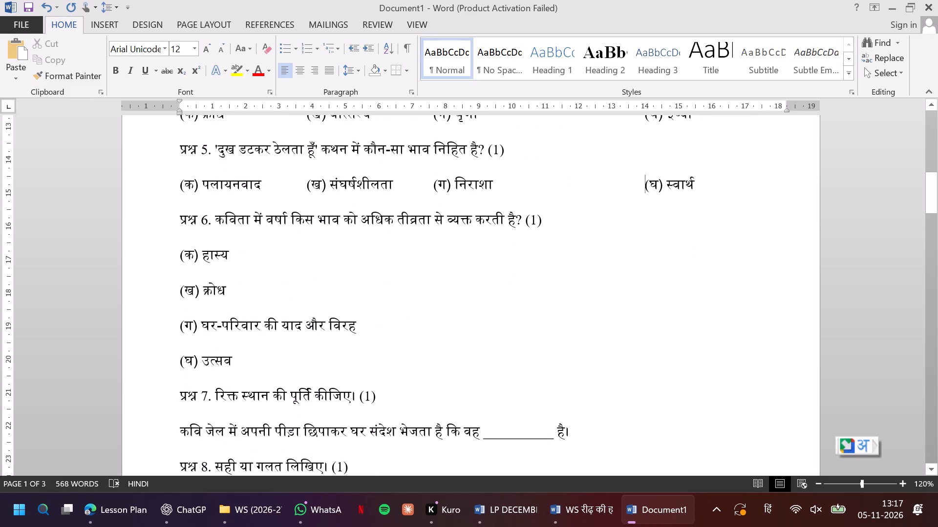
{"action": "left_click", "coordinate": [175, 284]}
{"action": "key", "text": "BackSpace"}
{"action": "key", "text": "Tab"}
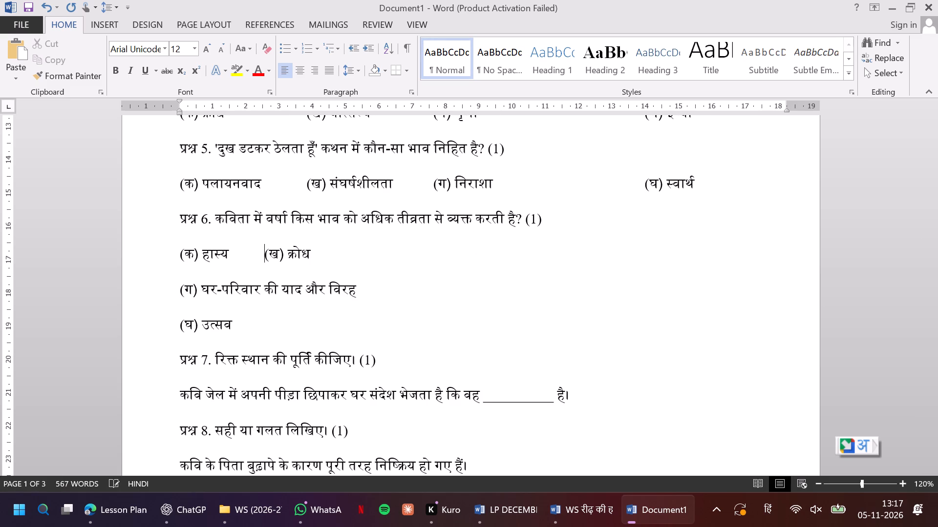
{"action": "key", "text": "Tab"}
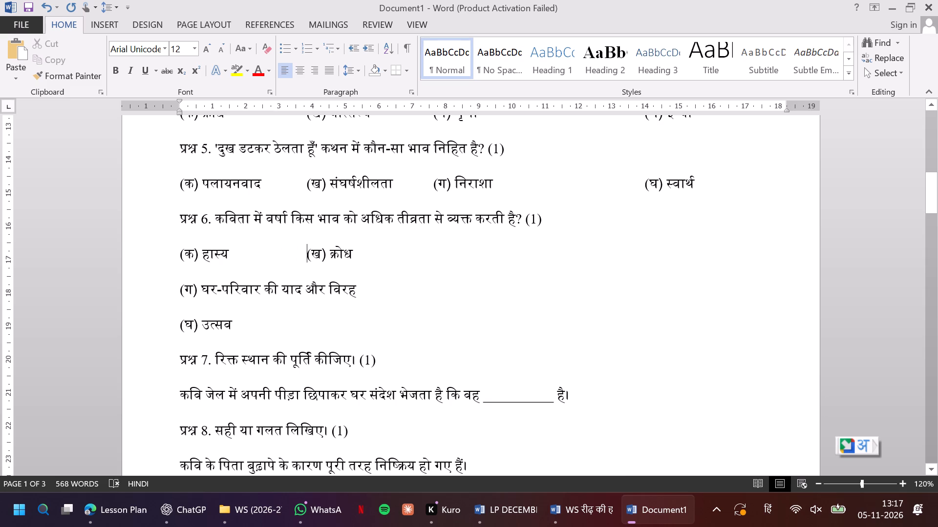
{"action": "left_click", "coordinate": [181, 292]}
{"action": "key", "text": "BackSpace"}
{"action": "key", "text": "Tab"}
{"action": "key", "text": "Tab"}
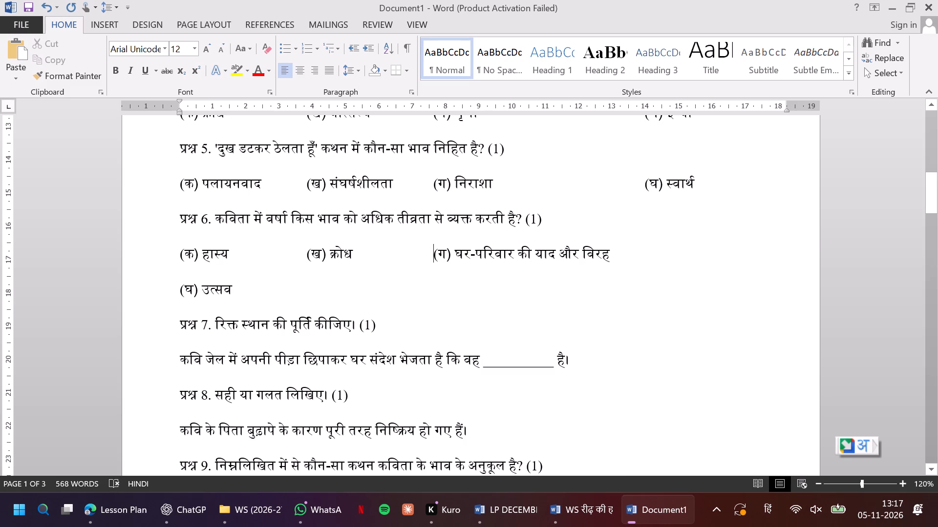
{"action": "left_click", "coordinate": [179, 291]}
{"action": "key", "text": "BackSpace"}
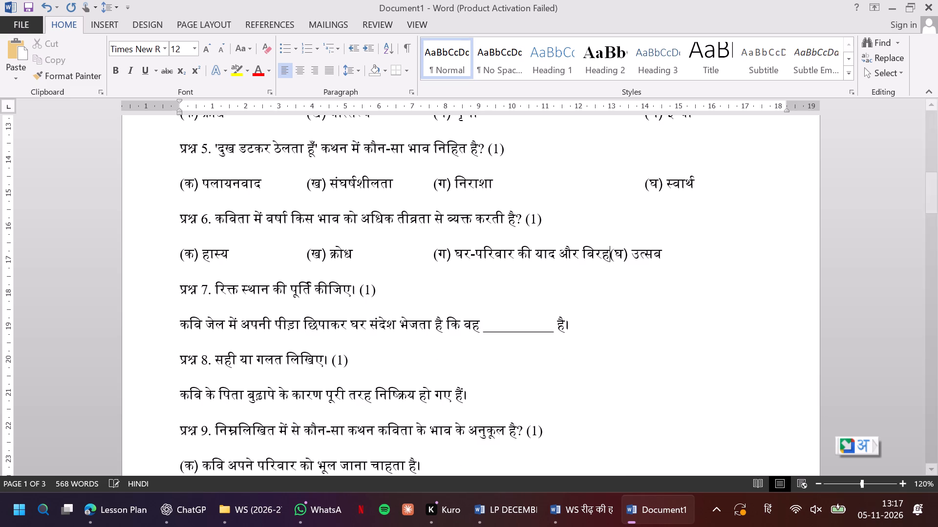
{"action": "key", "text": "Tab"}
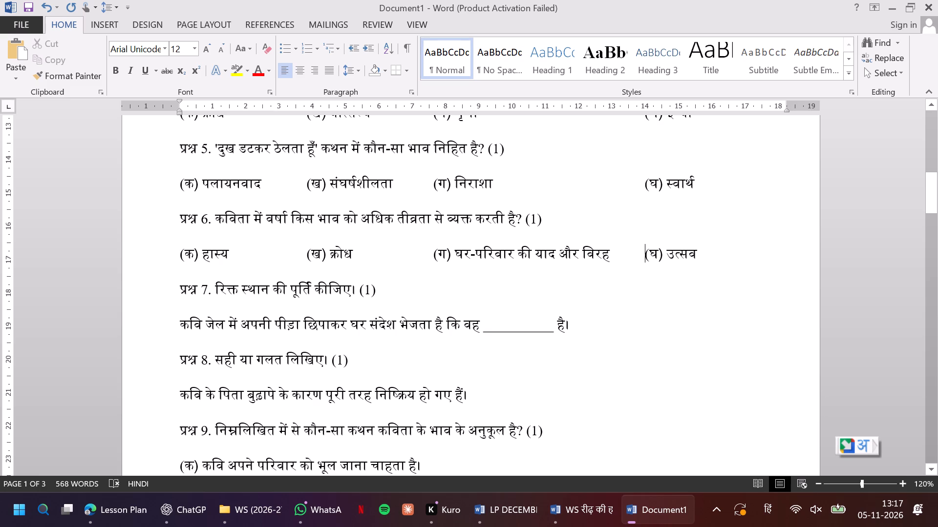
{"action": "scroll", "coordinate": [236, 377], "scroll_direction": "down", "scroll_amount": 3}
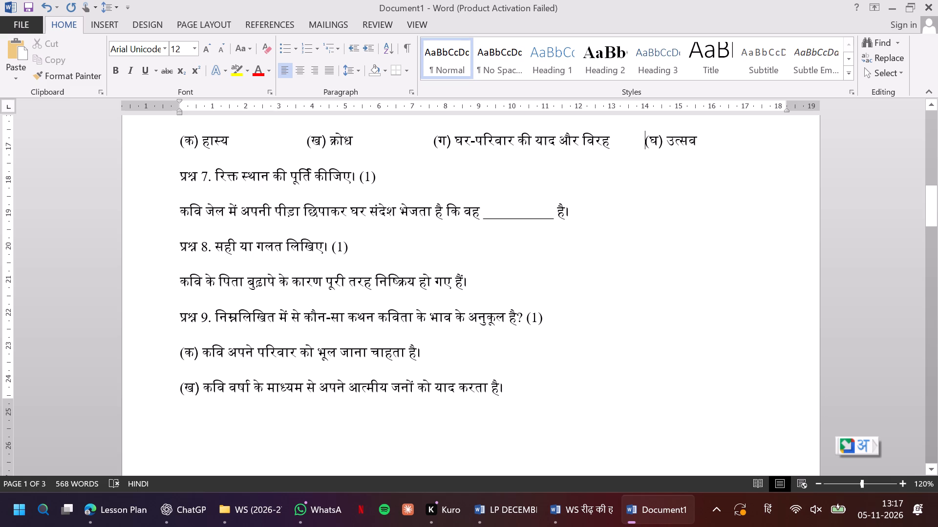
Delete प्रश्न 7, 8 and 9 together with their statements and all of प्रश्न 9's options (क) to (घ).
{"action": "scroll", "coordinate": [281, 315], "scroll_direction": "down", "scroll_amount": 2}
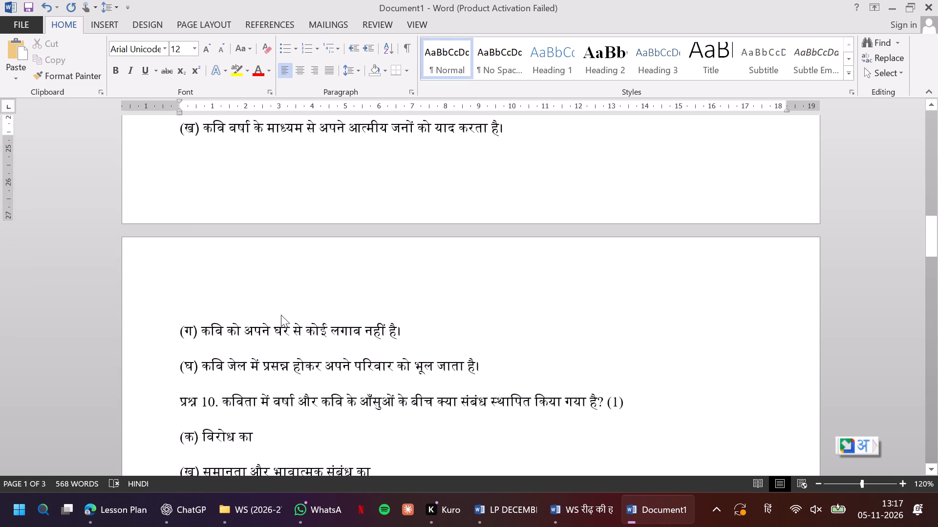
{"action": "scroll", "coordinate": [281, 315], "scroll_direction": "down", "scroll_amount": 1}
{"action": "scroll", "coordinate": [265, 358], "scroll_direction": "up", "scroll_amount": 1}
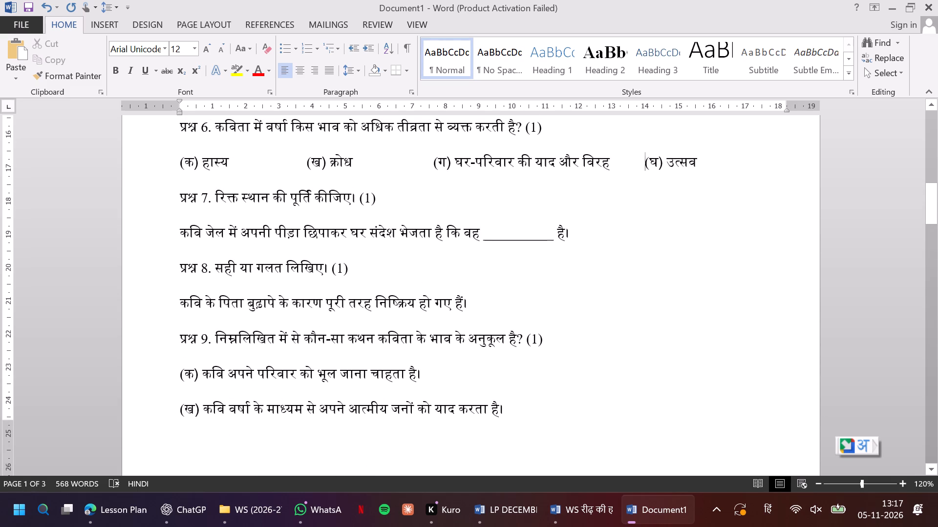
{"action": "left_click_drag", "start_coordinate": [177, 196], "coordinate": [423, 405]}
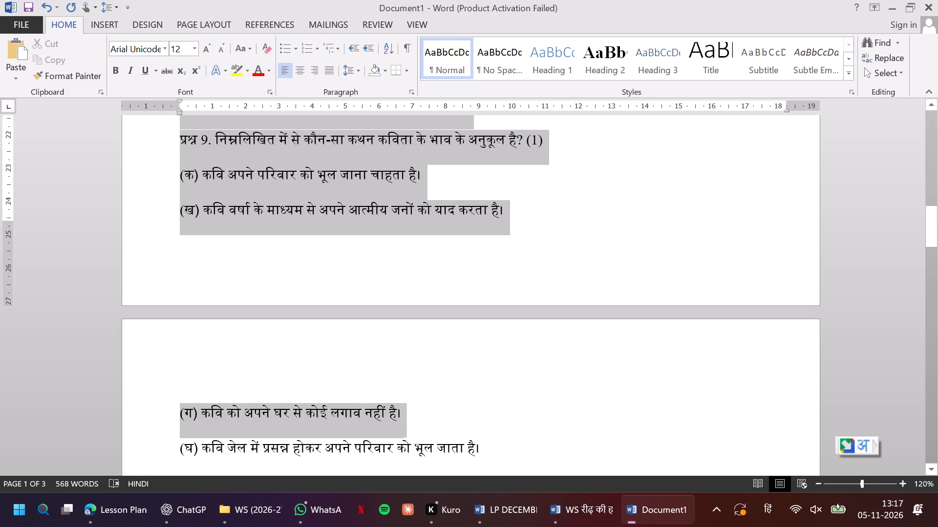
{"action": "left_click_drag", "start_coordinate": [423, 405], "coordinate": [491, 448]}
{"action": "key", "text": "BackSpace"}
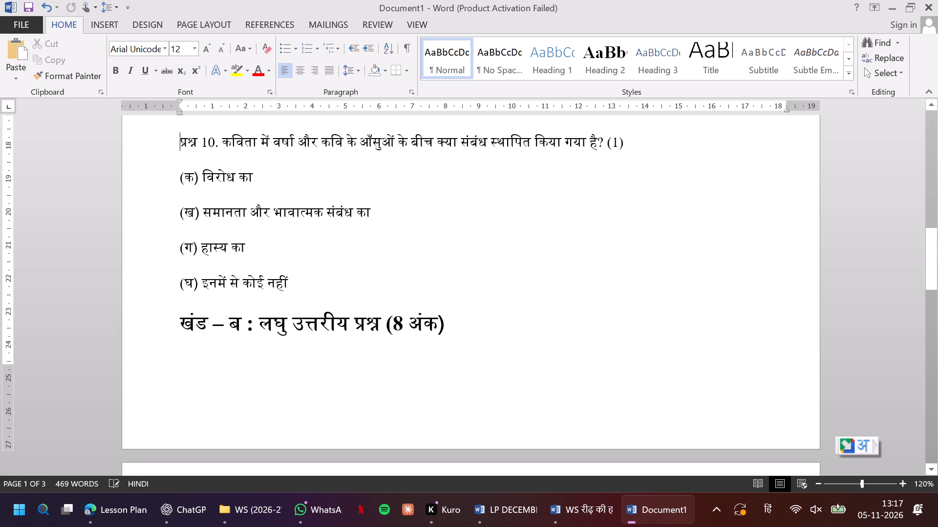
Renumber प्रश्न 10, on the link between the rain and the poet's tears, as प्रश्न 7.
{"action": "scroll", "coordinate": [321, 325], "scroll_direction": "up", "scroll_amount": 3}
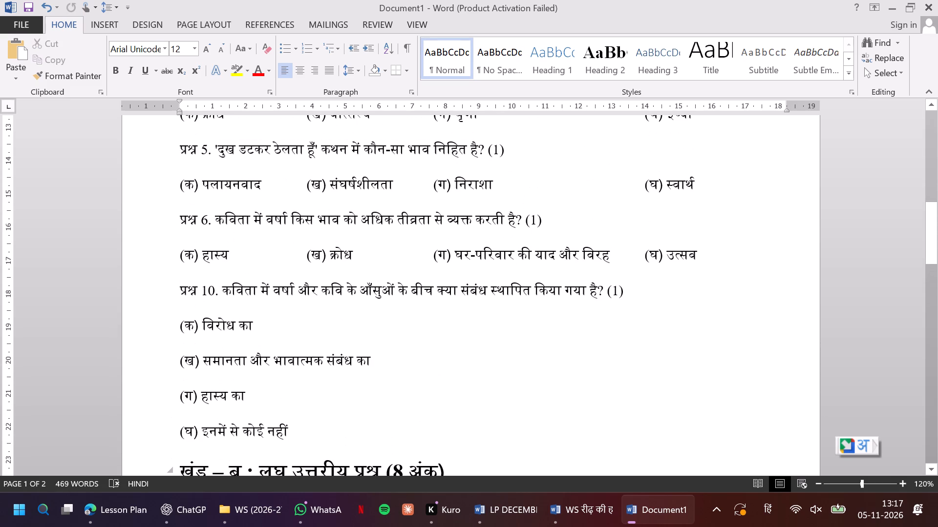
{"action": "left_click", "coordinate": [216, 288]}
{"action": "key", "text": "BackSpace"}
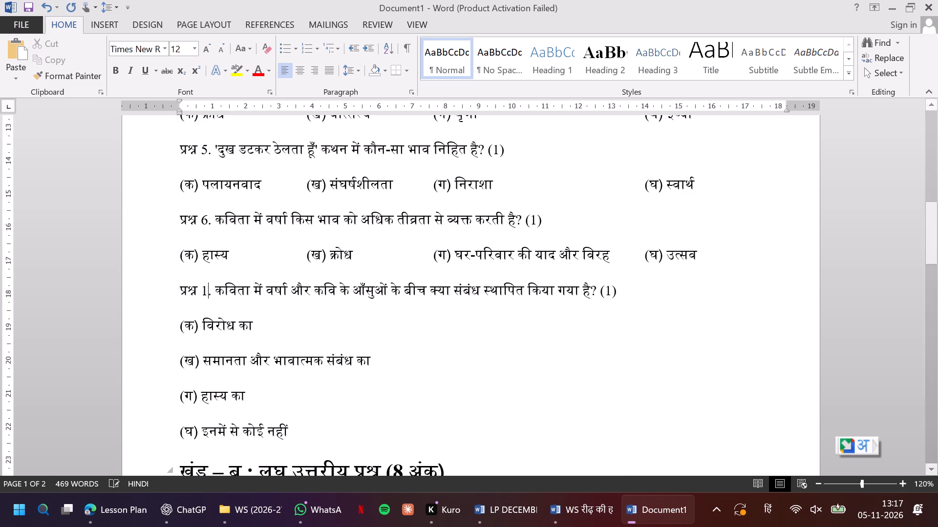
{"action": "key", "text": "BackSpace"}
{"action": "type", "text": "7"}
{"action": "key", "text": "space"}
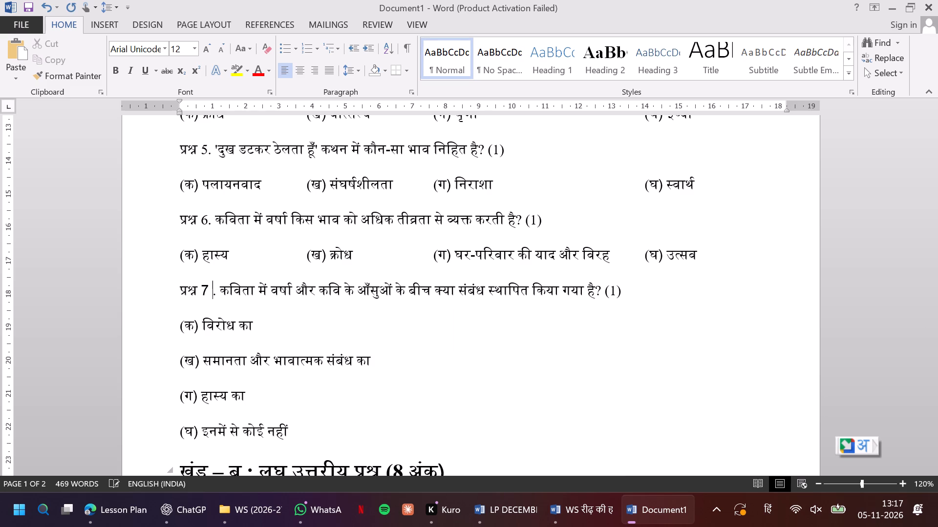
Join प्रश्न 7's options (क) to (घ) into one paragraph, using two tabs before (ख) and (घ) and one space before (ग).
{"action": "left_click", "coordinate": [181, 350]}
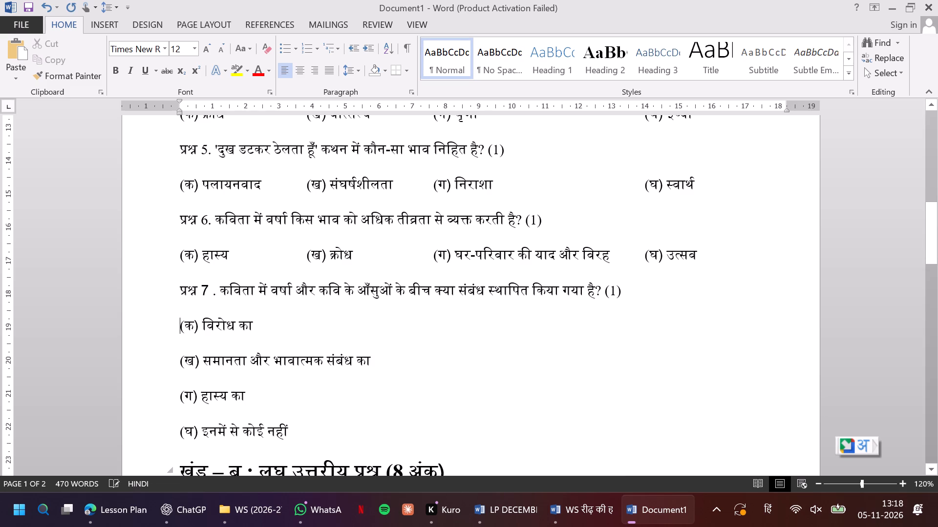
{"action": "key", "text": "Down"}
{"action": "key", "text": "BackSpace"}
{"action": "key", "text": "Tab"}
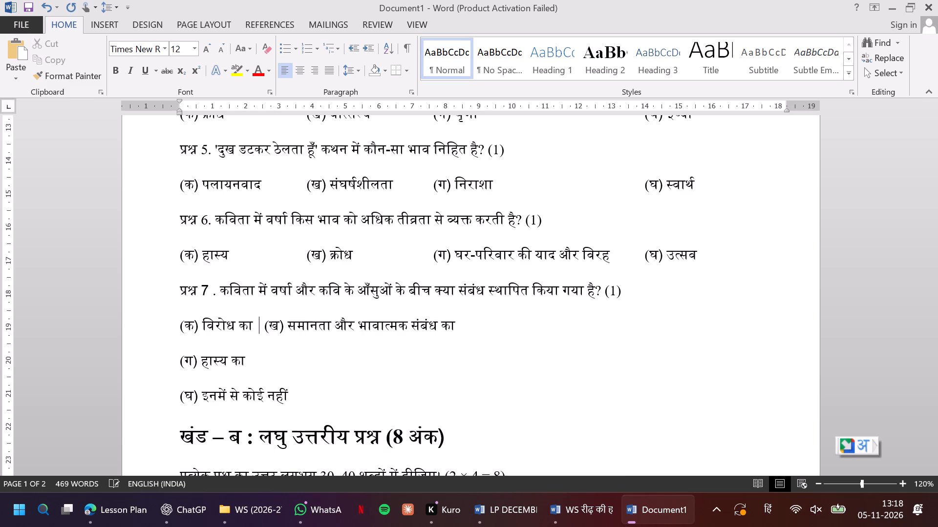
{"action": "key", "text": "Tab"}
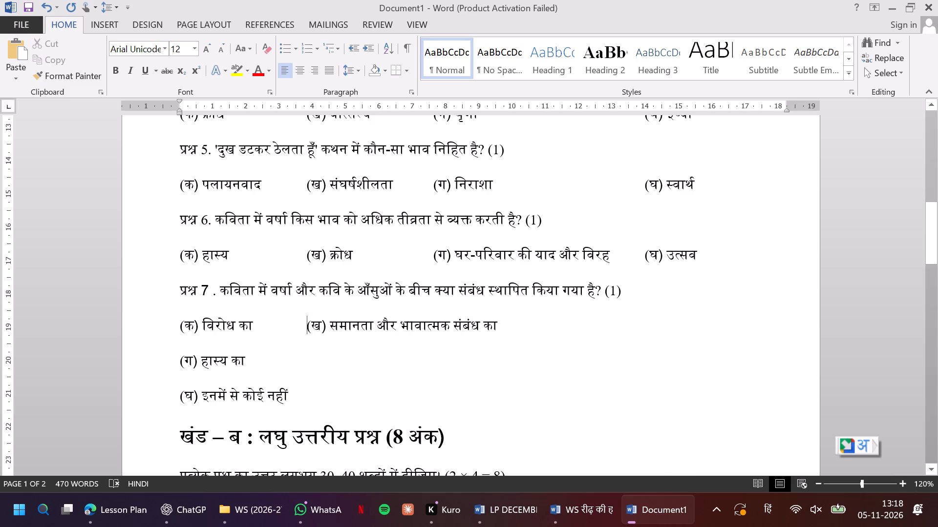
{"action": "left_click", "coordinate": [178, 366]}
{"action": "key", "text": "BackSpace"}
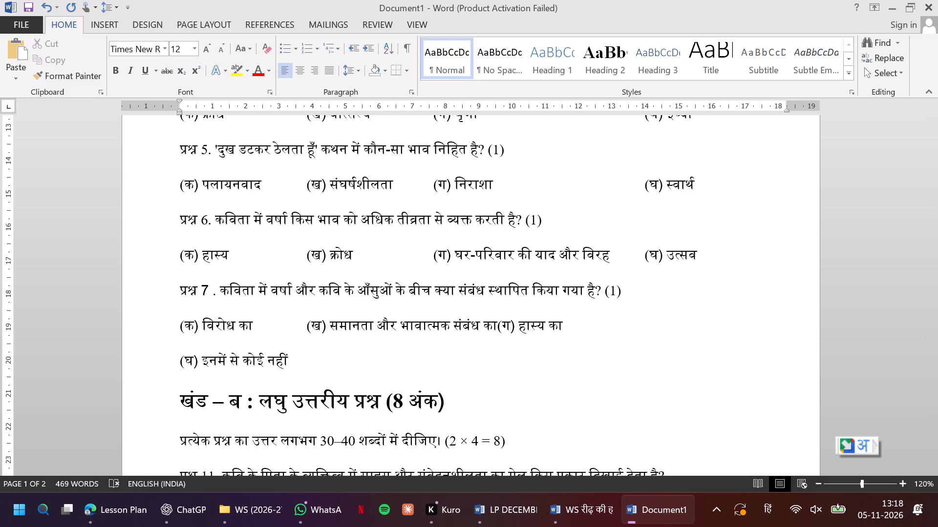
{"action": "left_click", "coordinate": [178, 366]}
{"action": "key", "text": "BackSpace"}
{"action": "key", "text": "Tab"}
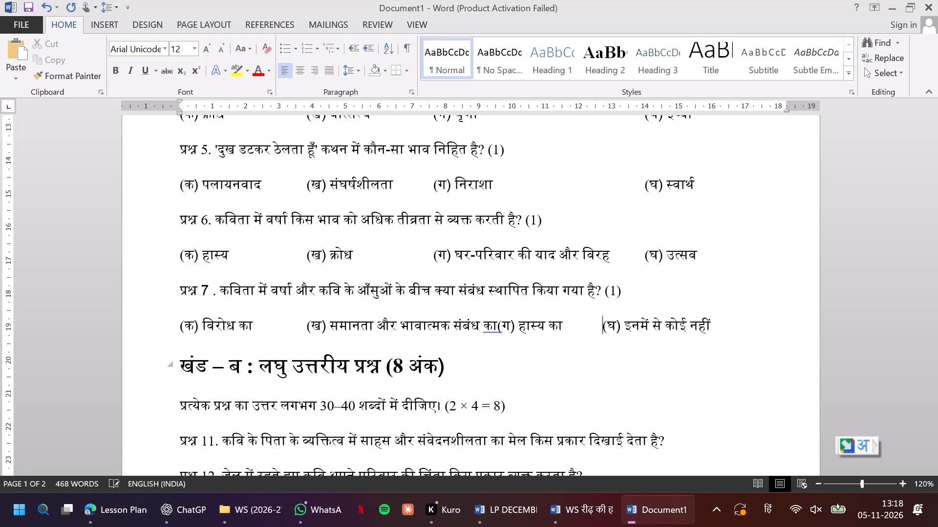
{"action": "key", "text": "Tab"}
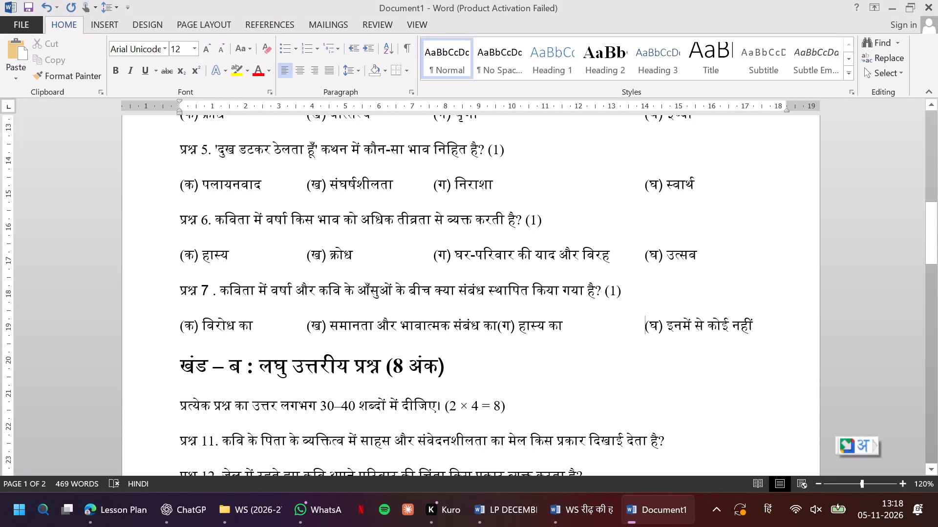
{"action": "left_click", "coordinate": [496, 333]}
{"action": "key", "text": "space"}
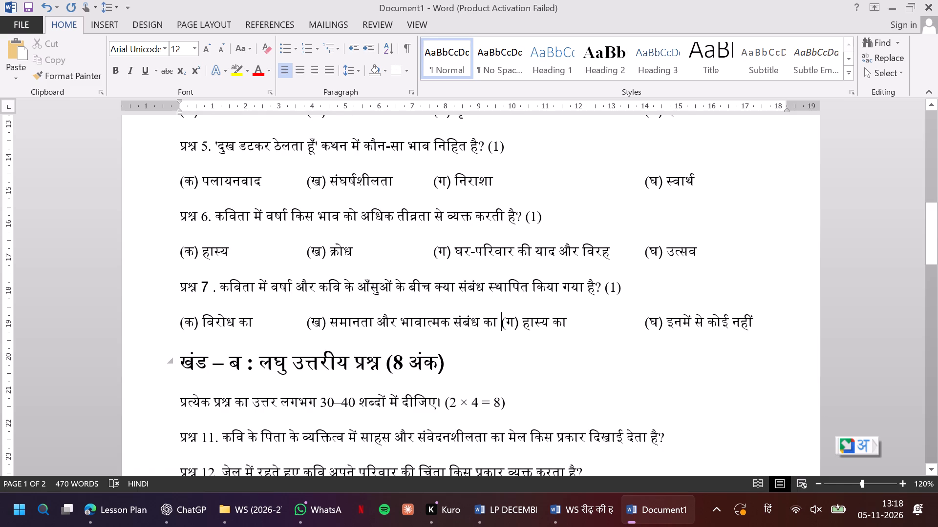
Delete the section heading खंड – ब : लघु उत्तरीय प्रश्न (8 अंक).
{"action": "scroll", "coordinate": [300, 385], "scroll_direction": "down", "scroll_amount": 1}
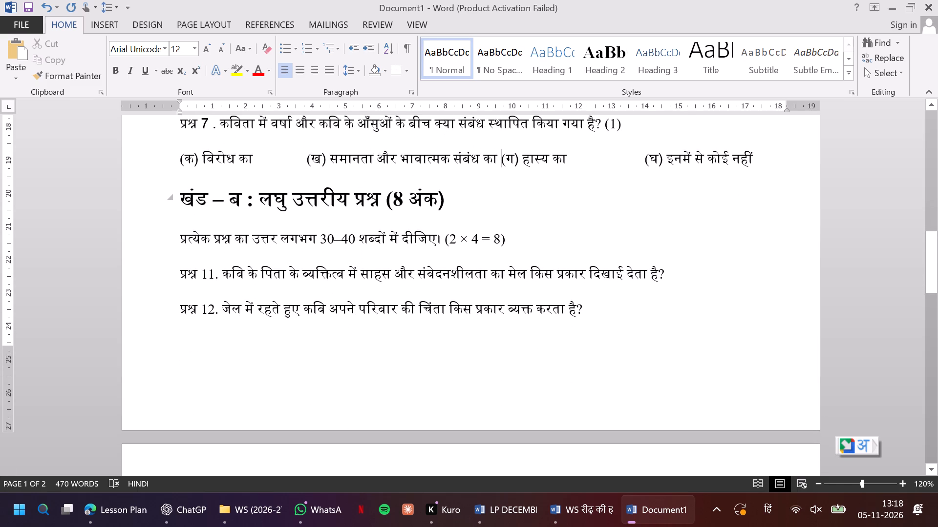
{"action": "left_click_drag", "start_coordinate": [462, 198], "coordinate": [178, 204]}
{"action": "key", "text": "BackSpace"}
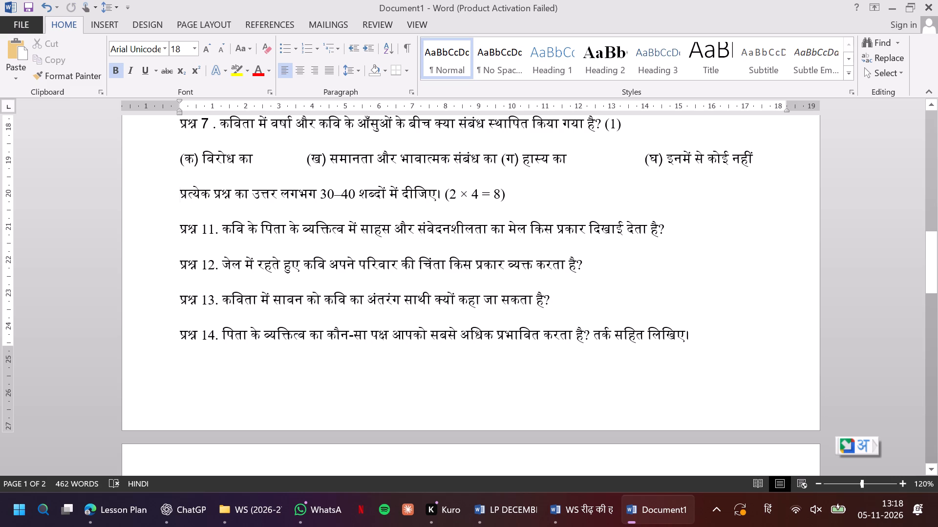
Renumber the short-answer questions प्रश्न 11 and प्रश्न 12 as 8 and 9.
{"action": "left_click", "coordinate": [214, 232]}
{"action": "key", "text": "BackSpace"}
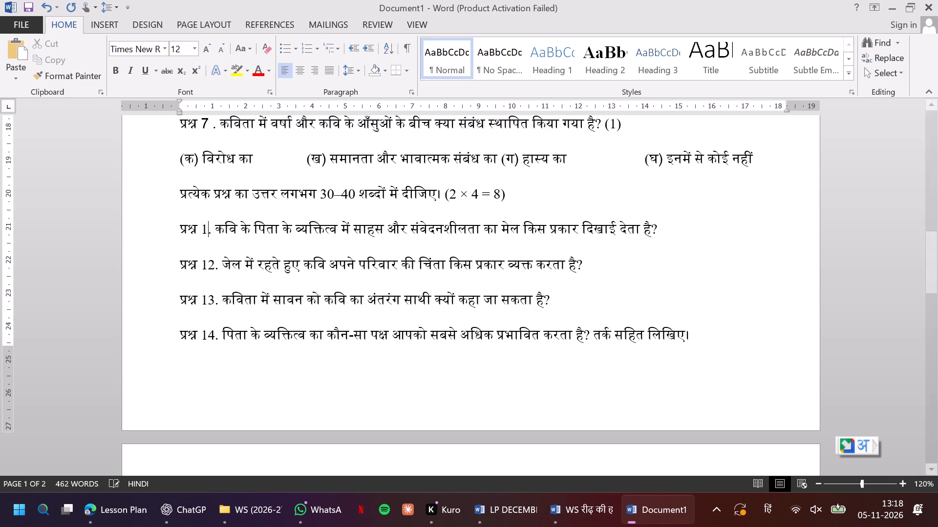
{"action": "key", "text": "BackSpace"}
{"action": "key", "text": "9"}
{"action": "key", "text": "BackSpace"}
{"action": "type", "text": "8"}
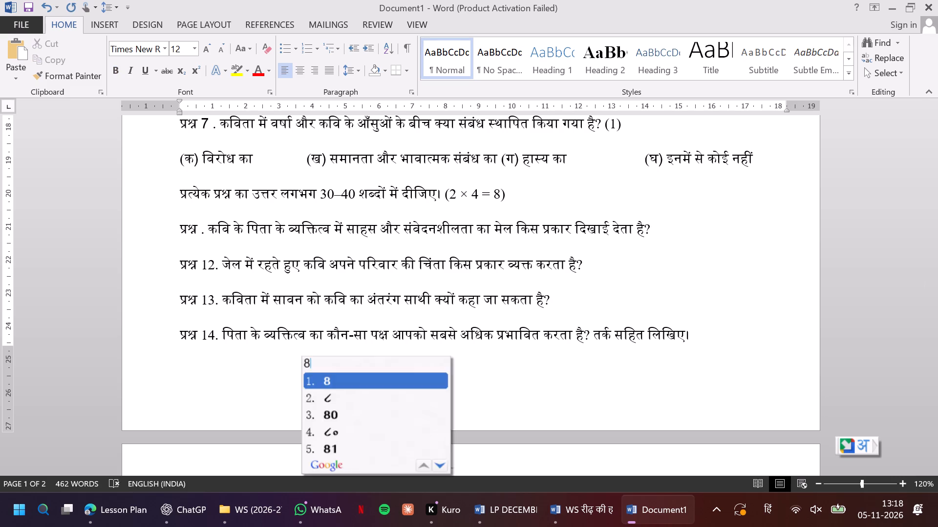
{"action": "key", "text": "space"}
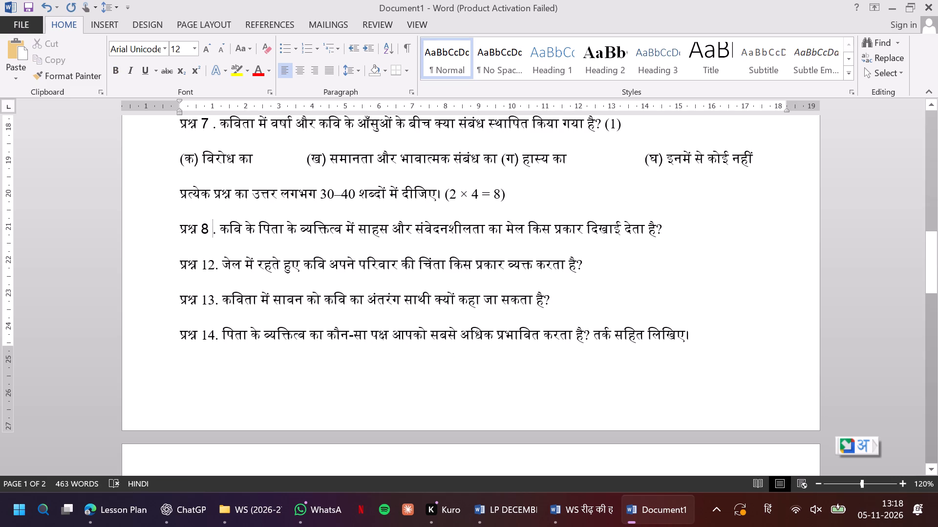
{"action": "left_click", "coordinate": [220, 271]}
{"action": "key", "text": "BackSpace"}
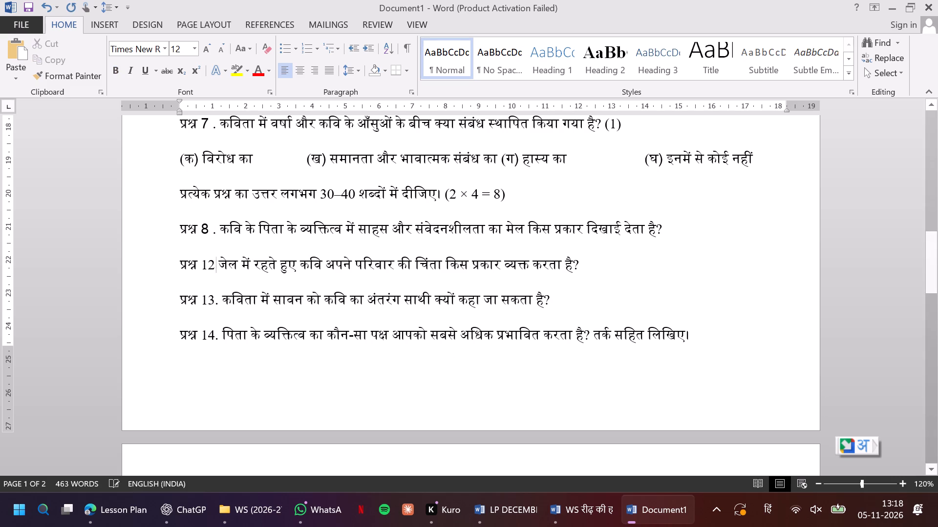
{"action": "key", "text": "BackSpace"}
{"action": "key", "text": "BackSpace"}
{"action": "type", "text": "9."}
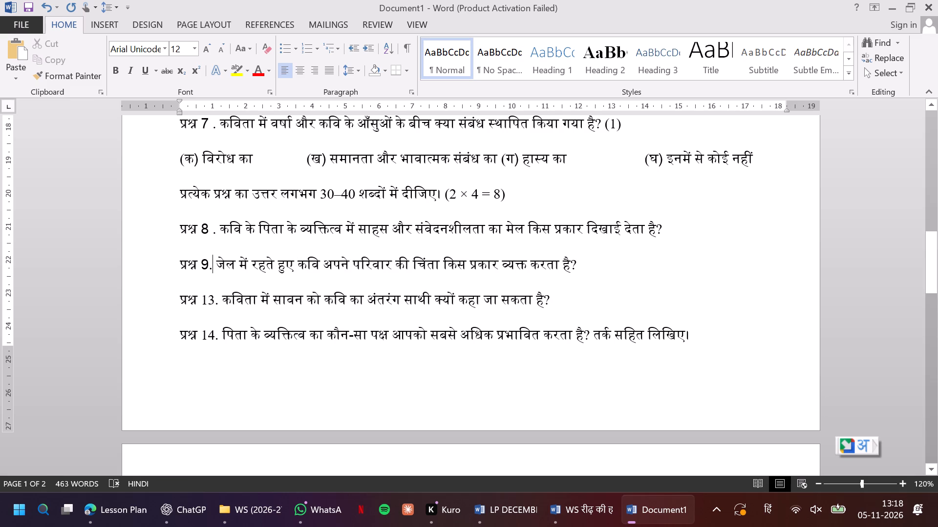
Delete the short-answer questions प्रश्न 13 and प्रश्न 14.
{"action": "scroll", "coordinate": [217, 303], "scroll_direction": "down", "scroll_amount": 2}
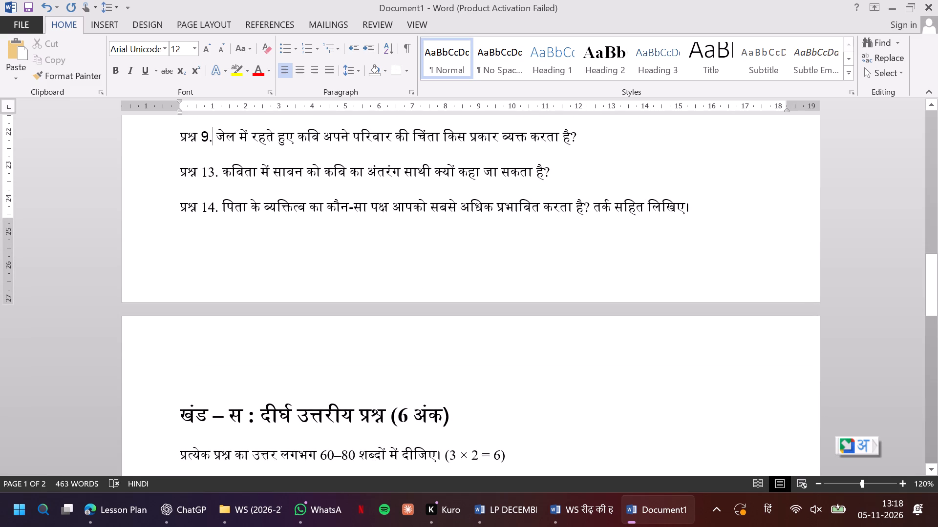
{"action": "left_click_drag", "start_coordinate": [175, 165], "coordinate": [681, 264]}
{"action": "key", "text": "BackSpace"}
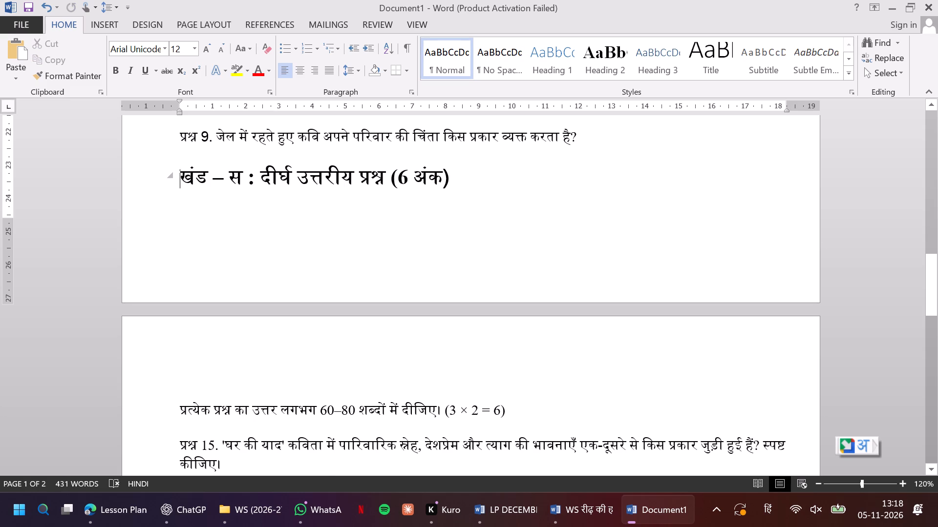
Delete the heading खंड – स : दीर्घ उत्तरीय प्रश्न (6 अंक) and its 60–80 word answer instruction.
{"action": "left_click_drag", "start_coordinate": [178, 179], "coordinate": [487, 199]}
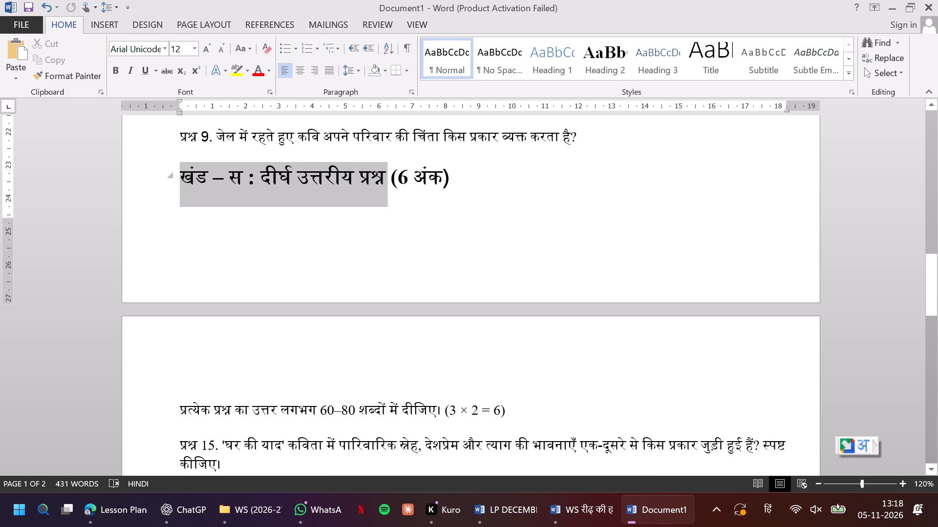
{"action": "left_click_drag", "start_coordinate": [487, 199], "coordinate": [508, 357]}
{"action": "key", "text": "BackSpace"}
Add four full-width underscore answer lines in a new paragraph below प्रश्न 8.
{"action": "scroll", "coordinate": [508, 357], "scroll_direction": "up", "scroll_amount": 1}
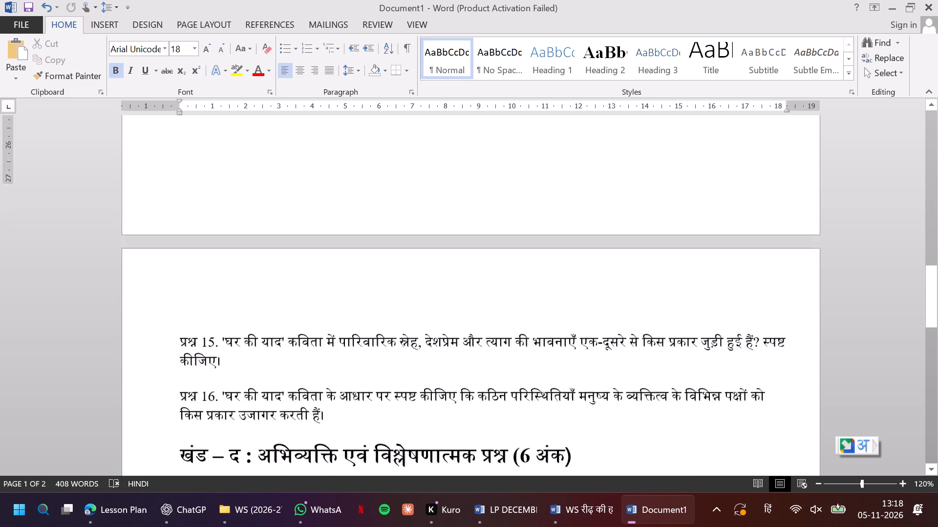
{"action": "scroll", "coordinate": [508, 357], "scroll_direction": "up", "scroll_amount": 2}
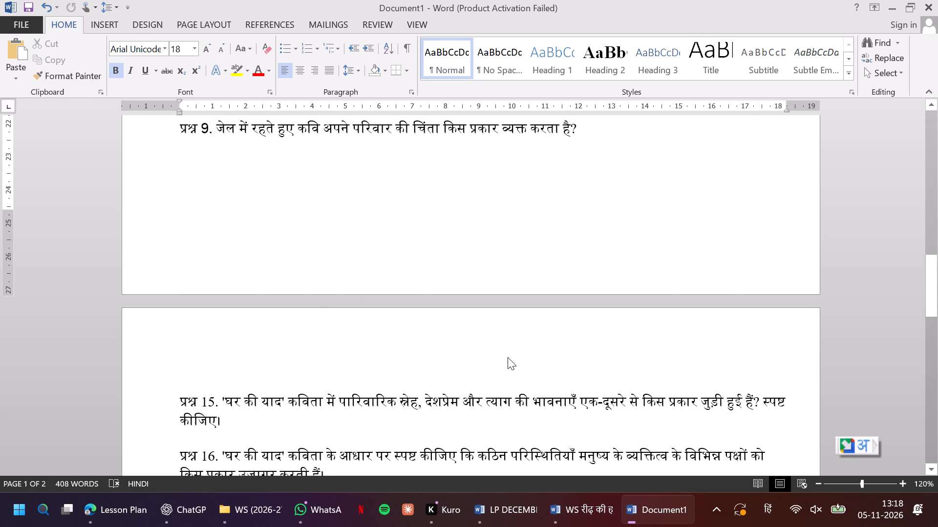
{"action": "scroll", "coordinate": [508, 357], "scroll_direction": "up", "scroll_amount": 1}
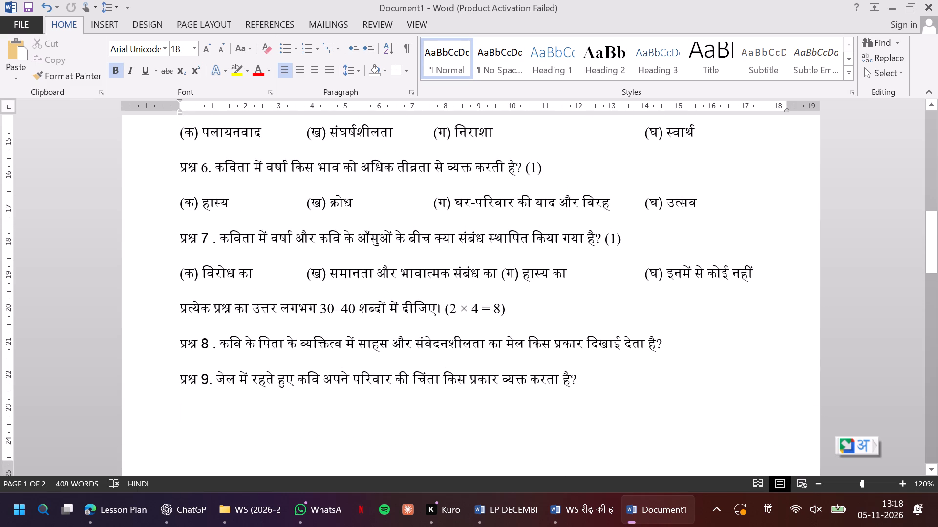
{"action": "left_click", "coordinate": [671, 345]}
{"action": "key", "text": "Return"}
{"action": "key", "text": "shift+underscore"}
{"action": "key", "text": "shift+underscore"}
{"action": "key", "text": "shift+underscore"}
{"action": "key", "text": "shift+underscore"}
{"action": "key", "text": "shift+underscore"}
{"action": "key", "text": "shift+underscore"}
{"action": "key", "text": "shift+underscore"}
{"action": "key", "text": "shift+underscore"}
{"action": "key", "text": "shift+underscore"}
{"action": "key", "text": "shift+underscore"}
{"action": "key", "text": "shift+underscore"}
{"action": "key", "text": "shift+underscore"}
{"action": "key", "text": "shift+underscore"}
{"action": "key", "text": "shift+underscore"}
{"action": "key", "text": "shift+underscore"}
{"action": "key", "text": "shift+underscore"}
{"action": "key", "text": "shift+underscore"}
{"action": "key", "text": "shift+underscore"}
{"action": "key", "text": "shift+underscore"}
{"action": "key", "text": "shift+underscore"}
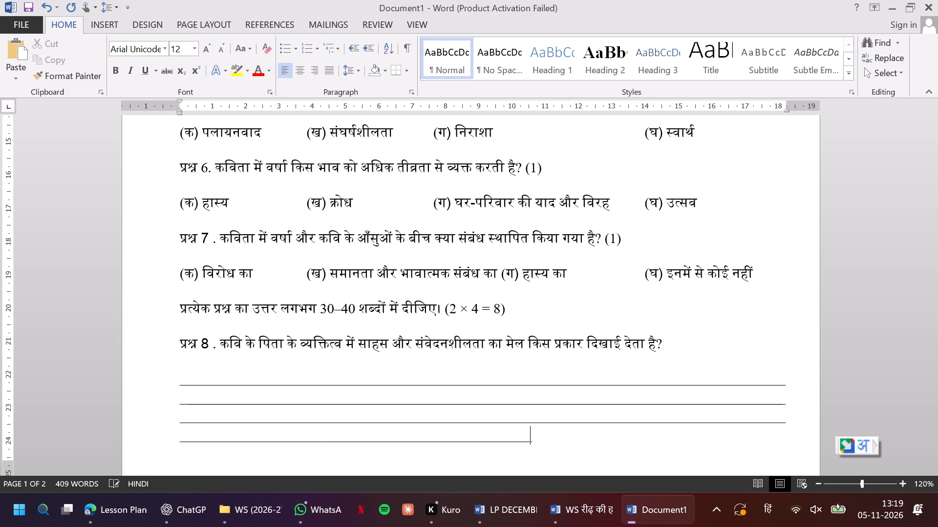
{"action": "type", "text": "___"}
{"action": "scroll", "coordinate": [671, 345], "scroll_direction": "down", "scroll_amount": 1}
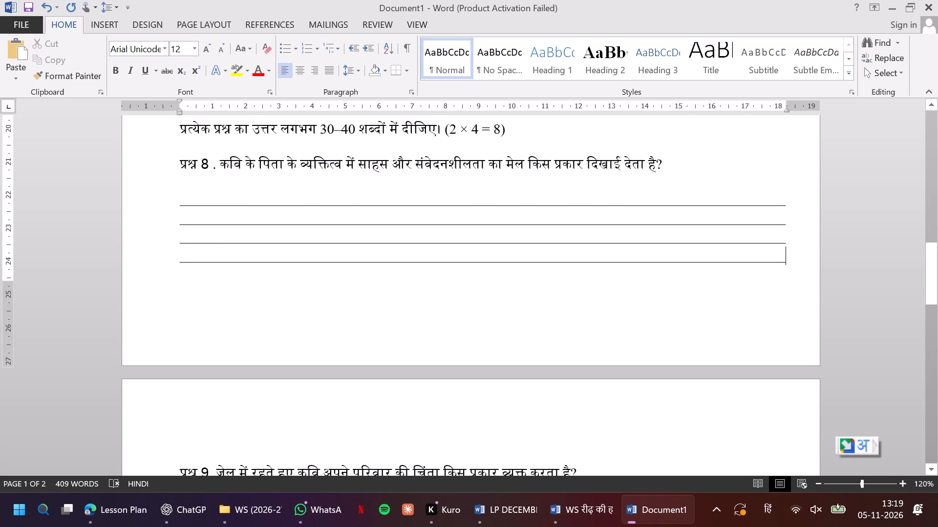
Delete the heading खंड – अ : वस्तुनिष्ठ प्रश्न (10 अंक) above प्रश्न 1.
{"action": "scroll", "coordinate": [264, 280], "scroll_direction": "up", "scroll_amount": 3}
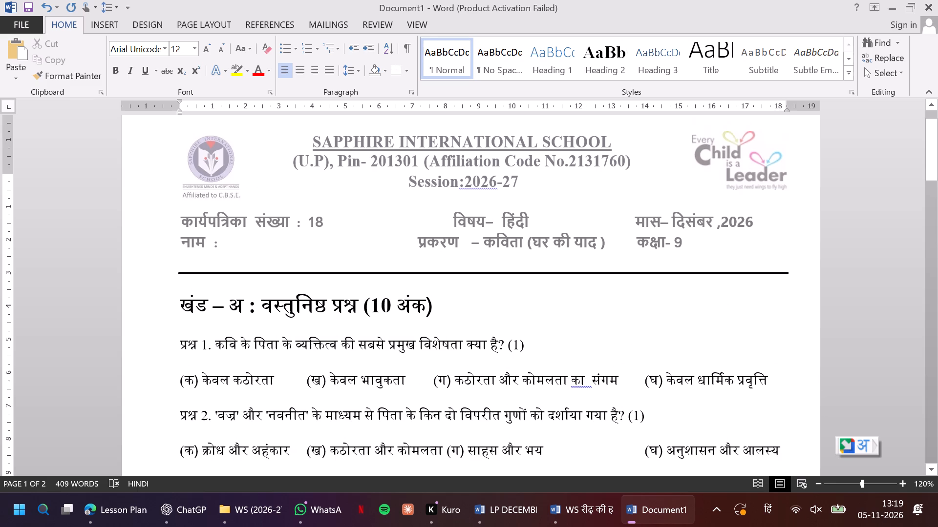
{"action": "left_click", "coordinate": [177, 310]}
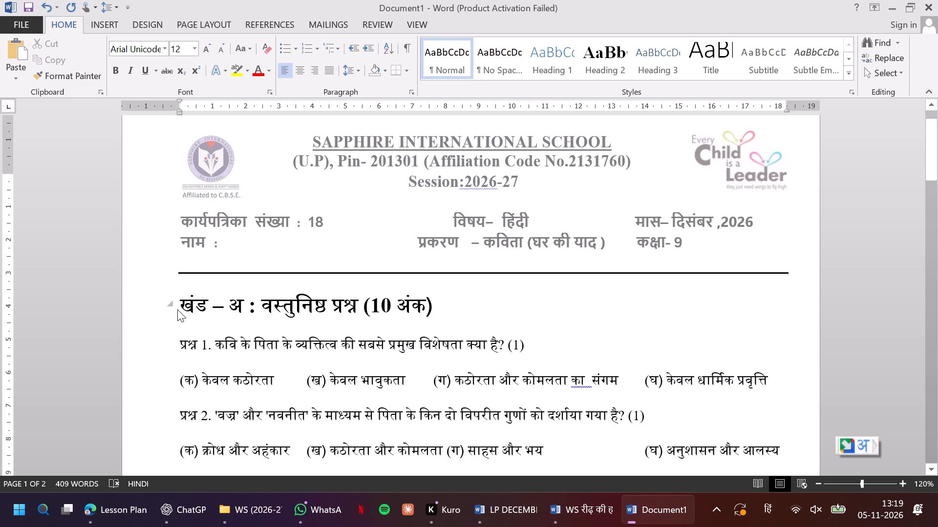
{"action": "left_click", "coordinate": [173, 299]}
{"action": "left_click", "coordinate": [170, 299]}
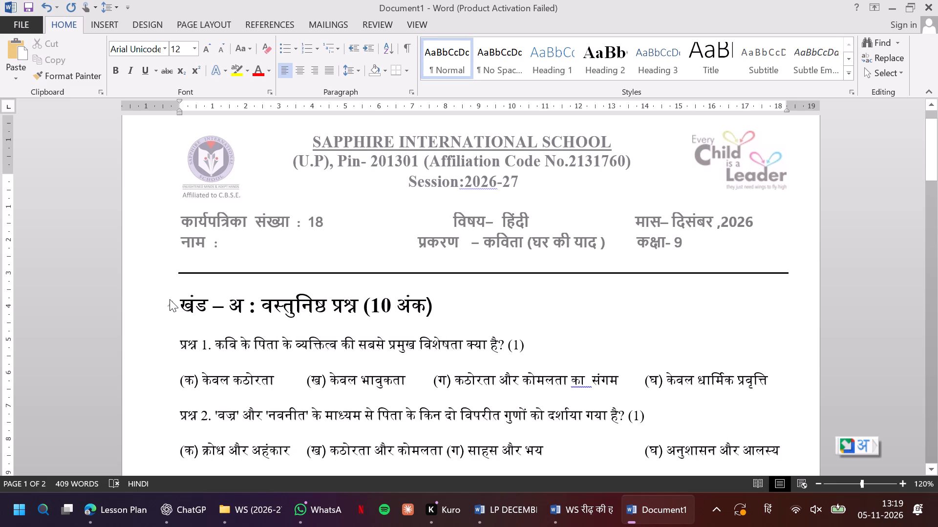
{"action": "left_click", "coordinate": [147, 310]}
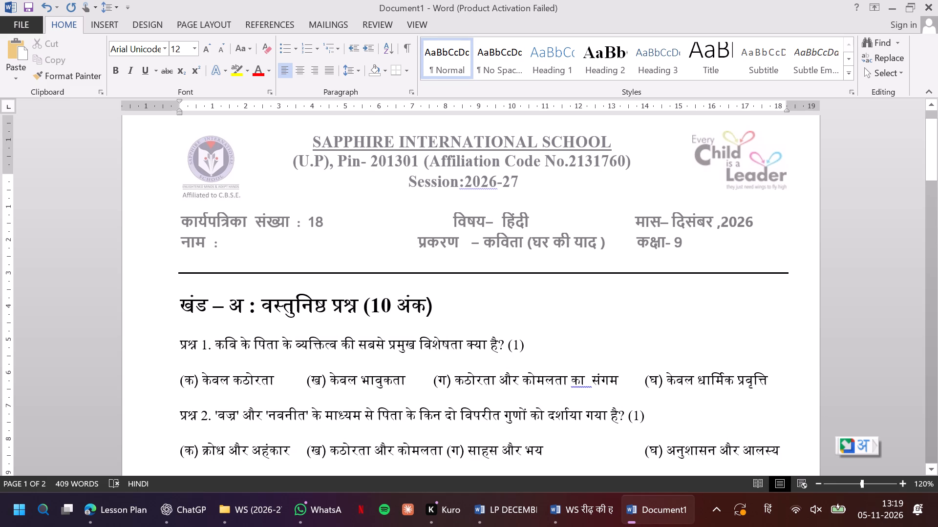
{"action": "key", "text": "BackSpace"}
{"action": "scroll", "coordinate": [147, 310], "scroll_direction": "down", "scroll_amount": 1}
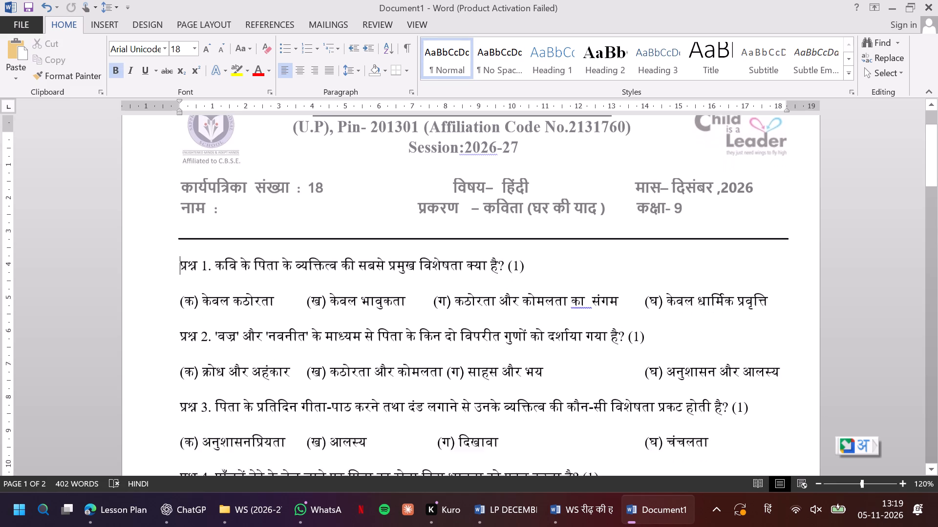
Remove the paragraph spacing before and after प्रश्न 1 and its options line.
{"action": "scroll", "coordinate": [147, 310], "scroll_direction": "down", "scroll_amount": 1}
{"action": "left_click_drag", "start_coordinate": [174, 243], "coordinate": [225, 279]}
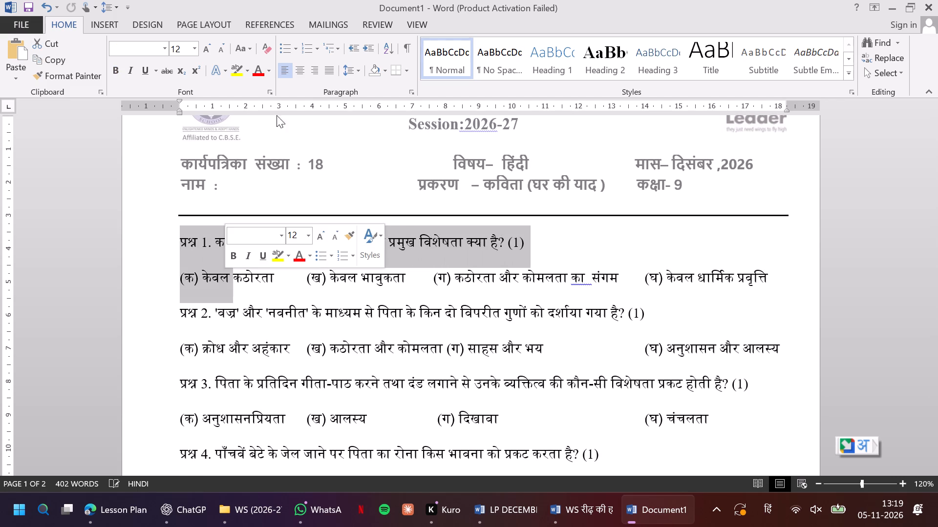
{"action": "left_click", "coordinate": [355, 74]}
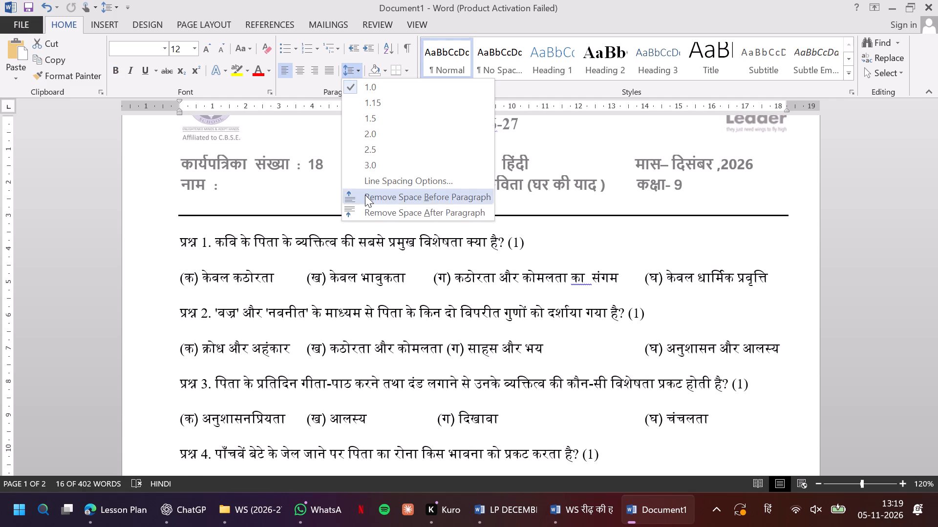
{"action": "left_click", "coordinate": [364, 201]}
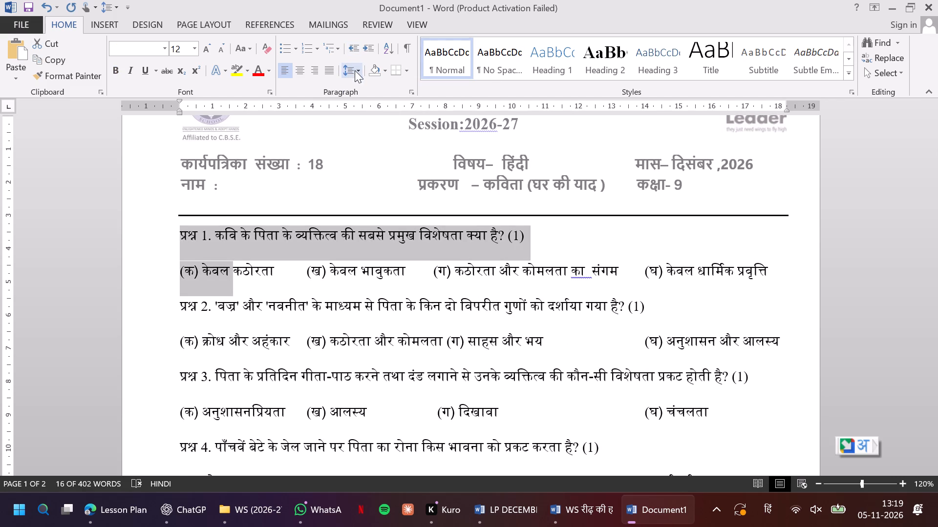
{"action": "left_click", "coordinate": [355, 70]}
{"action": "left_click", "coordinate": [387, 216]}
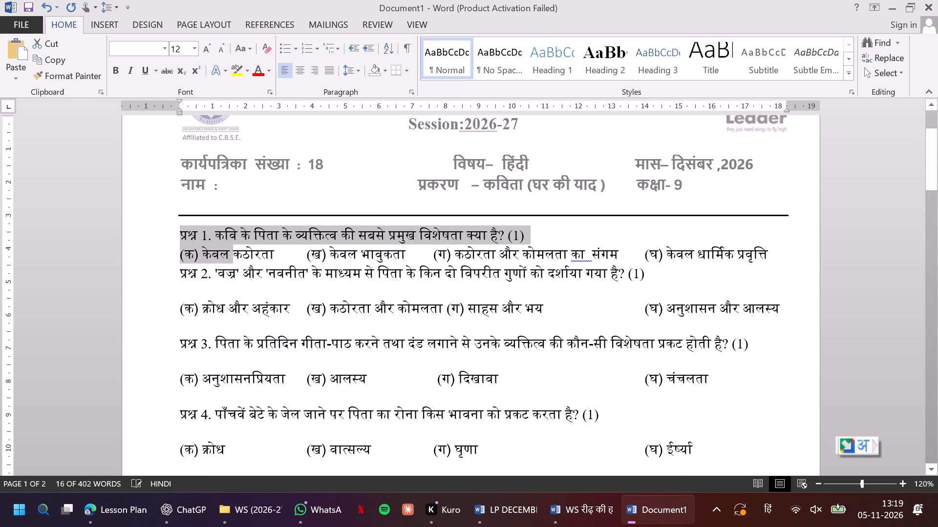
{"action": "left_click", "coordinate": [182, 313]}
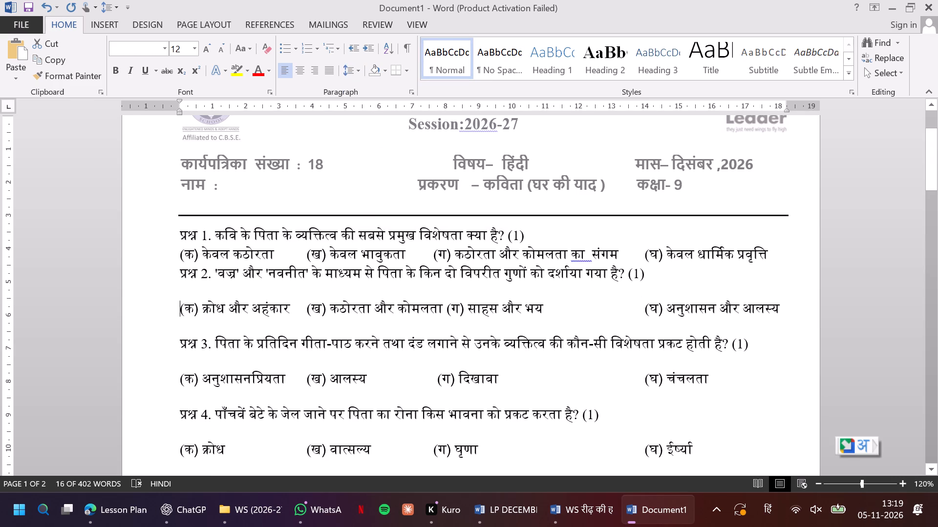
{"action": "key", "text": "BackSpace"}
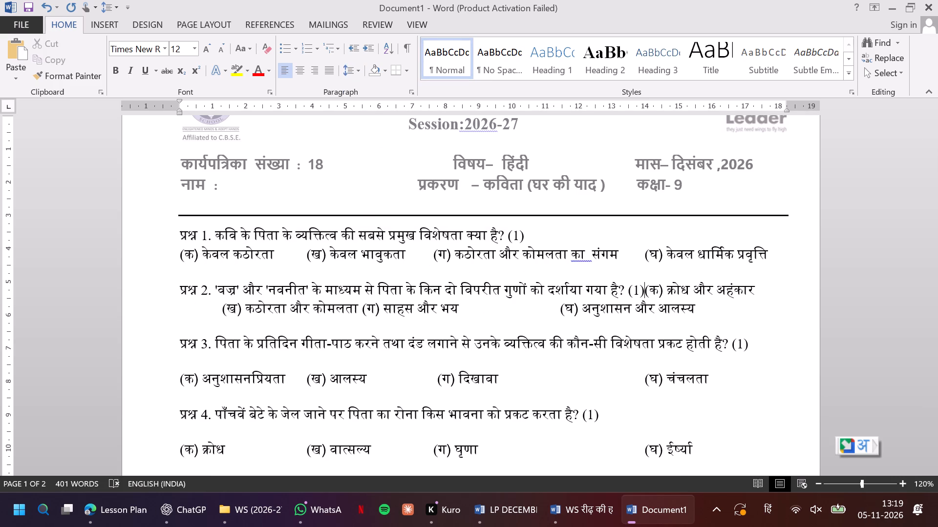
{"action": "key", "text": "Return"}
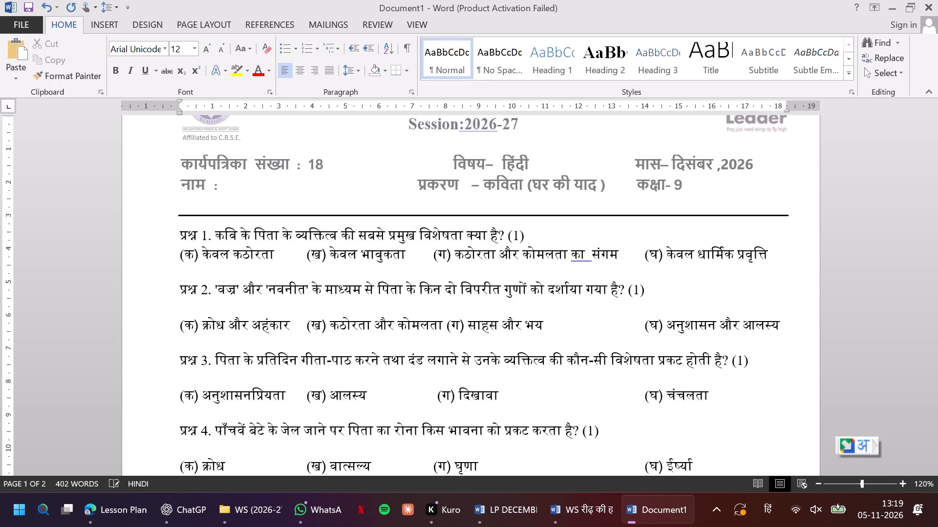
Remove the paragraph spacing before and after प्रश्न 2 and its options line.
{"action": "left_click_drag", "start_coordinate": [179, 290], "coordinate": [190, 323]}
{"action": "left_click", "coordinate": [358, 74]}
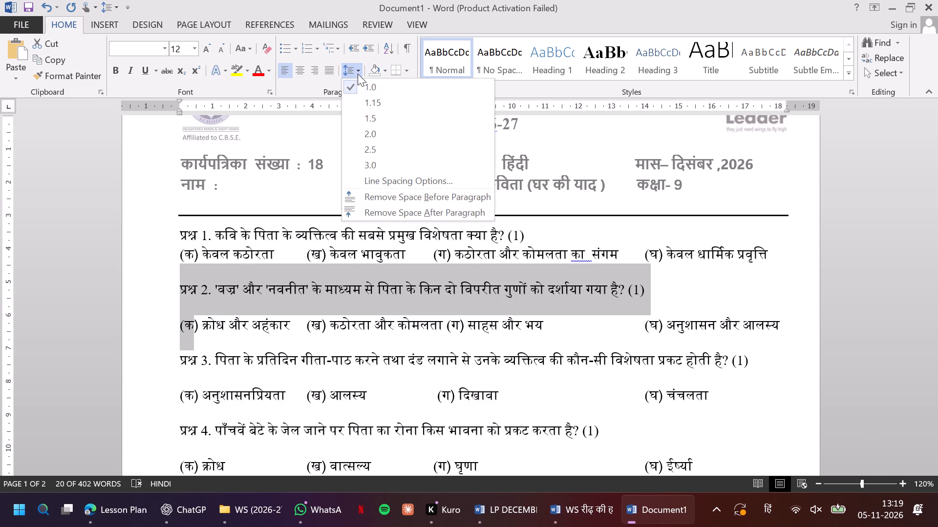
{"action": "left_click", "coordinate": [367, 210]}
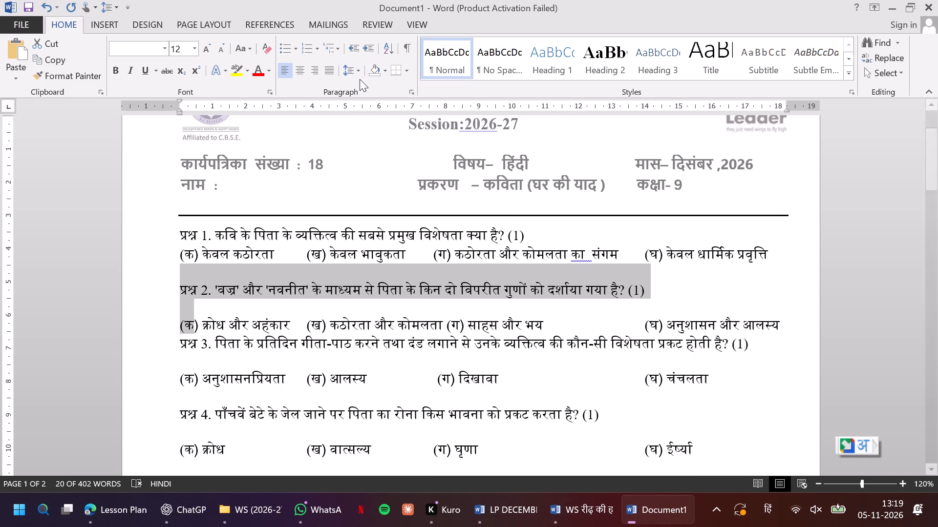
{"action": "left_click", "coordinate": [359, 76]}
{"action": "left_click", "coordinate": [379, 194]}
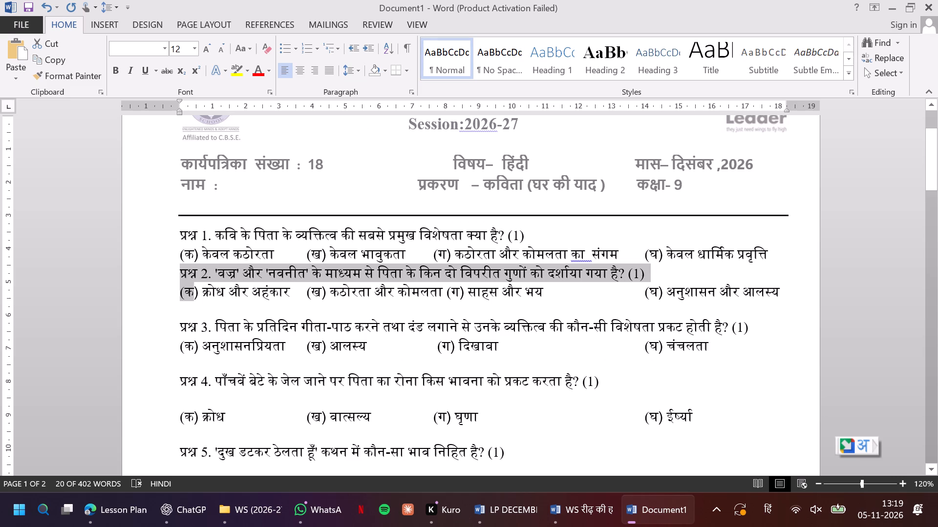
Remove the paragraph spacing before and after प्रश्न 4 and its options line.
{"action": "left_click_drag", "start_coordinate": [179, 381], "coordinate": [209, 423]}
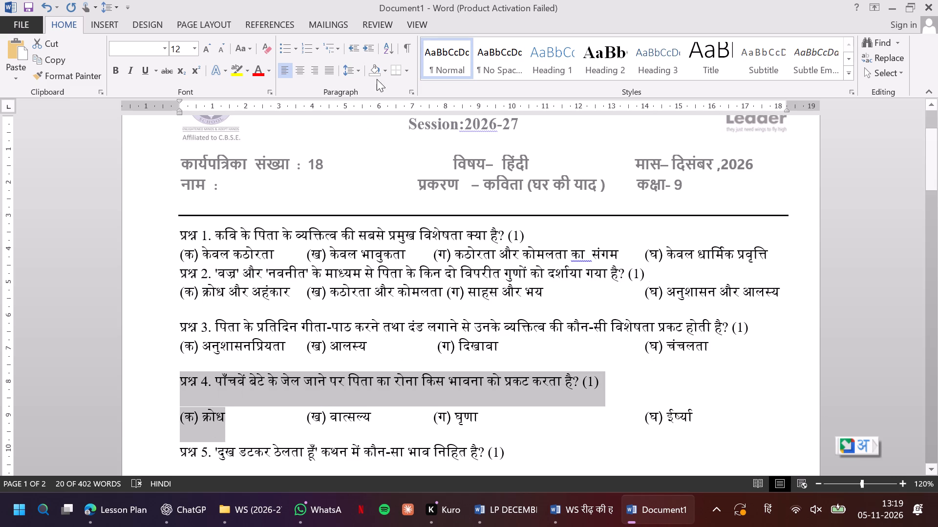
{"action": "left_click", "coordinate": [358, 70]}
{"action": "left_click", "coordinate": [383, 220]}
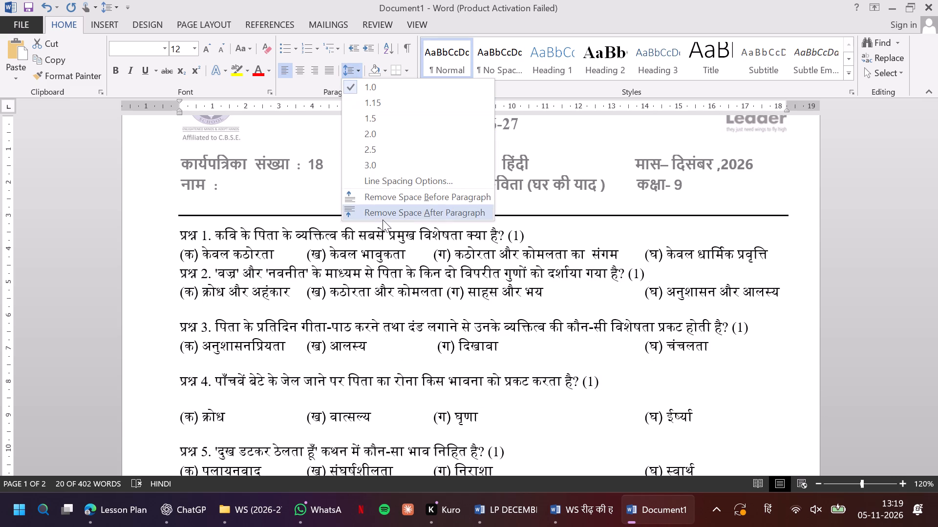
{"action": "left_click", "coordinate": [357, 73]}
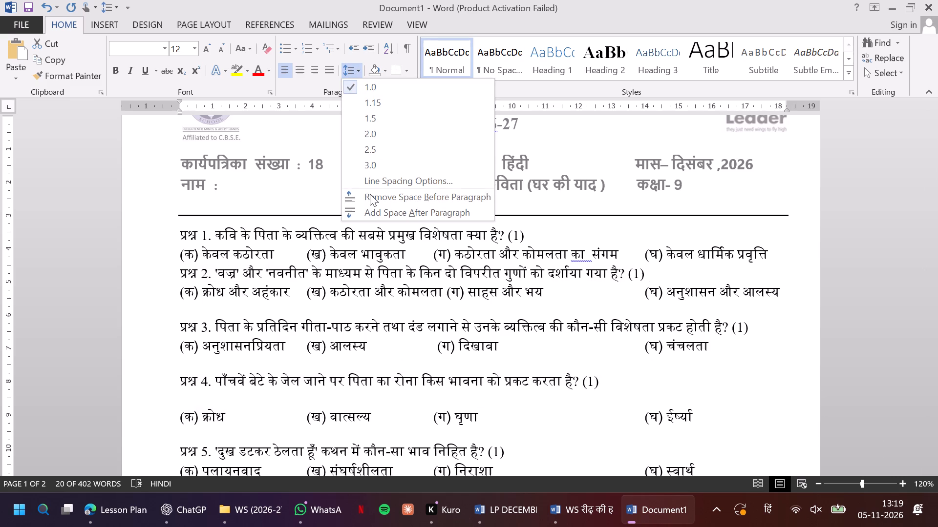
{"action": "left_click", "coordinate": [370, 194]}
Remove the paragraph spacing before and after प्रश्न 6 and its options line.
{"action": "scroll", "coordinate": [320, 255], "scroll_direction": "down", "scroll_amount": 1}
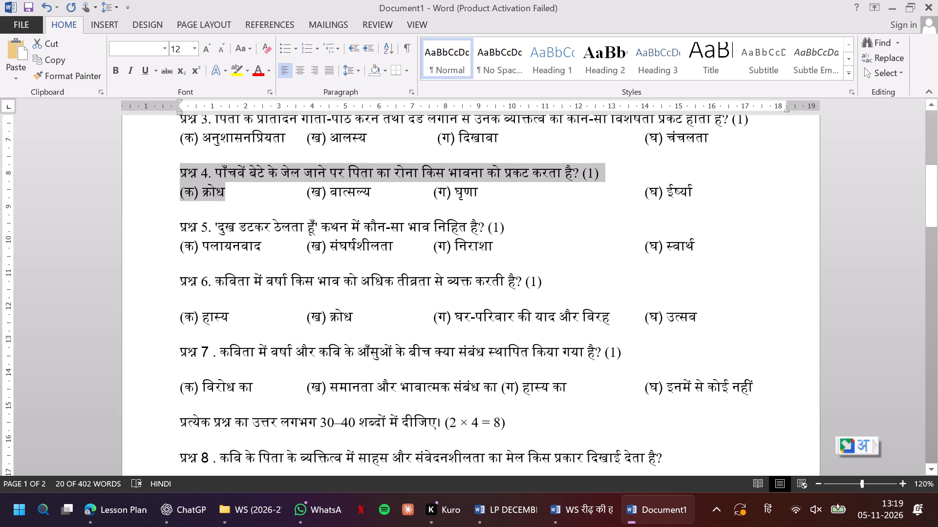
{"action": "scroll", "coordinate": [320, 255], "scroll_direction": "down", "scroll_amount": 1}
{"action": "left_click_drag", "start_coordinate": [188, 279], "coordinate": [188, 316]}
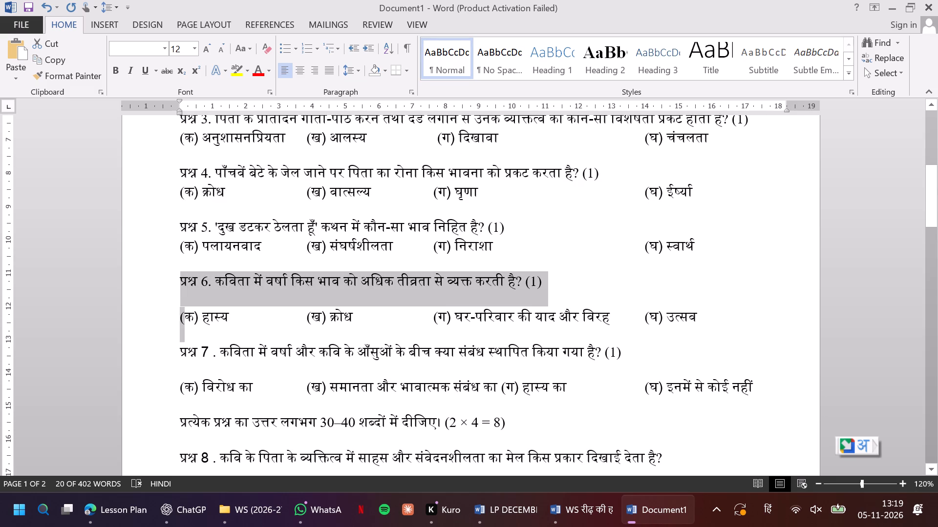
{"action": "left_click_drag", "start_coordinate": [188, 316], "coordinate": [188, 317]}
{"action": "left_click", "coordinate": [355, 65]}
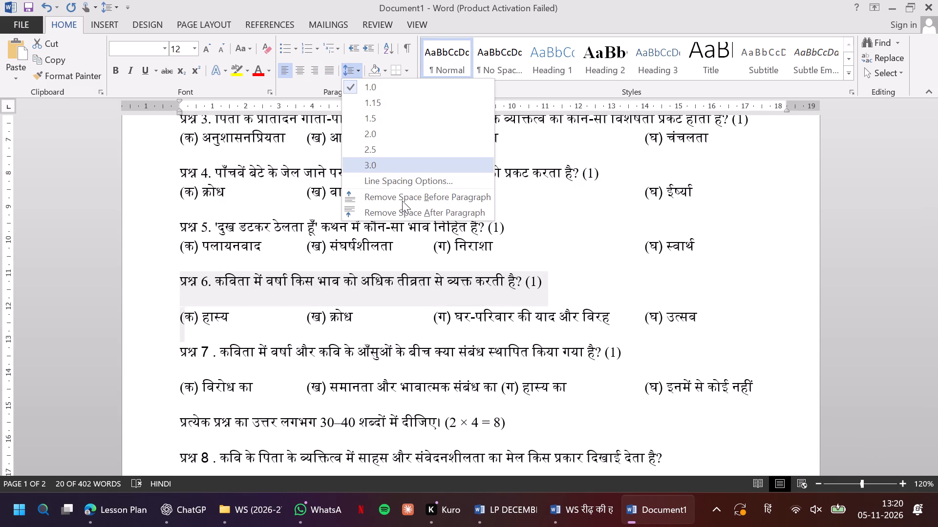
{"action": "left_click", "coordinate": [390, 212]}
{"action": "left_click", "coordinate": [358, 72]}
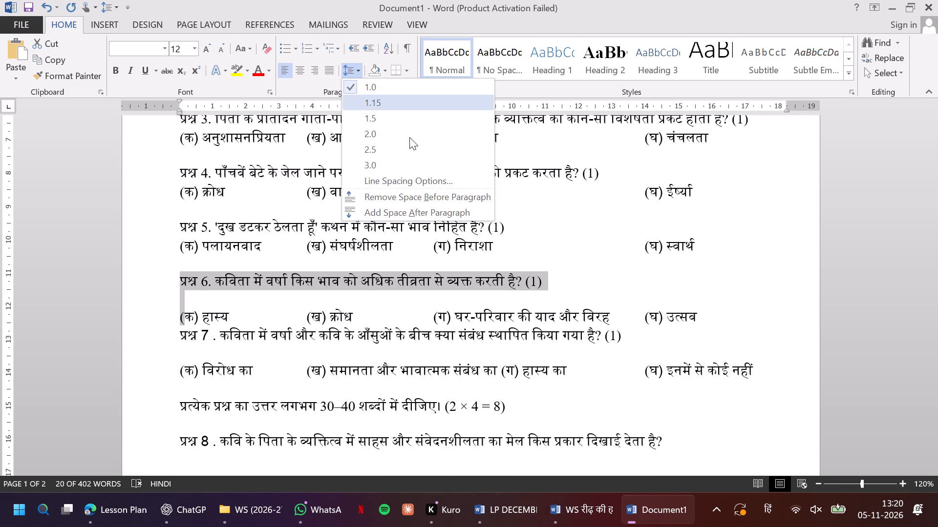
{"action": "left_click", "coordinate": [397, 203]}
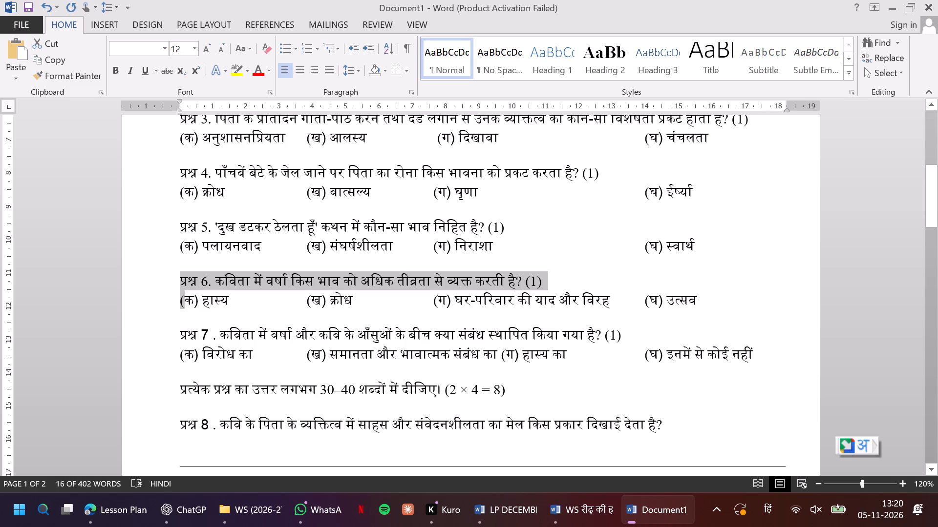
Delete the marks (2 × 4 = 8) from the end of the 30–40 word answer instruction above प्रश्न 8.
{"action": "left_click_drag", "start_coordinate": [505, 388], "coordinate": [446, 390]}
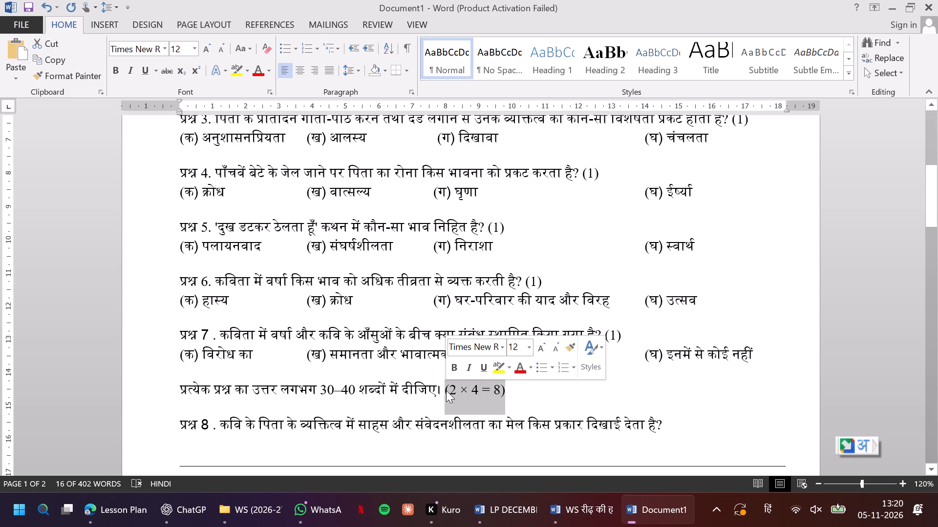
{"action": "key", "text": "BackSpace"}
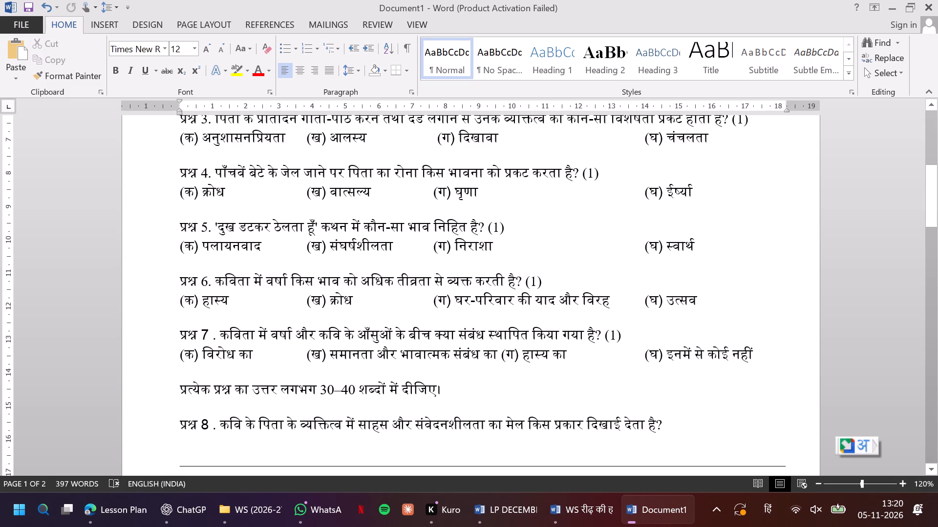
Delete the mark (1) from the ends of the question lines प्रश्न 7, प्रश्न 6 and प्रश्न 5.
{"action": "left_click", "coordinate": [618, 338]}
{"action": "key", "text": "Right"}
{"action": "key", "text": "BackSpace"}
{"action": "key", "text": "BackSpace"}
{"action": "key", "text": "BackSpace"}
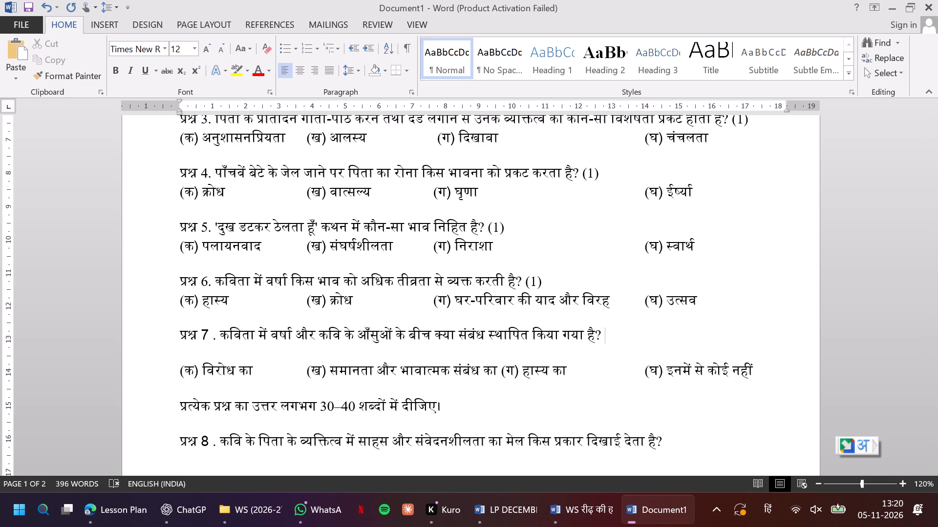
{"action": "left_click", "coordinate": [542, 284]}
{"action": "key", "text": "BackSpace"}
{"action": "key", "text": "BackSpace"}
{"action": "key", "text": "BackSpace"}
{"action": "key", "text": "BackSpace"}
{"action": "left_click", "coordinate": [512, 223]}
{"action": "key", "text": "BackSpace"}
{"action": "key", "text": "BackSpace"}
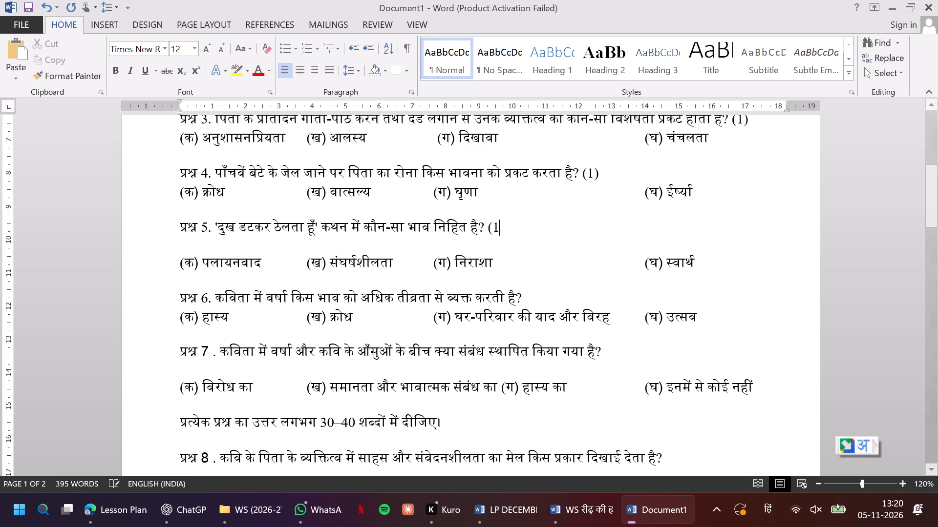
{"action": "key", "text": "BackSpace"}
{"action": "key", "text": "BackSpace"}
Remove the paragraph spacing before and after प्रश्न 5 and its options line.
{"action": "left_click_drag", "start_coordinate": [259, 226], "coordinate": [269, 263]}
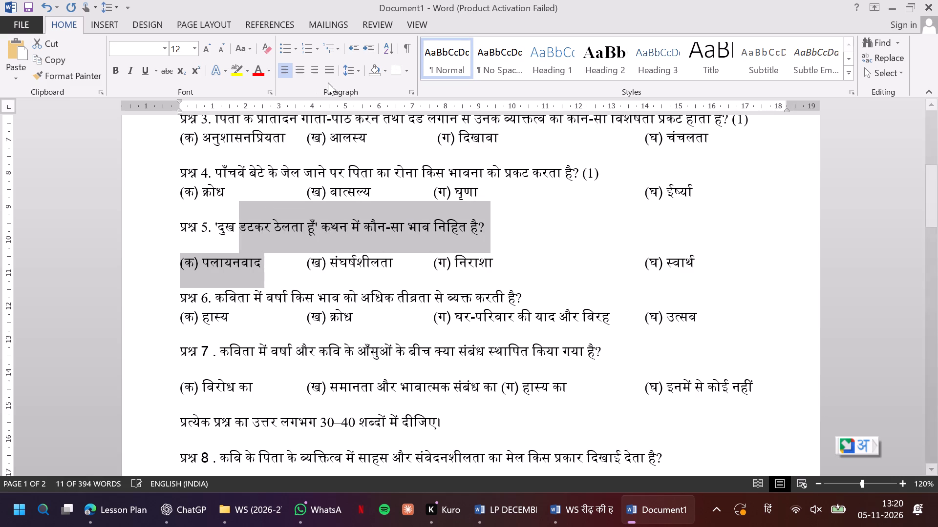
{"action": "left_click_drag", "start_coordinate": [365, 64], "coordinate": [361, 70]}
{"action": "left_click", "coordinate": [361, 70]}
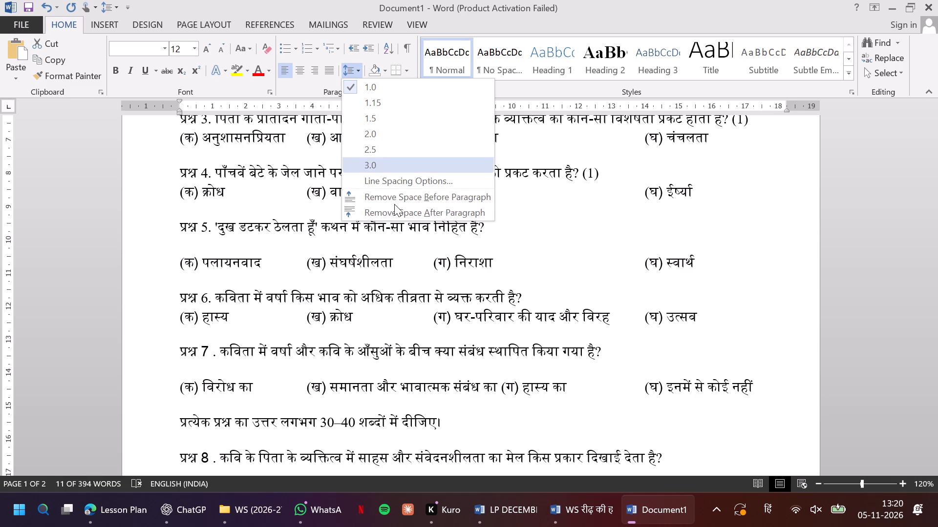
{"action": "left_click", "coordinate": [393, 205]}
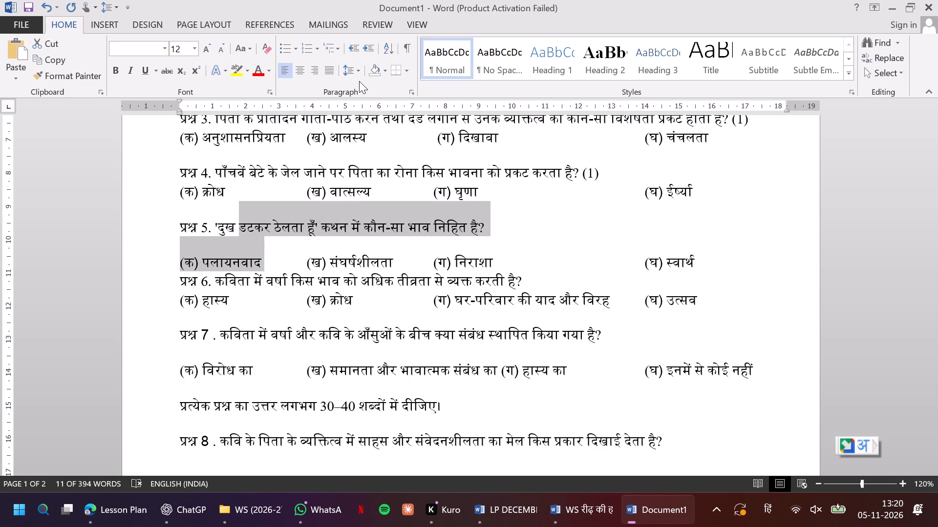
{"action": "left_click", "coordinate": [358, 75]}
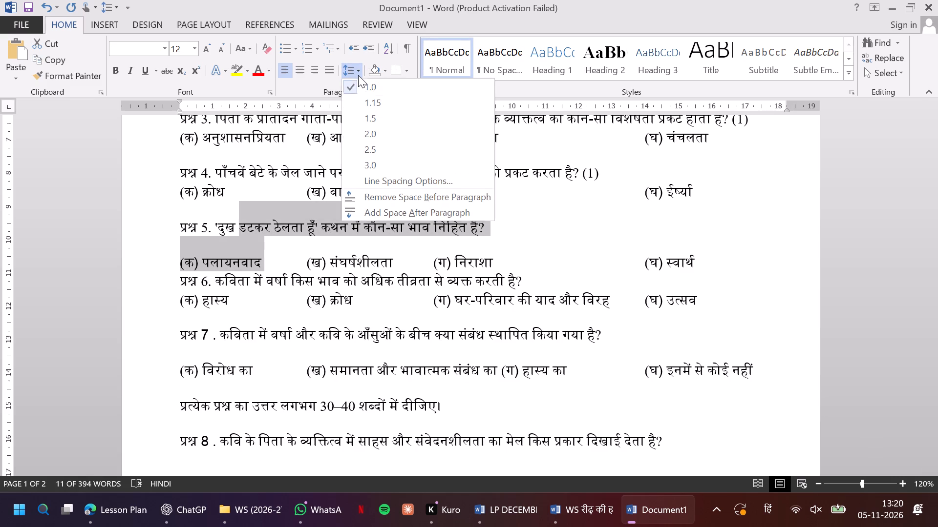
{"action": "left_click", "coordinate": [423, 196]}
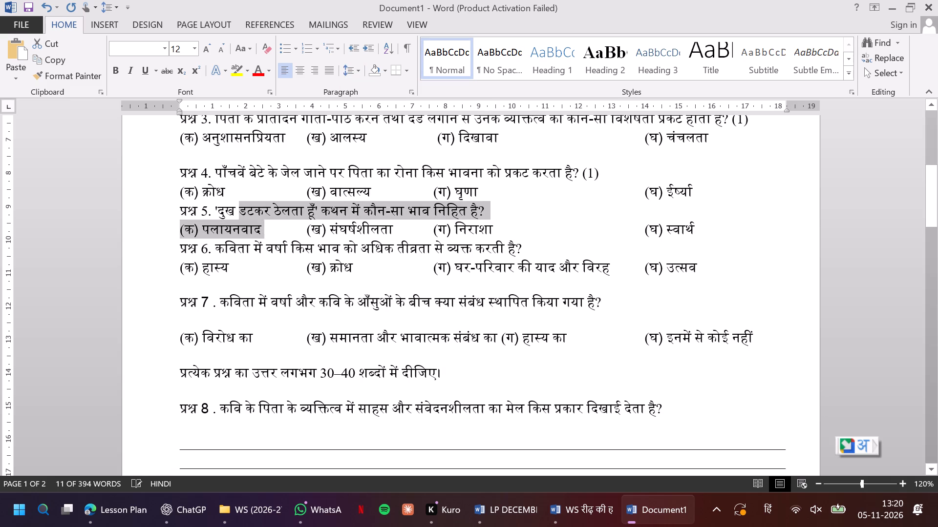
Insert a blank line after the options of प्रश्न 4 and another after the options of प्रश्न 5.
{"action": "left_click", "coordinate": [520, 263]}
{"action": "left_click", "coordinate": [697, 200]}
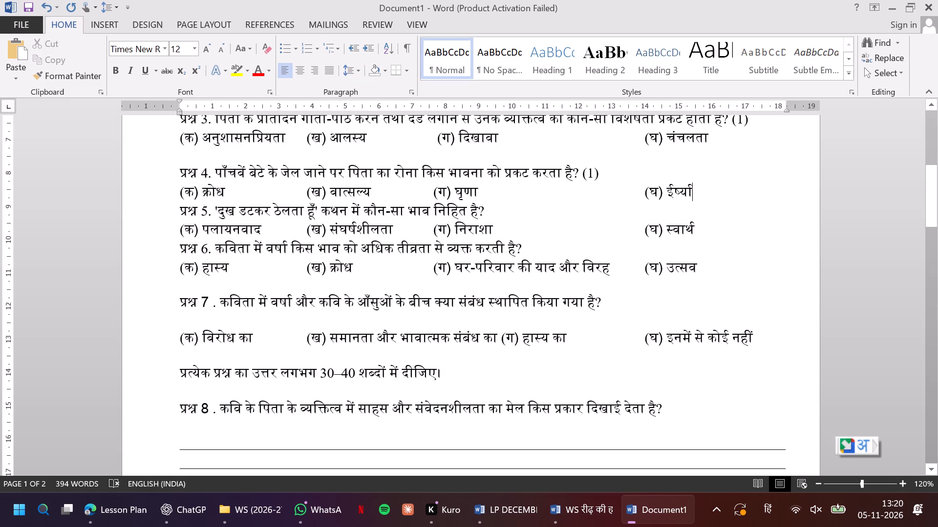
{"action": "key", "text": "Return"}
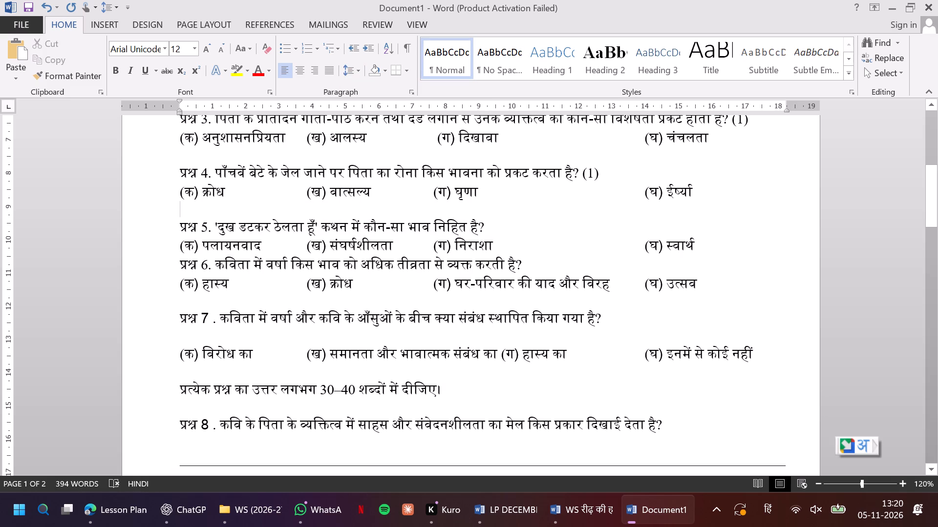
{"action": "left_click", "coordinate": [704, 245]}
{"action": "key", "text": "Return"}
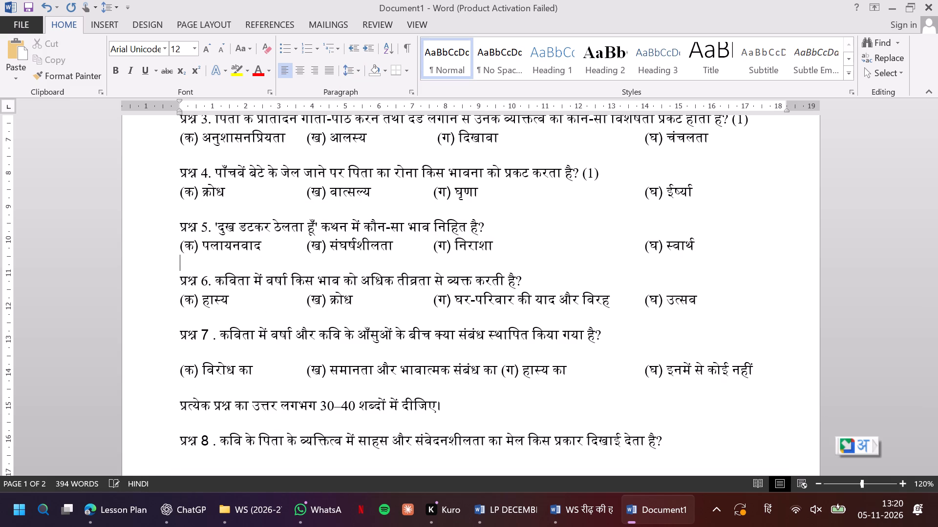
Remove the paragraph spacing before and after प्रश्न 7 and its options line.
{"action": "scroll", "coordinate": [704, 245], "scroll_direction": "up", "scroll_amount": 1}
{"action": "left_click_drag", "start_coordinate": [223, 391], "coordinate": [221, 423]}
{"action": "left_click", "coordinate": [360, 68]}
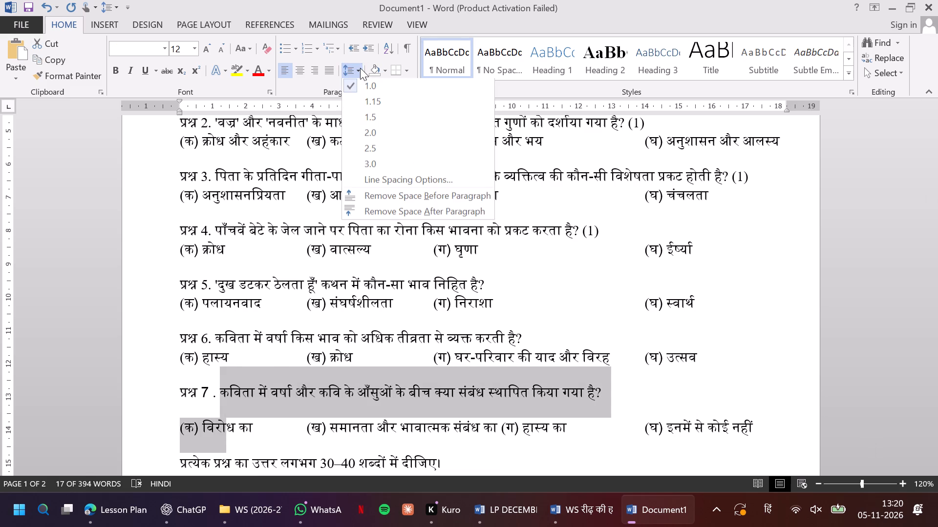
{"action": "left_click", "coordinate": [383, 208]}
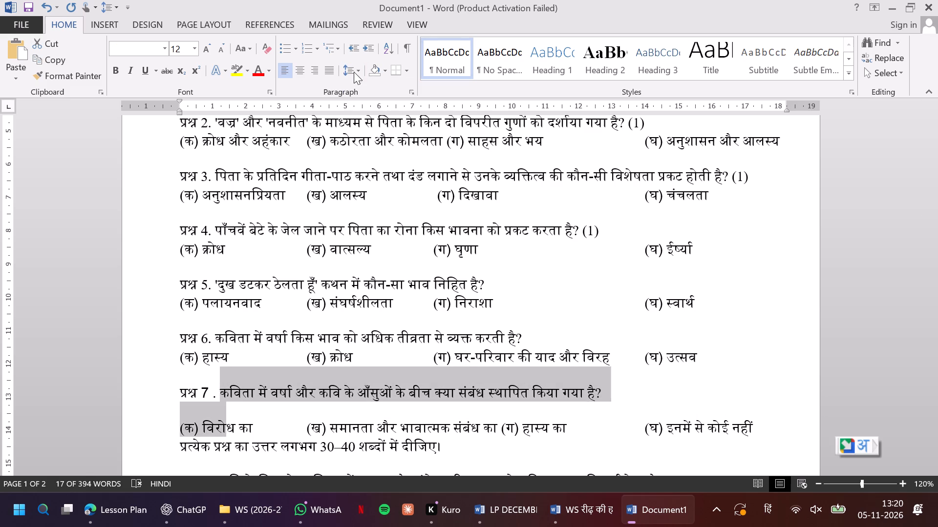
{"action": "left_click", "coordinate": [354, 71]}
{"action": "left_click", "coordinate": [384, 203]}
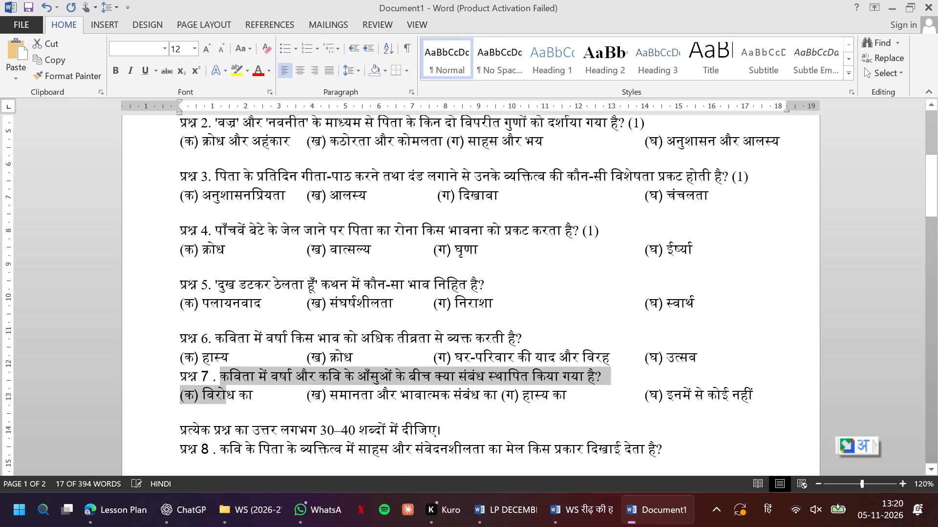
{"action": "left_click", "coordinate": [474, 385]}
Insert a blank line after the options of प्रश्न 1.
{"action": "scroll", "coordinate": [474, 385], "scroll_direction": "up", "scroll_amount": 1}
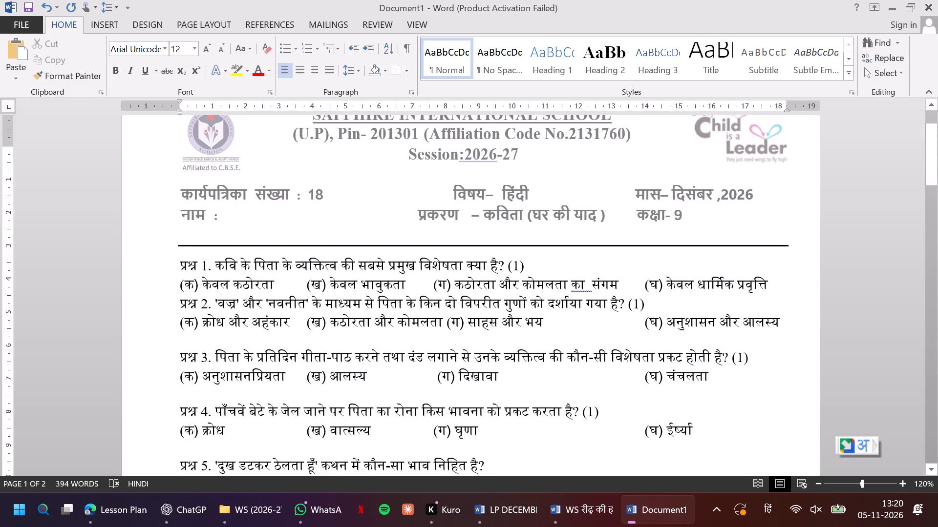
{"action": "left_click", "coordinate": [772, 285]}
{"action": "key", "text": "Return"}
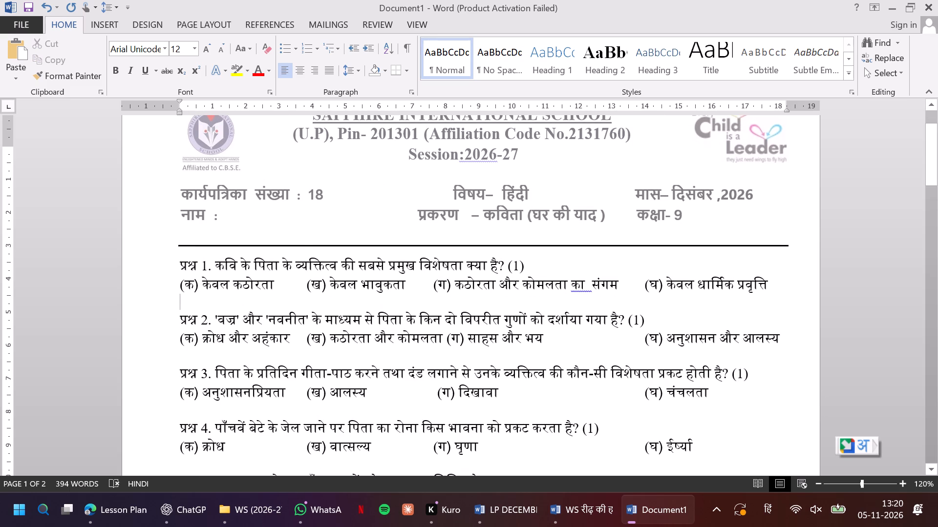
Make the question lines of प्रश्न 1, प्रश्न 2 and प्रश्न 3 bold.
{"action": "left_click", "coordinate": [148, 273]}
{"action": "key", "text": "ctrl+b"}
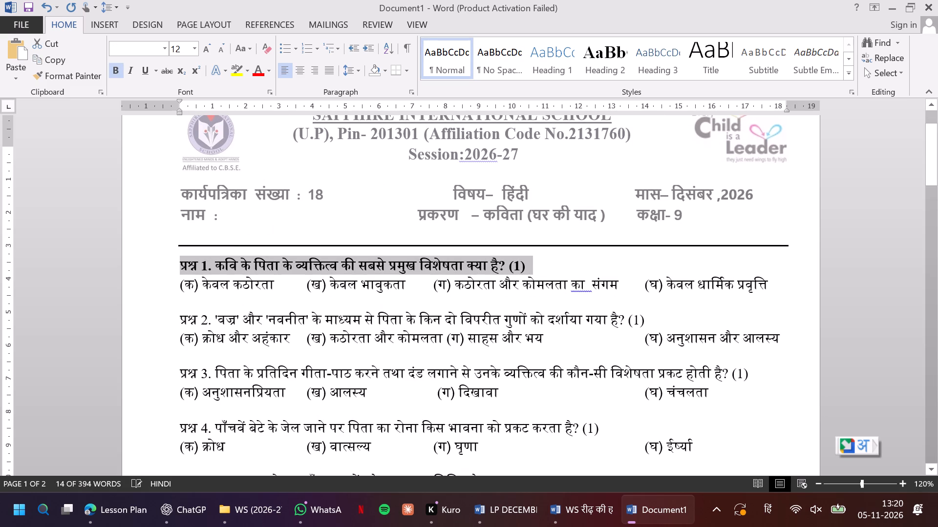
{"action": "left_click", "coordinate": [146, 314]}
{"action": "key", "text": "ctrl+b"}
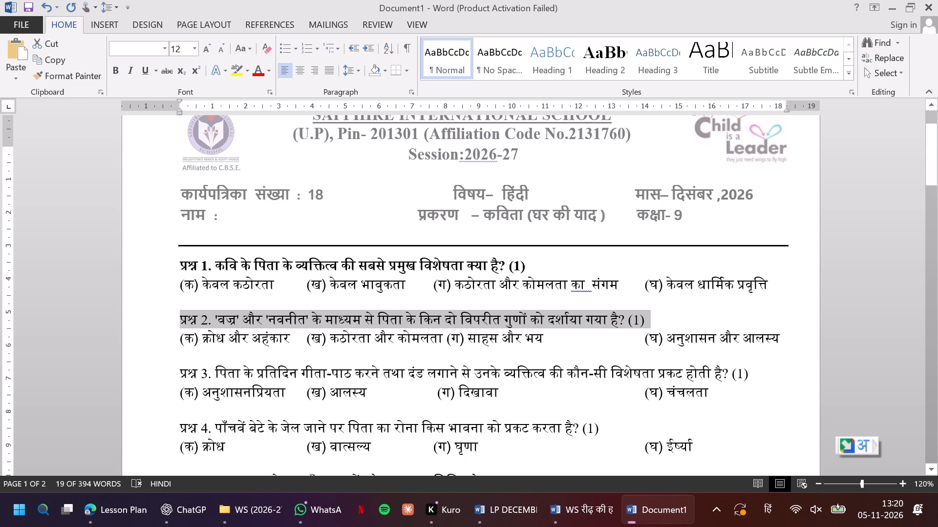
{"action": "left_click", "coordinate": [147, 377]}
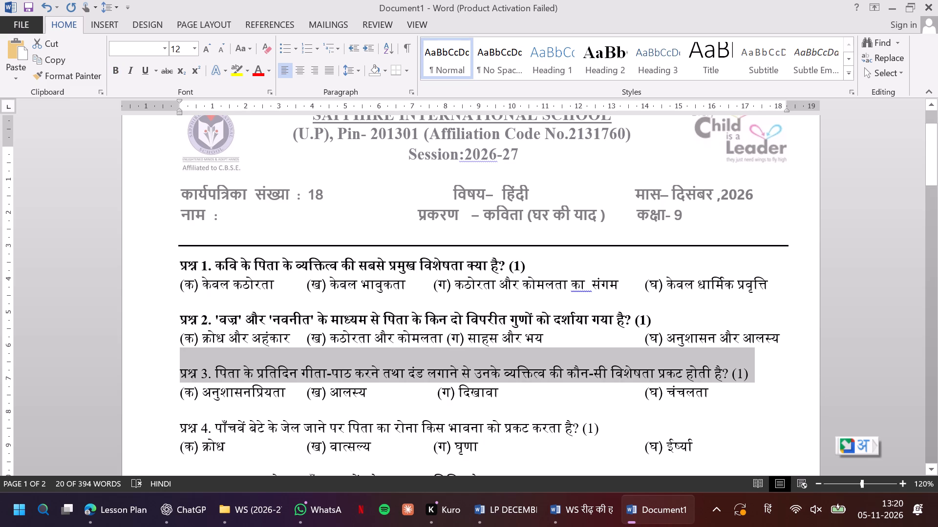
{"action": "key", "text": "ctrl+b"}
Remove the paragraph spacing before and after the प्रश्न 3 question line and its options line.
{"action": "scroll", "coordinate": [147, 377], "scroll_direction": "down", "scroll_amount": 2}
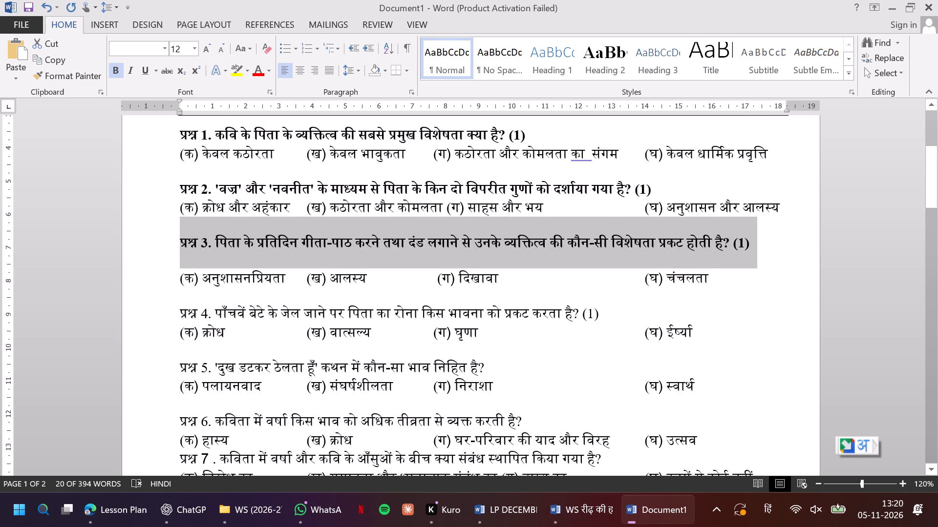
{"action": "left_click", "coordinate": [358, 73]}
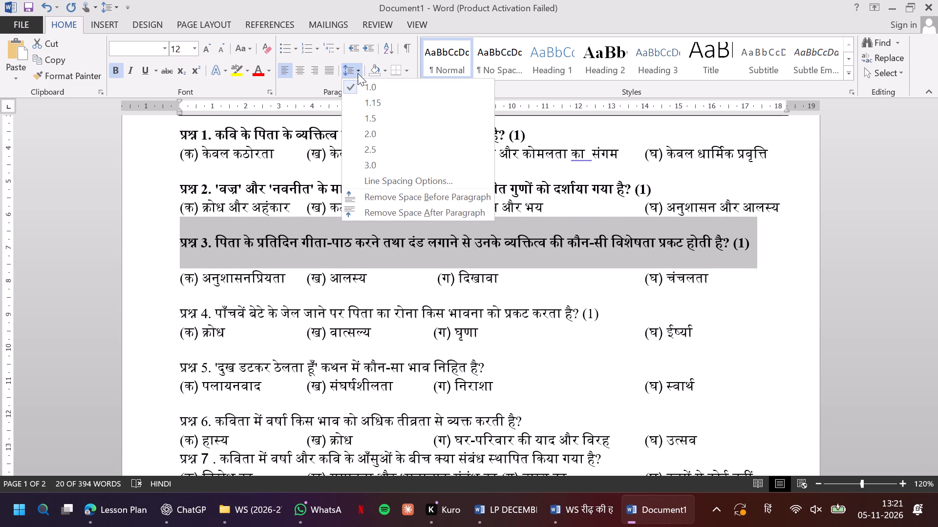
{"action": "left_click", "coordinate": [395, 213]}
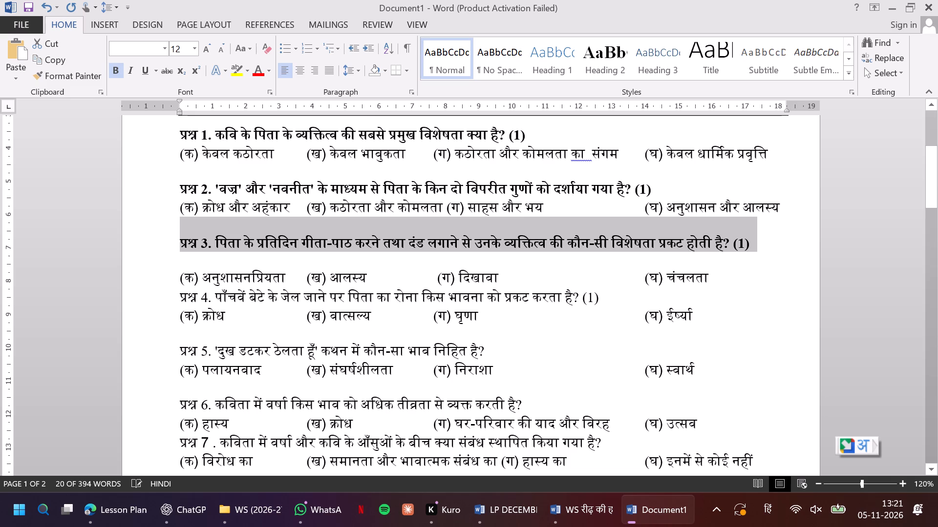
{"action": "left_click", "coordinate": [352, 64]}
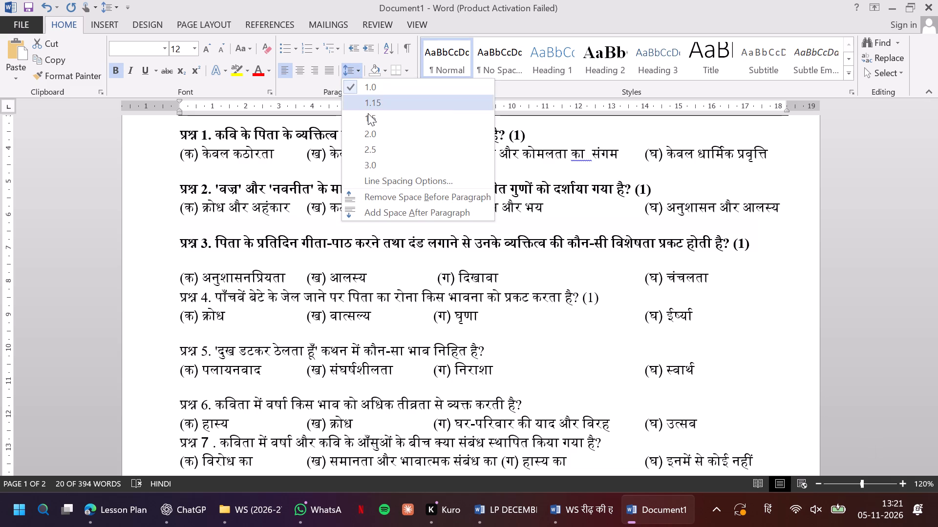
{"action": "left_click", "coordinate": [388, 202]}
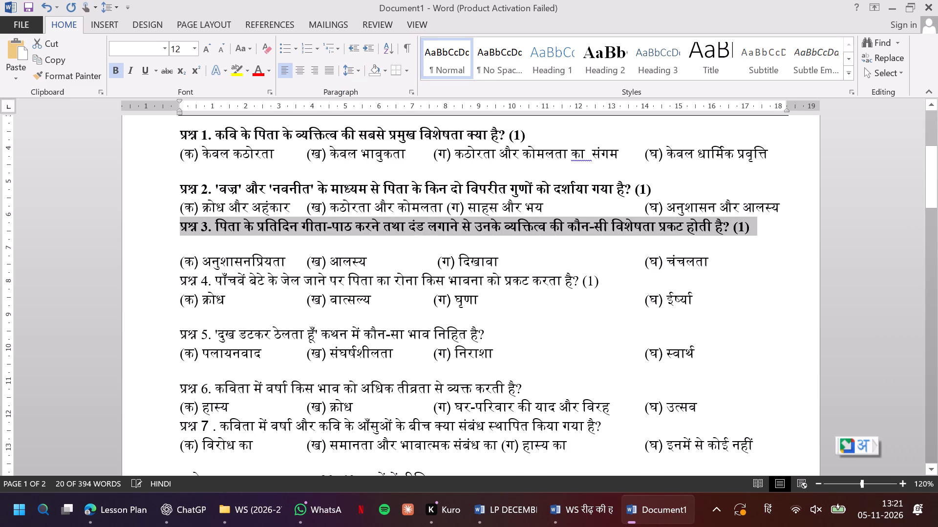
{"action": "left_click_drag", "start_coordinate": [189, 236], "coordinate": [192, 256]}
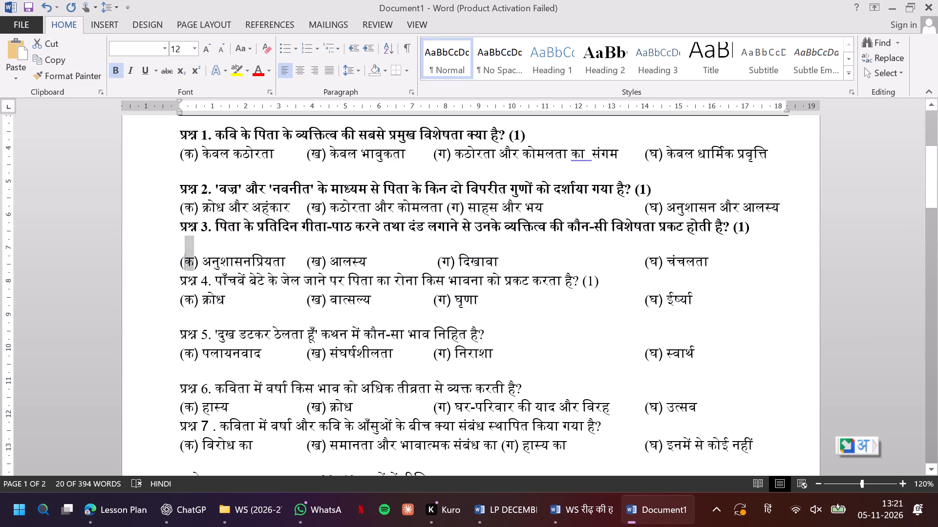
{"action": "left_click_drag", "start_coordinate": [192, 256], "coordinate": [194, 260]}
{"action": "left_click", "coordinate": [356, 68]}
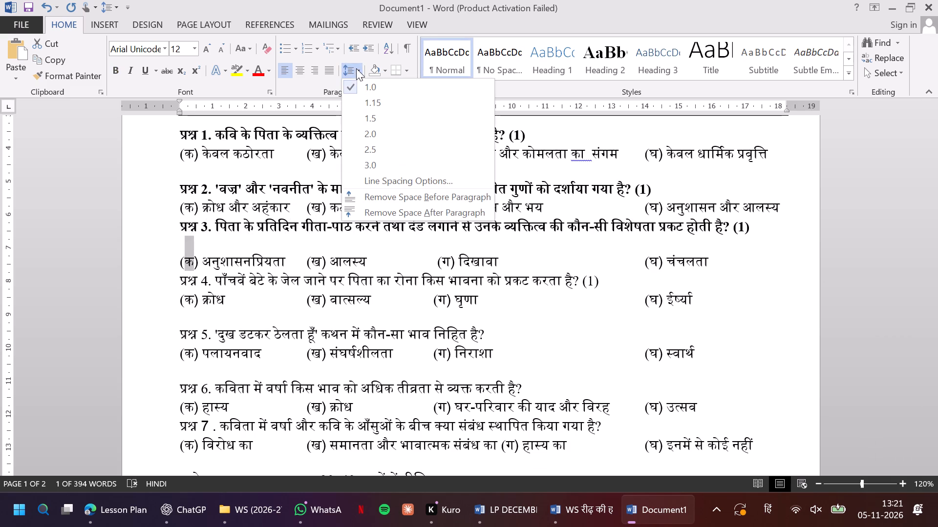
{"action": "left_click", "coordinate": [388, 214]}
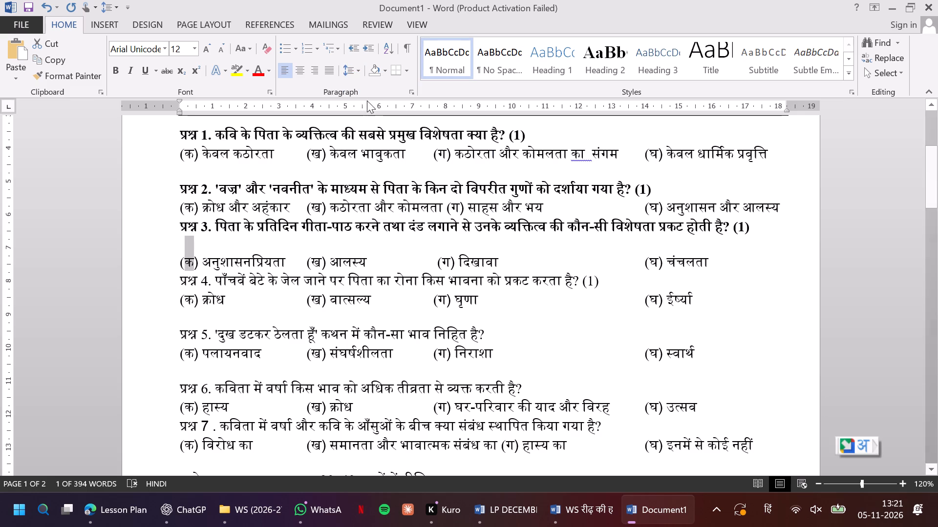
{"action": "left_click", "coordinate": [356, 73]}
{"action": "left_click", "coordinate": [379, 197]}
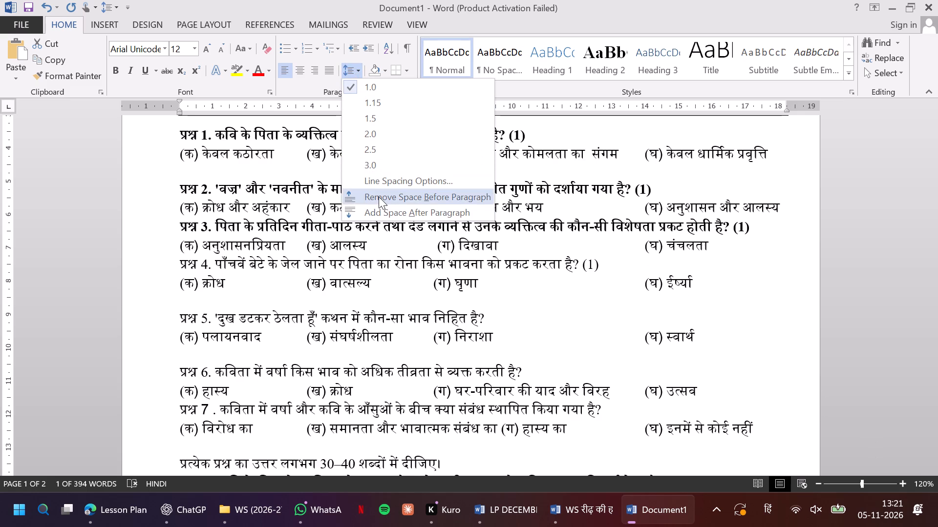
Insert a blank line after the options of प्रश्न 2 and another after the options of प्रश्न 3.
{"action": "left_click", "coordinate": [782, 204]}
{"action": "key", "text": "Return"}
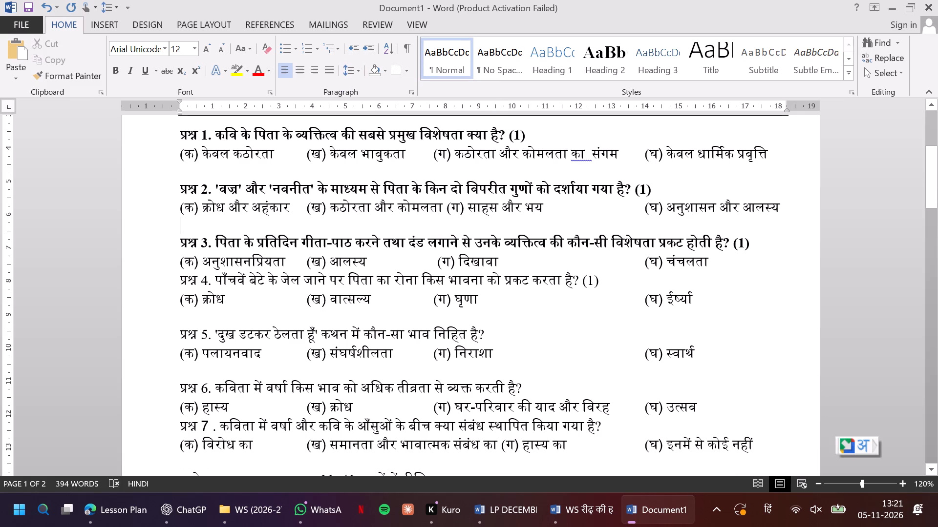
{"action": "left_click", "coordinate": [713, 263]}
{"action": "key", "text": "Return"}
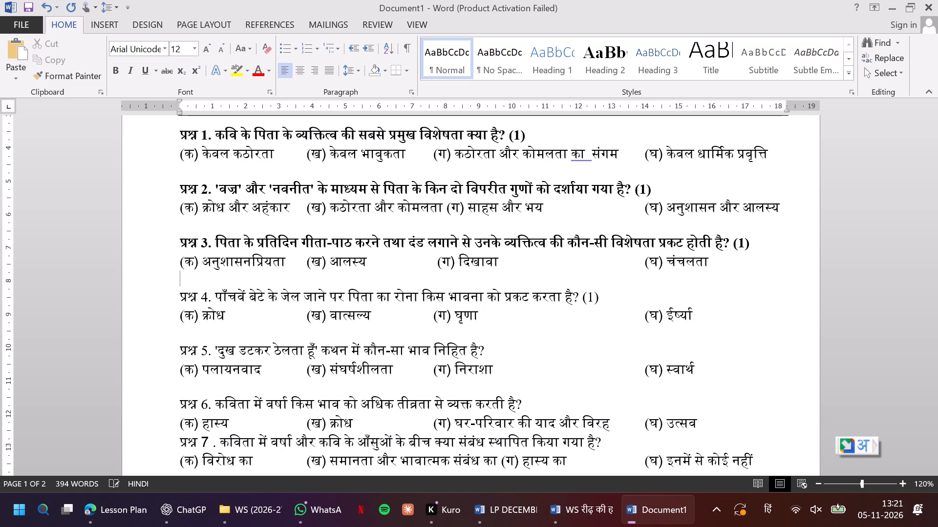
Make the question lines of प्रश्न 4, प्रश्न 5, प्रश्न 6 and प्रश्न 7 bold.
{"action": "left_click", "coordinate": [129, 301]}
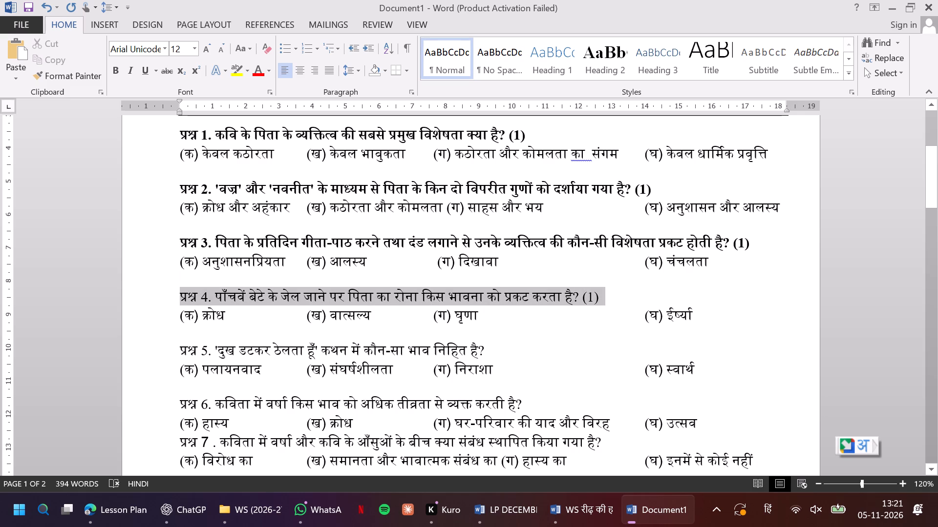
{"action": "key", "text": "ctrl+b"}
{"action": "left_click", "coordinate": [147, 351]}
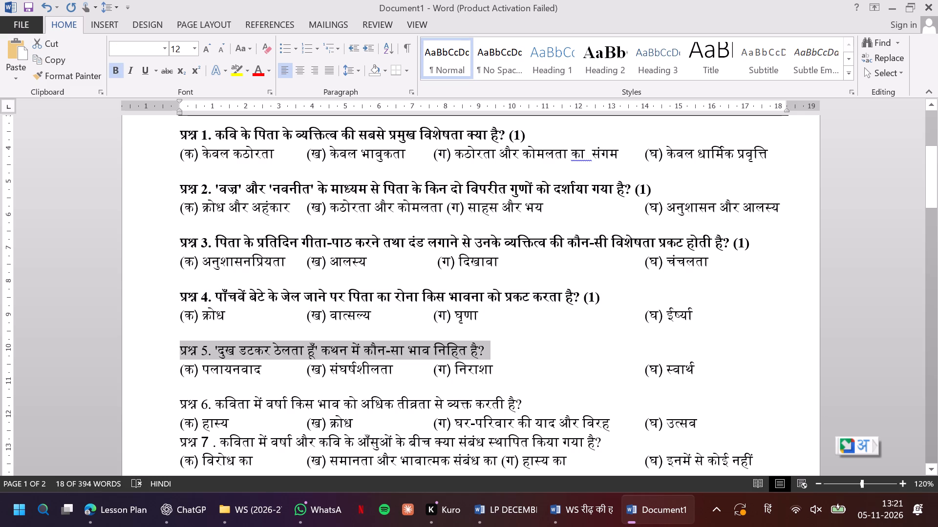
{"action": "key", "text": "ctrl+b"}
{"action": "left_click", "coordinate": [154, 416]}
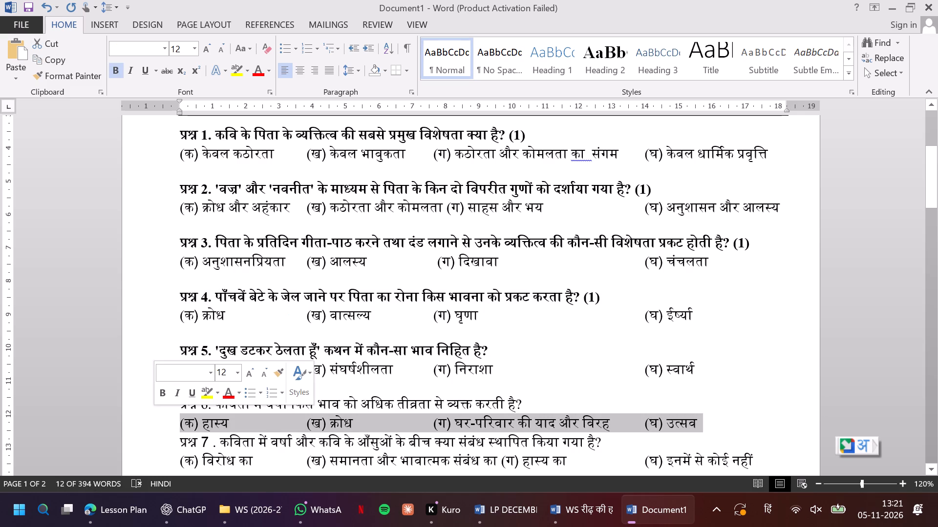
{"action": "left_click", "coordinate": [146, 403]}
{"action": "key", "text": "ctrl+b"}
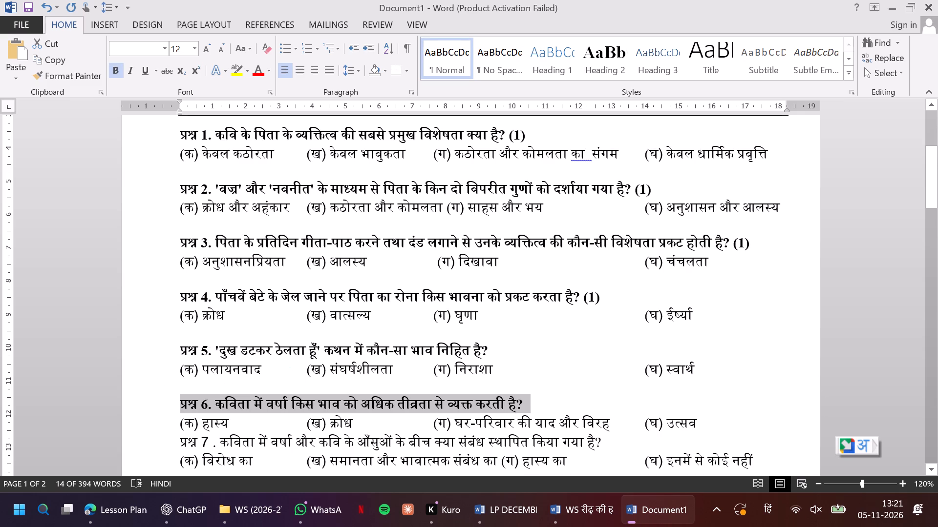
{"action": "left_click", "coordinate": [147, 445]}
{"action": "key", "text": "ctrl+b"}
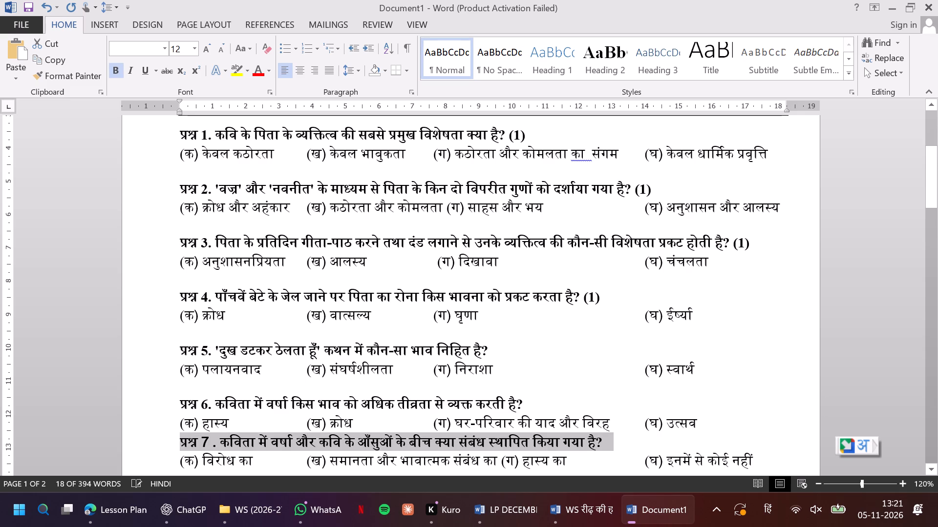
Insert a blank line after the options of प्रश्न 6.
{"action": "left_click", "coordinate": [699, 427]}
{"action": "key", "text": "Return"}
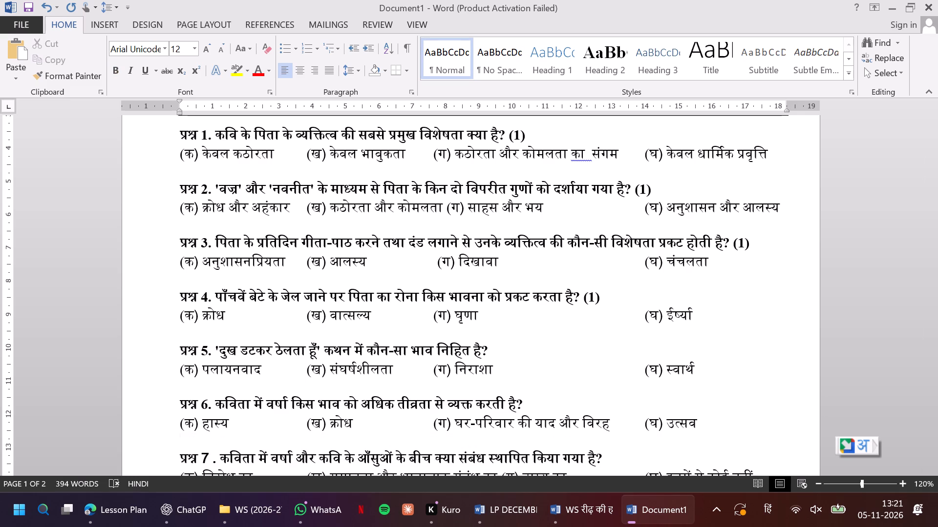
Copy the four ruled answer lines under प्रश्न 8 and paste them on a new line below प्रश्न 9.
{"action": "scroll", "coordinate": [699, 427], "scroll_direction": "down", "scroll_amount": 1}
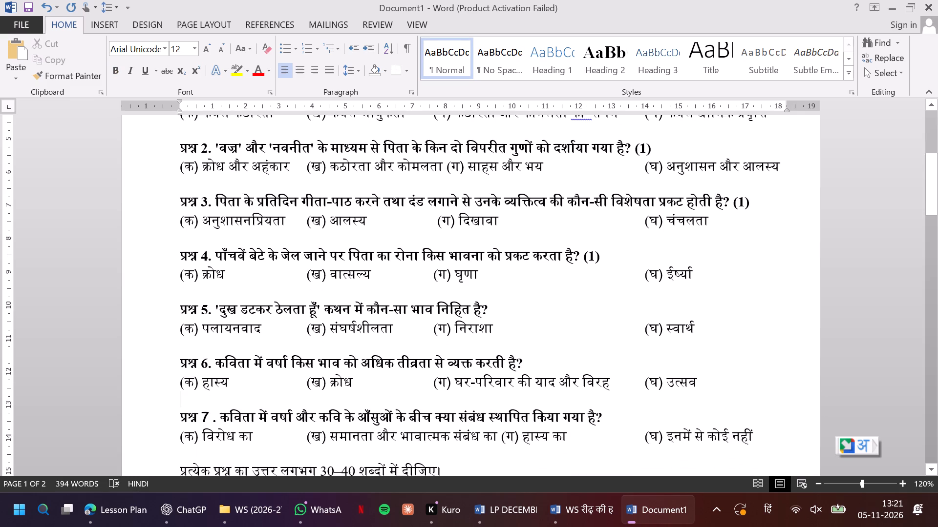
{"action": "scroll", "coordinate": [699, 427], "scroll_direction": "down", "scroll_amount": 1}
{"action": "scroll", "coordinate": [385, 406], "scroll_direction": "down", "scroll_amount": 1}
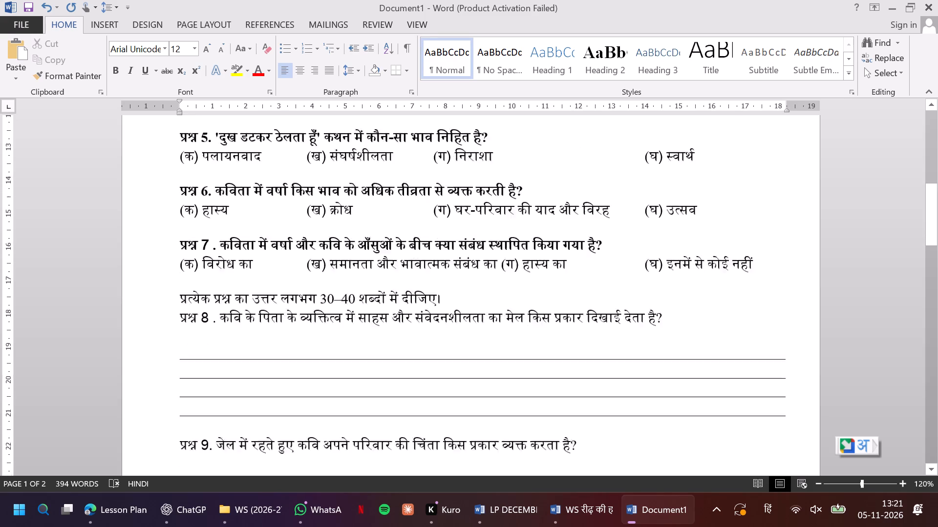
{"action": "scroll", "coordinate": [385, 406], "scroll_direction": "down", "scroll_amount": 1}
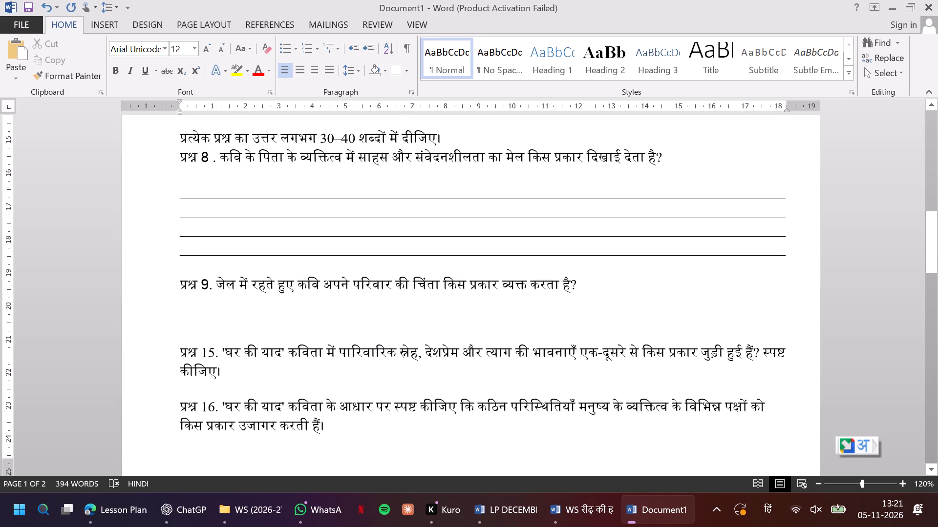
{"action": "left_click_drag", "start_coordinate": [167, 196], "coordinate": [172, 198]}
{"action": "left_click", "coordinate": [176, 200]}
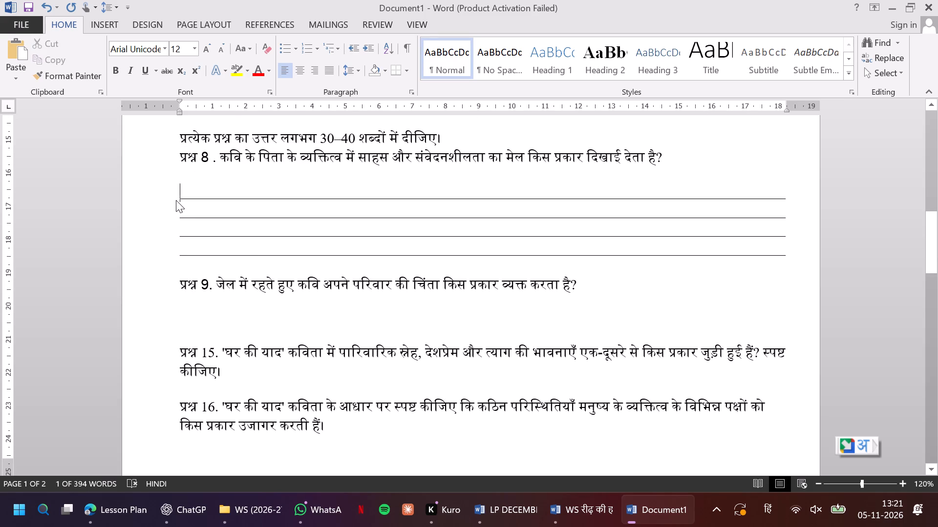
{"action": "left_click_drag", "start_coordinate": [176, 200], "coordinate": [637, 263]}
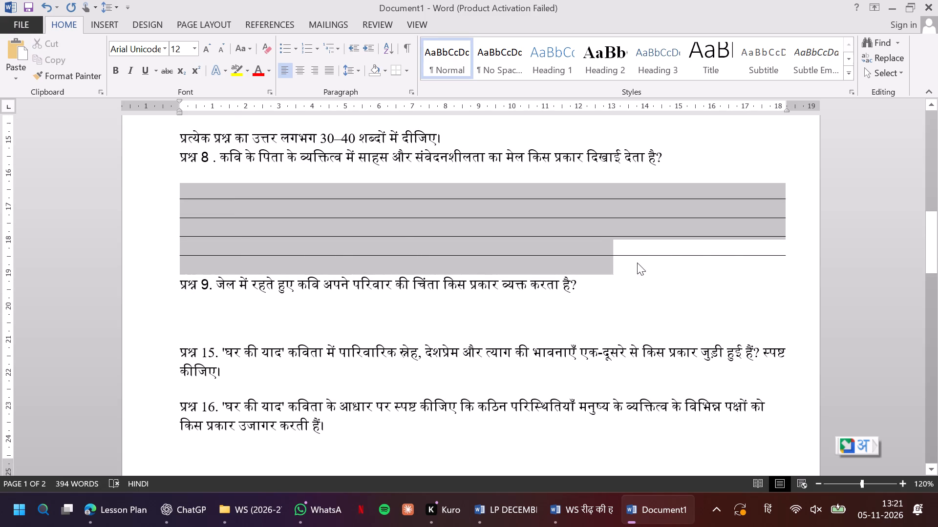
{"action": "left_click_drag", "start_coordinate": [637, 263], "coordinate": [795, 255]}
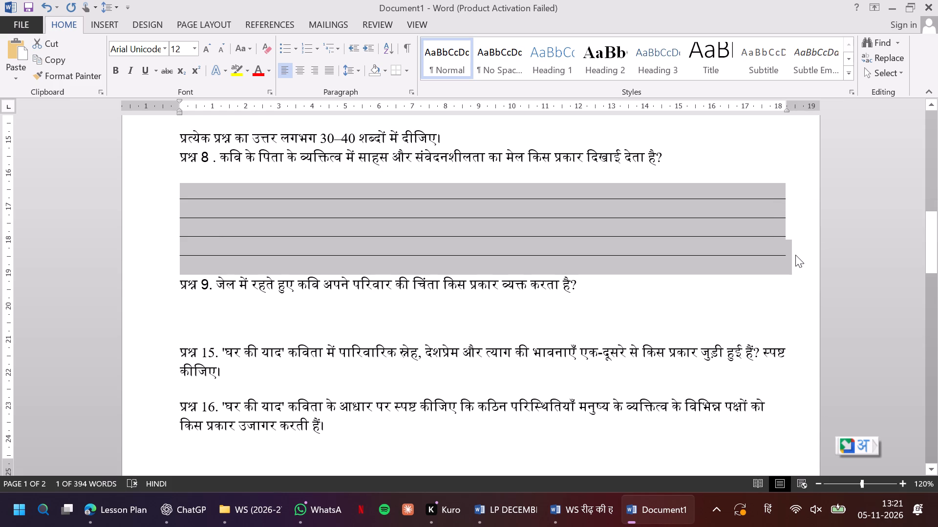
{"action": "key", "text": "ctrl+c"}
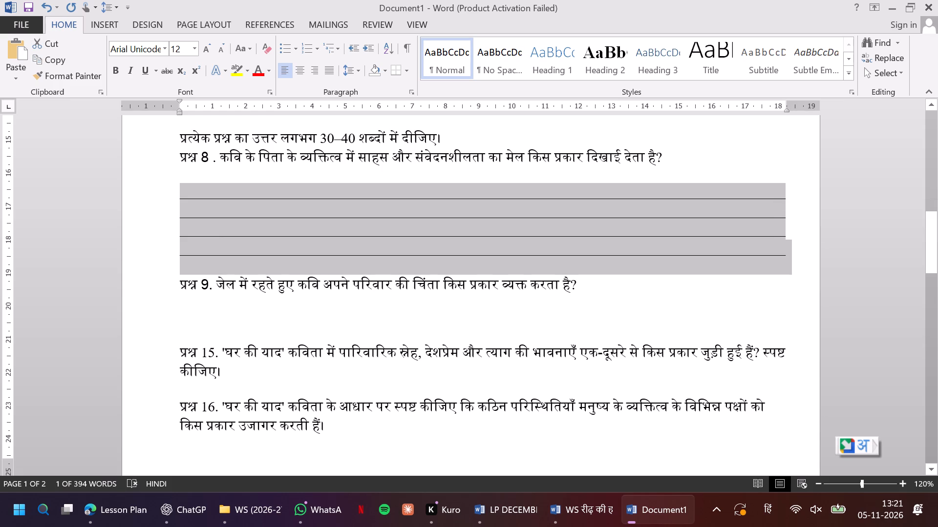
{"action": "left_click", "coordinate": [581, 285]}
{"action": "key", "text": "Return"}
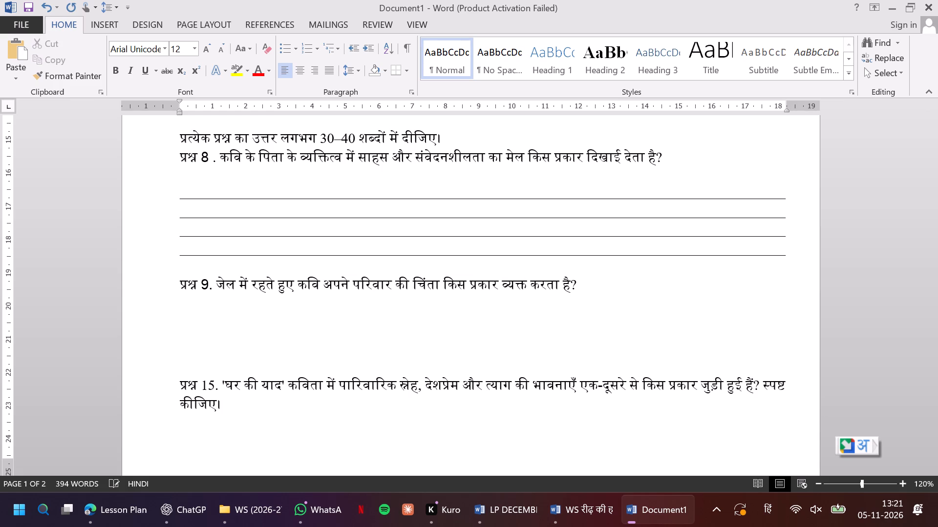
{"action": "key", "text": "ctrl+v"}
{"action": "scroll", "coordinate": [405, 417], "scroll_direction": "down", "scroll_amount": 3}
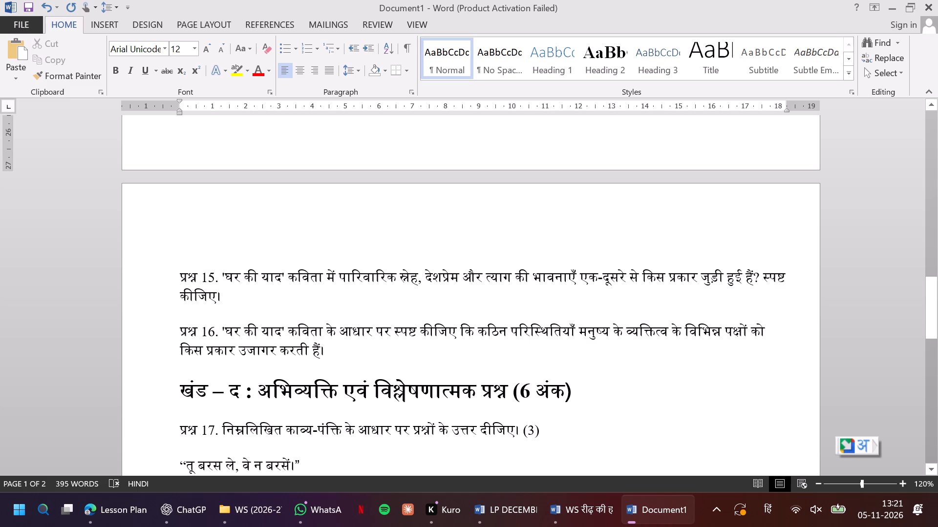
Delete प्रश्न 15, प्रश्न 16 and the section heading खंड – द : अभिव्यक्ति एवं विश्लेषणात्मक प्रश्न (6 अंक).
{"action": "left_click_drag", "start_coordinate": [172, 272], "coordinate": [311, 365]}
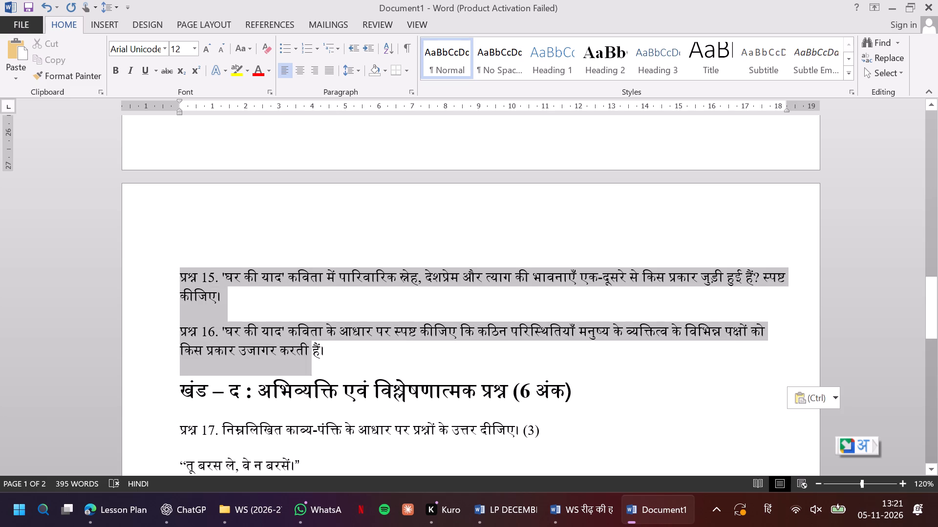
{"action": "left_click_drag", "start_coordinate": [311, 365], "coordinate": [349, 365]}
{"action": "key", "text": "BackSpace"}
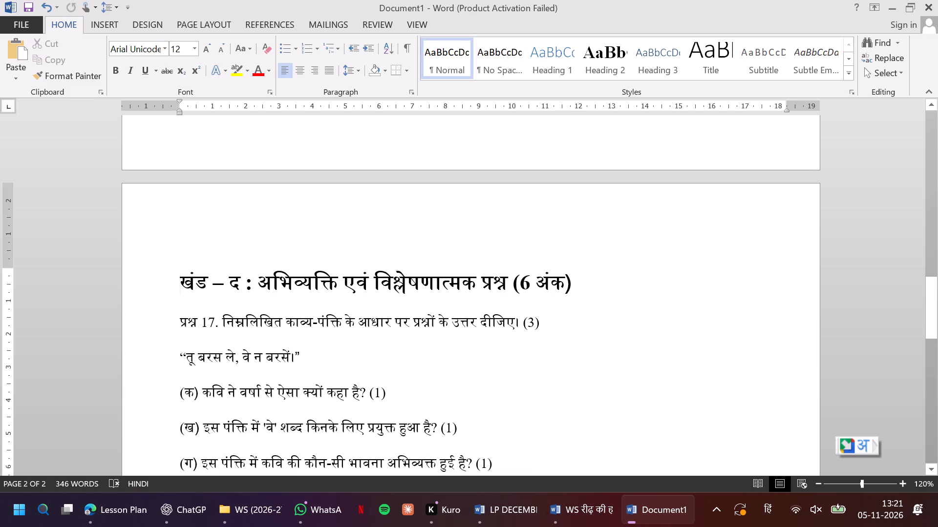
{"action": "left_click", "coordinate": [138, 280]}
{"action": "key", "text": "BackSpace"}
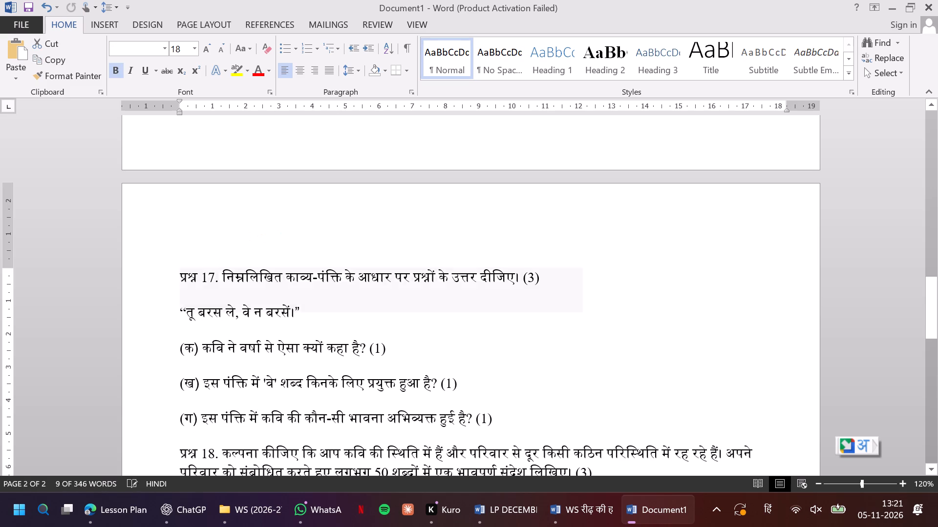
Delete प्रश्न 17 with its sub-questions and प्रश्न 18, and remove the leftover empty line on page 2.
{"action": "scroll", "coordinate": [138, 280], "scroll_direction": "down", "scroll_amount": 1}
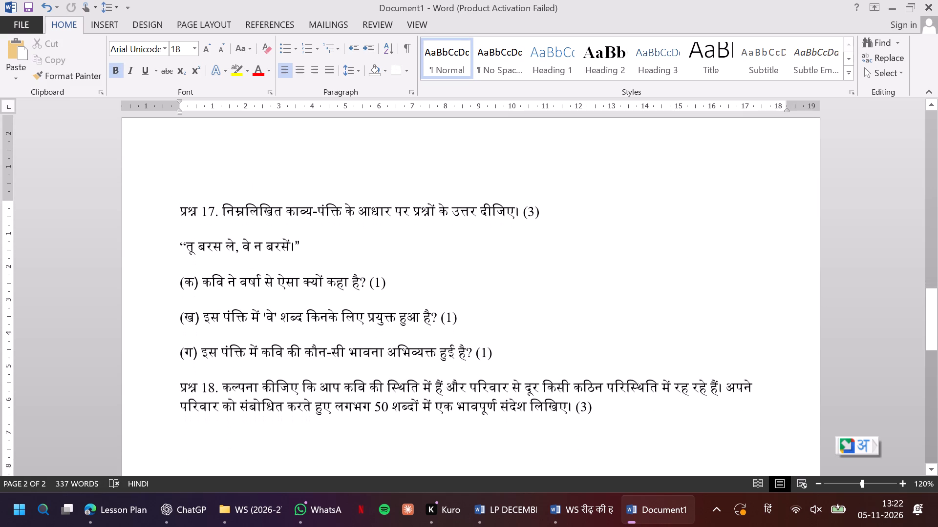
{"action": "scroll", "coordinate": [138, 280], "scroll_direction": "down", "scroll_amount": 2}
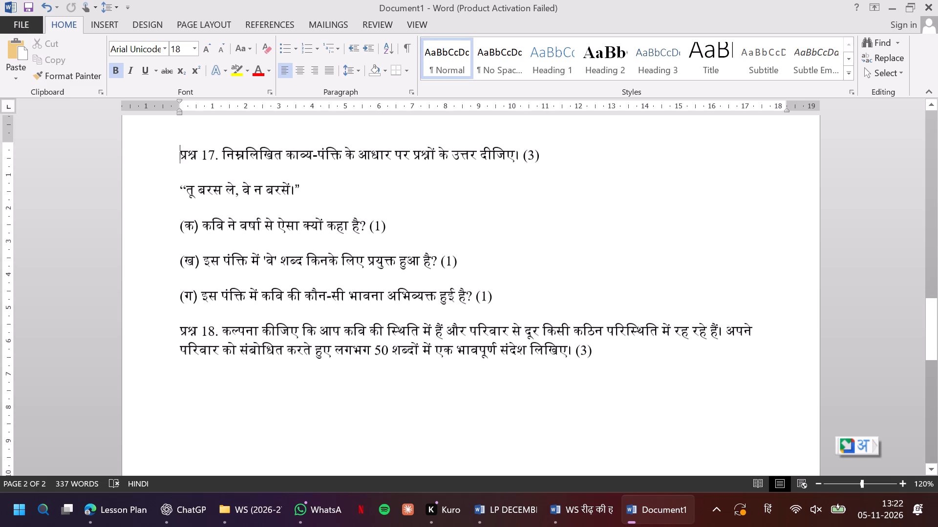
{"action": "scroll", "coordinate": [143, 251], "scroll_direction": "down", "scroll_amount": 2}
{"action": "scroll", "coordinate": [143, 251], "scroll_direction": "up", "scroll_amount": 1}
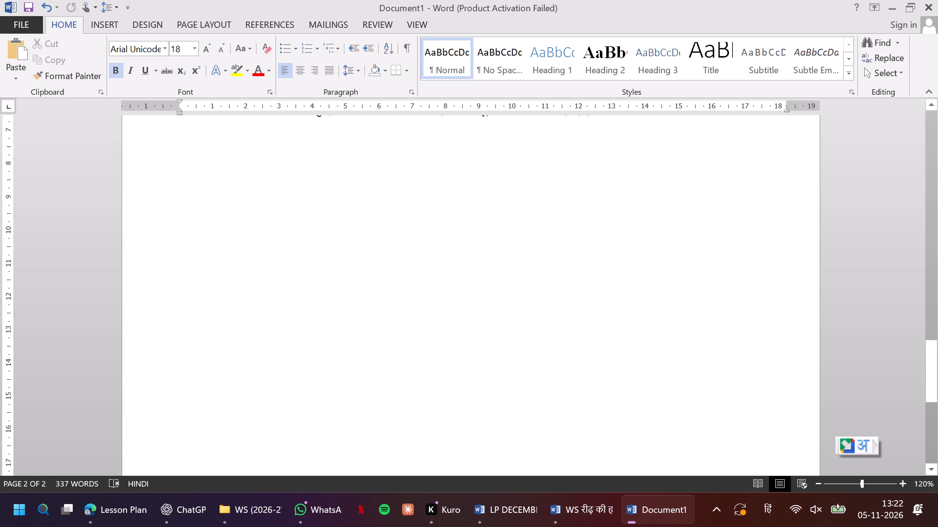
{"action": "scroll", "coordinate": [143, 251], "scroll_direction": "up", "scroll_amount": 1}
{"action": "left_click_drag", "start_coordinate": [166, 179], "coordinate": [673, 417]}
{"action": "key", "text": "BackSpace"}
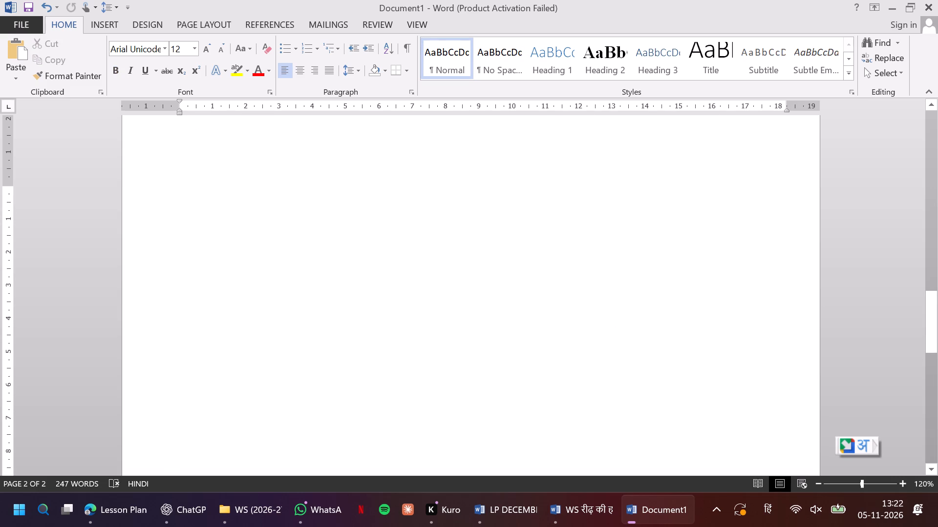
{"action": "key", "text": "BackSpace"}
Review the remaining worksheet from the school header and प्रश्न 1 down to the answer lines under प्रश्न 9.
{"action": "scroll", "coordinate": [673, 417], "scroll_direction": "up", "scroll_amount": 1}
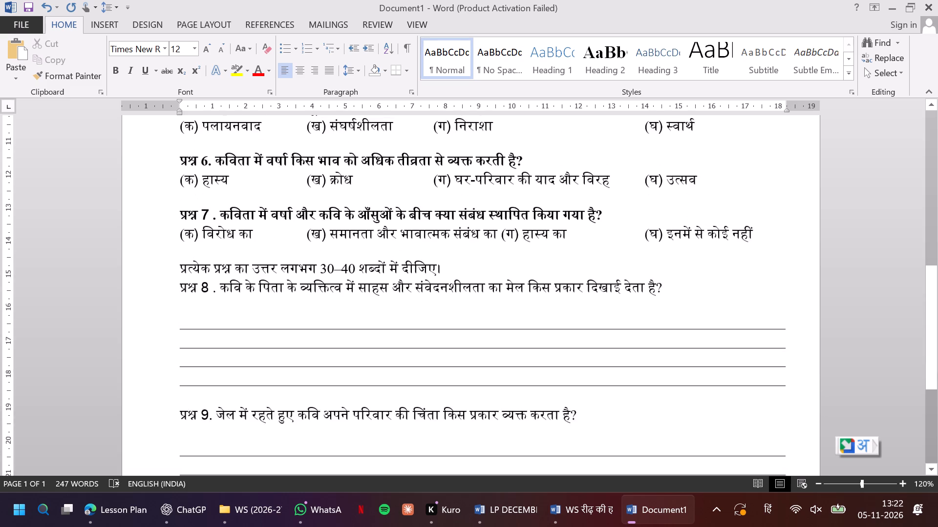
{"action": "scroll", "coordinate": [673, 417], "scroll_direction": "up", "scroll_amount": 2}
{"action": "scroll", "coordinate": [673, 417], "scroll_direction": "right", "scroll_amount": 1}
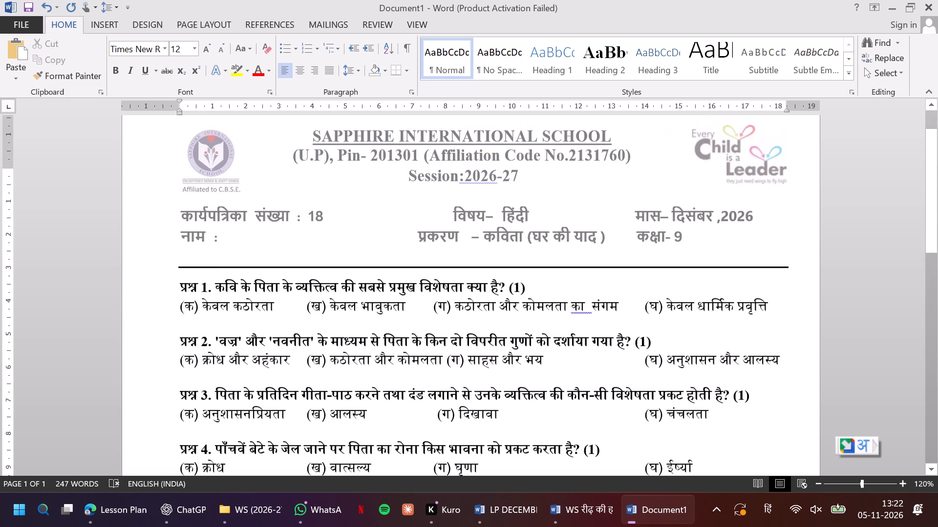
{"action": "scroll", "coordinate": [673, 417], "scroll_direction": "right", "scroll_amount": 1}
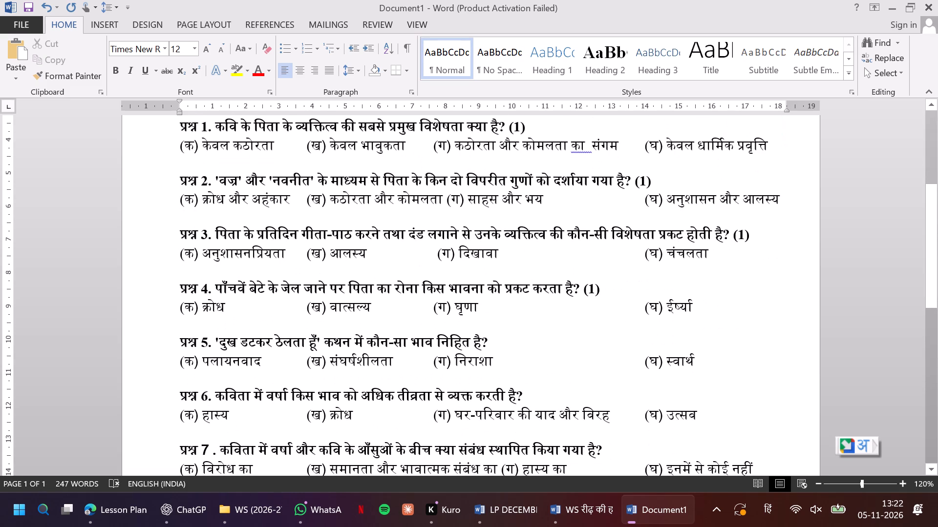
{"action": "scroll", "coordinate": [673, 417], "scroll_direction": "right", "scroll_amount": 3}
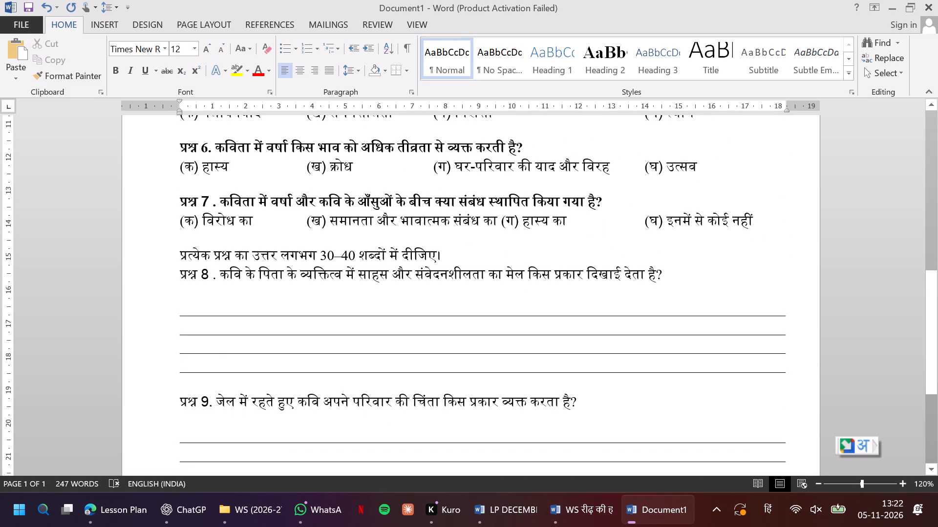
{"action": "scroll", "coordinate": [241, 375], "scroll_direction": "down", "scroll_amount": 1}
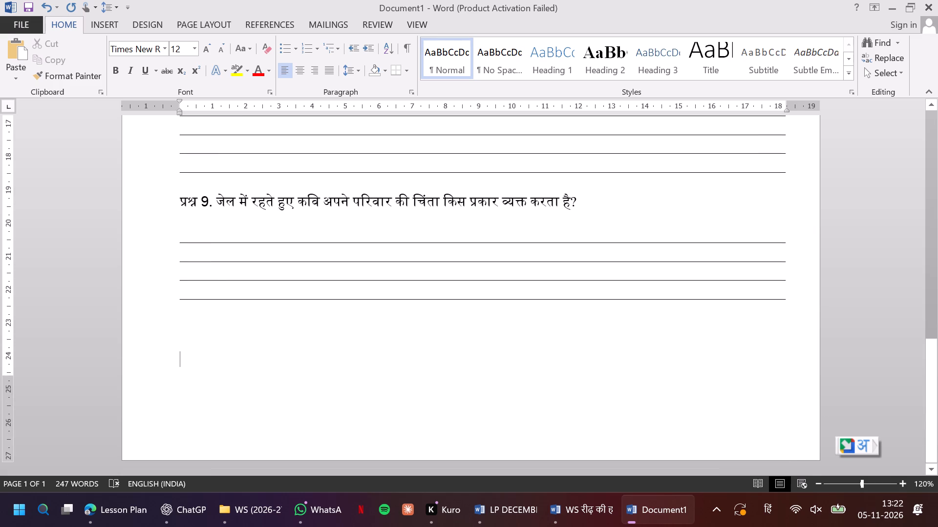
{"action": "scroll", "coordinate": [241, 375], "scroll_direction": "down", "scroll_amount": 2}
Add the question "प्रश्न10 . कविता का भाव अपने शब्दों में लिखिए |" below the answer lines of प्रश्न 9.
{"action": "key", "text": "BackSpace"}
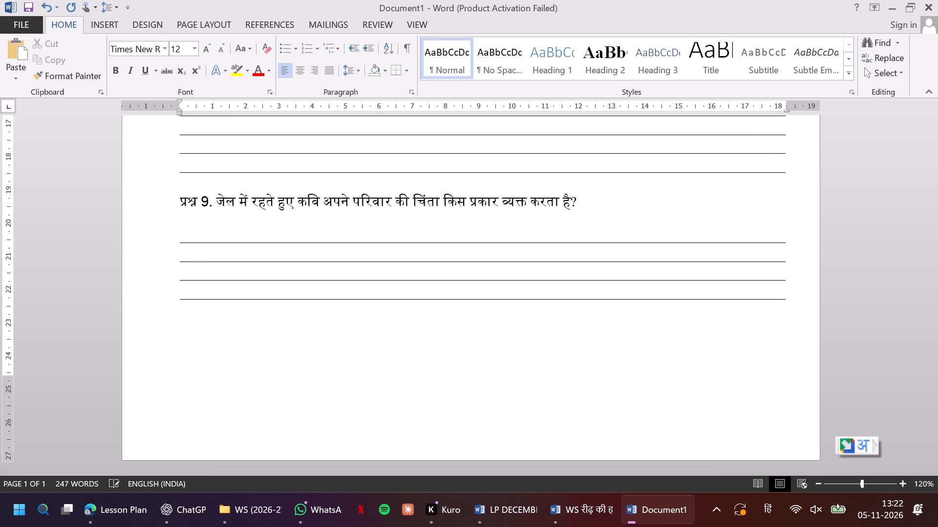
{"action": "type", "text": "PR"}
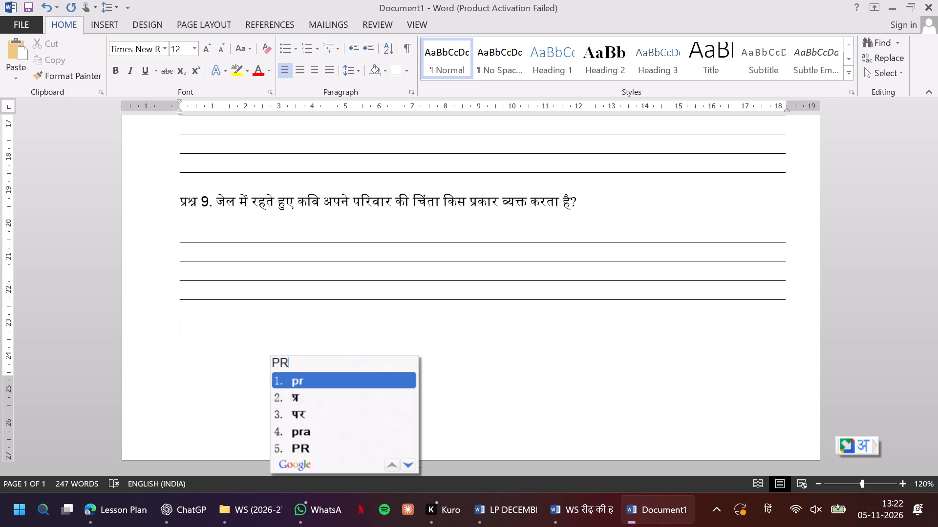
{"action": "type", "text": "SHN"}
{"action": "key", "text": "space"}
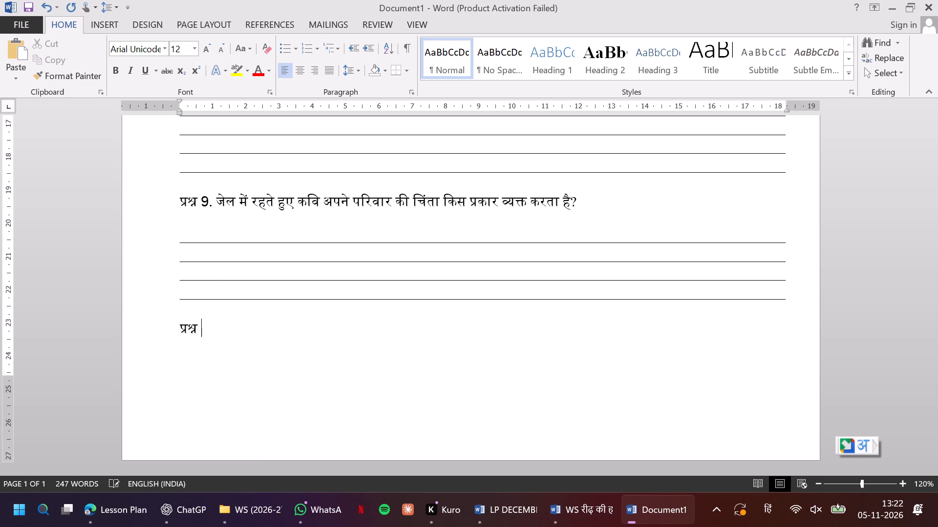
{"action": "key", "text": "BackSpace"}
{"action": "type", "text": "10"}
{"action": "key", "text": "space"}
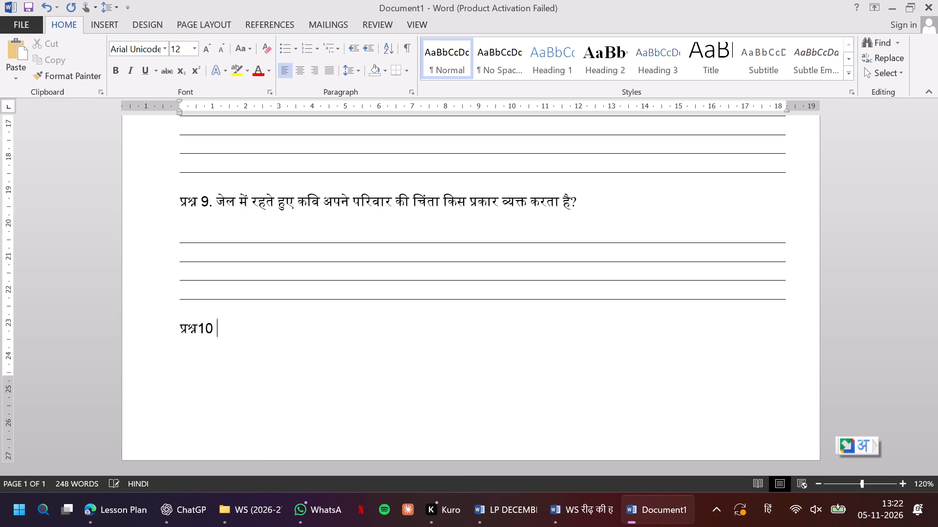
{"action": "type", "text": ". KAVITA KA BHAAV APNE SBH"}
{"action": "key", "text": "BackSpace"}
{"action": "type", "text": "DO"}
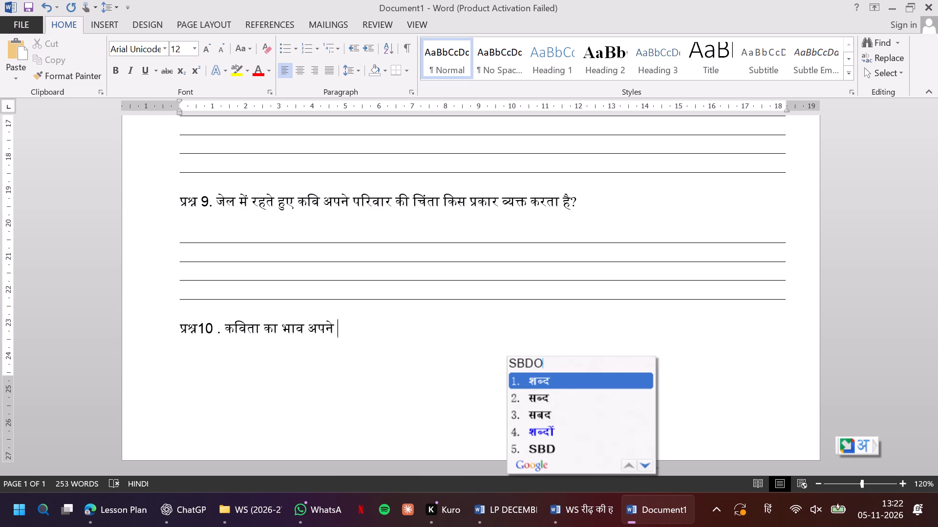
{"action": "key", "text": "space"}
{"action": "type", "text": "ME LIKHIYE"}
{"action": "key", "text": "space"}
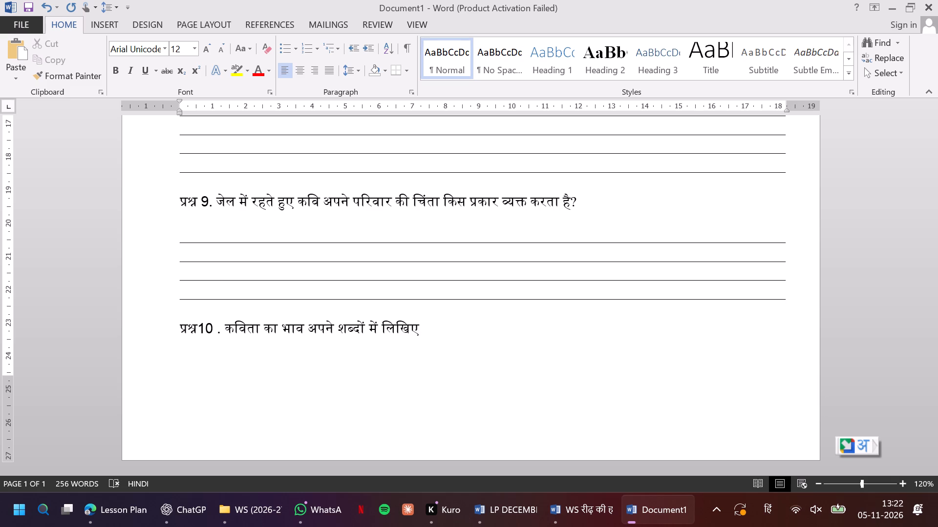
{"action": "key", "text": "shift+bar"}
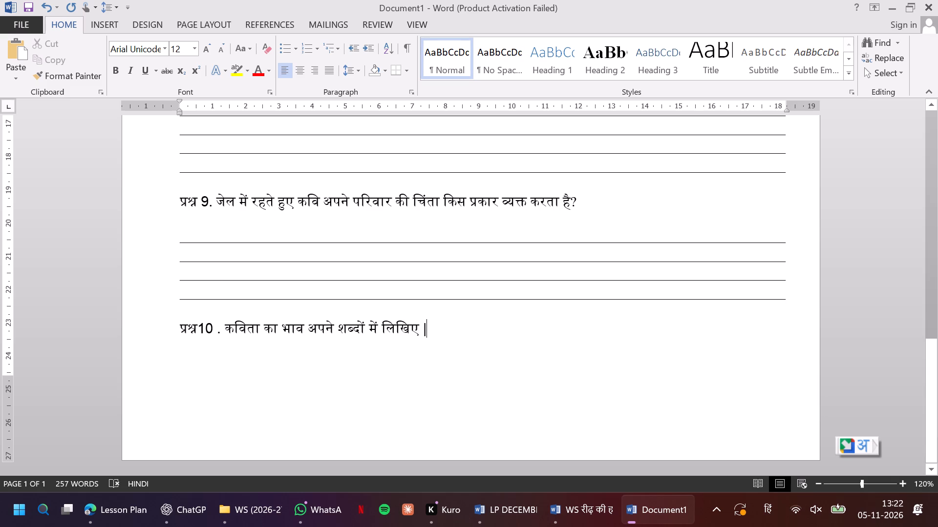
Replace the word भाव in प्रश्न 10 with सारांश.
{"action": "left_click", "coordinate": [302, 329]}
{"action": "key", "text": "BackSpace"}
{"action": "key", "text": "BackSpace"}
{"action": "key", "text": "BackSpace"}
{"action": "type", "text": "SAARAANSH"}
{"action": "key", "text": "space"}
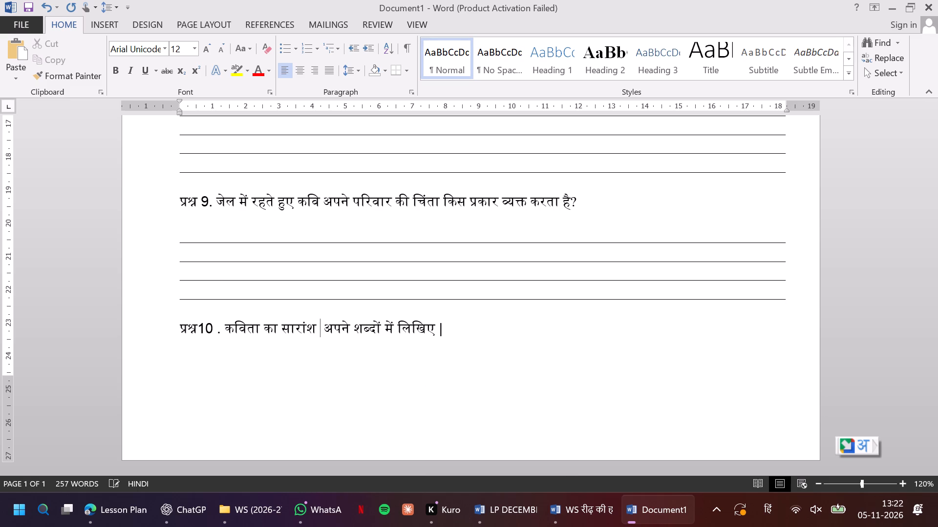
{"action": "key", "text": "BackSpace"}
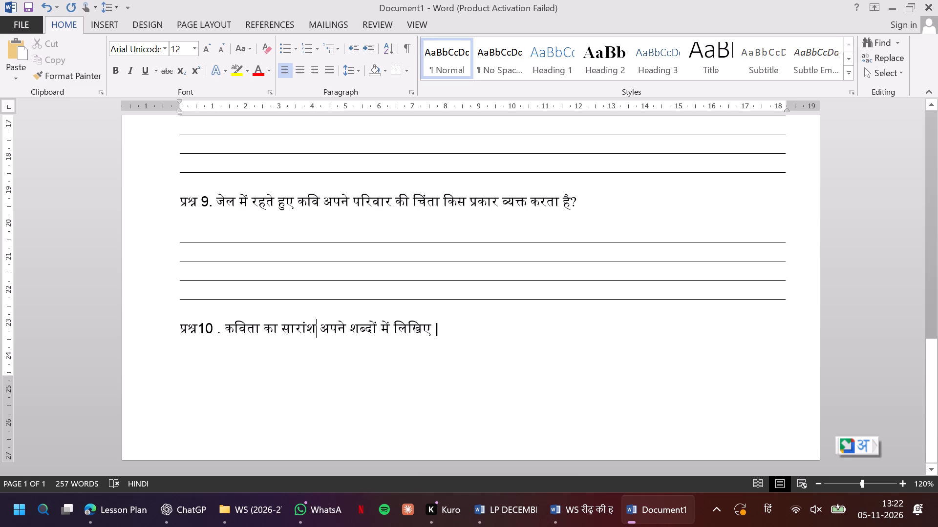
Copy the lower ruled answer lines under प्रश्न 9 and paste them on a new line below प्रश्न 10.
{"action": "left_click_drag", "start_coordinate": [181, 246], "coordinate": [272, 295]}
{"action": "key", "text": "ctrl+c"}
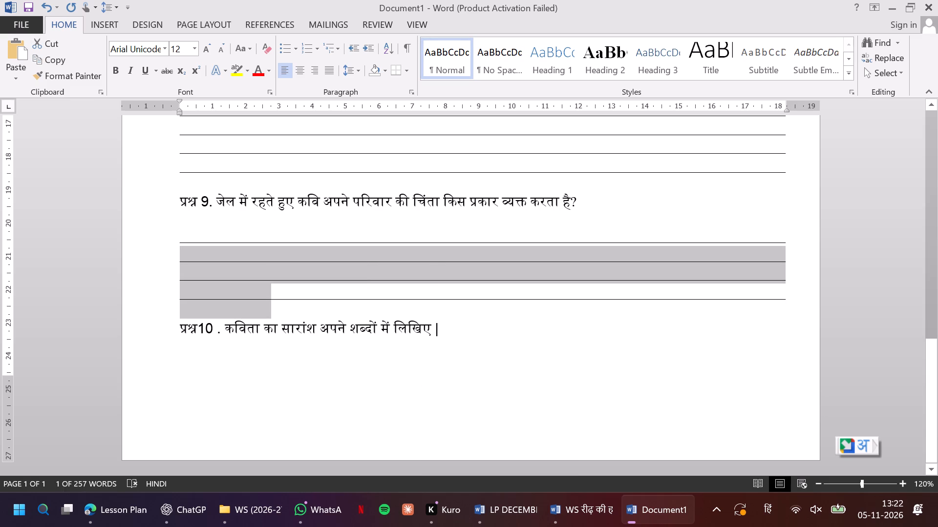
{"action": "left_click", "coordinate": [184, 367]}
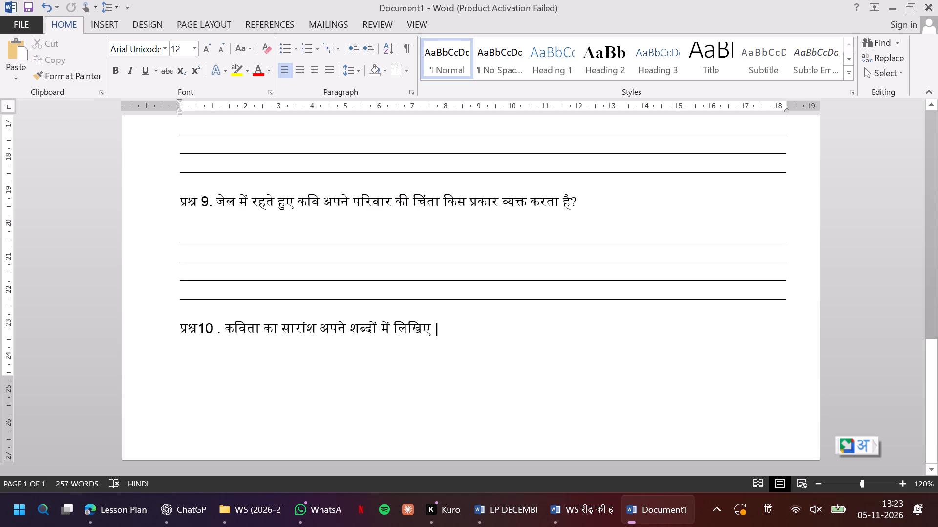
{"action": "left_click", "coordinate": [448, 327]}
{"action": "key", "text": "Return"}
{"action": "key", "text": "ctrl+v"}
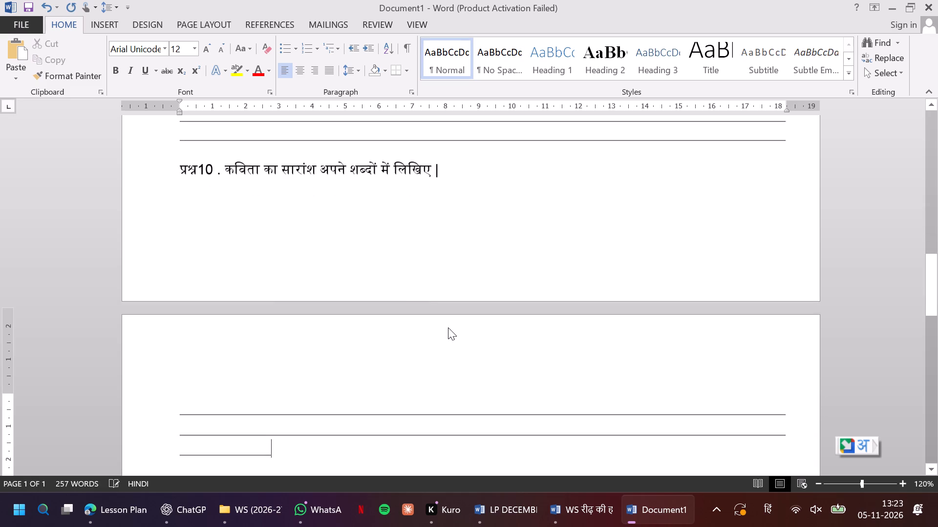
Reduce the bottom page margin almost to the page edge so the प्रश्न 10 answer lines fit on page 1.
{"action": "left_click", "coordinate": [283, 252]}
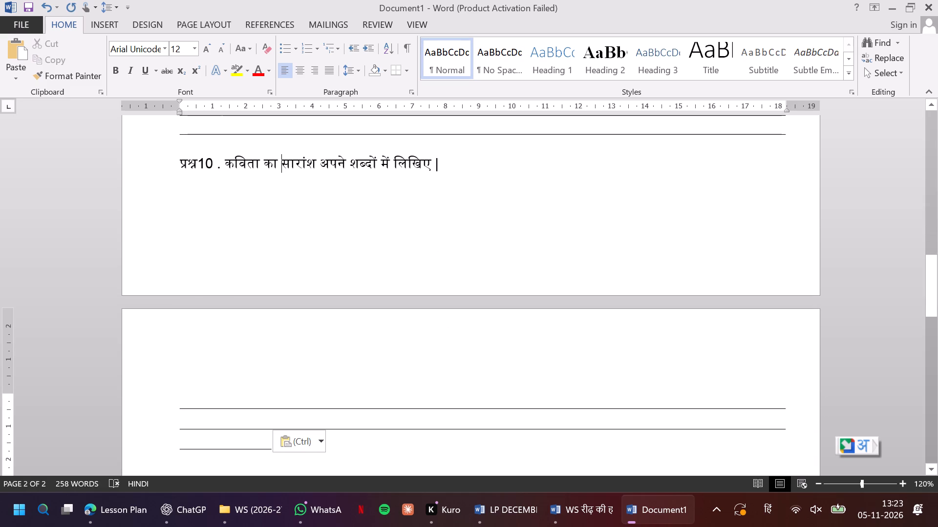
{"action": "left_click_drag", "start_coordinate": [5, 209], "coordinate": [5, 266]}
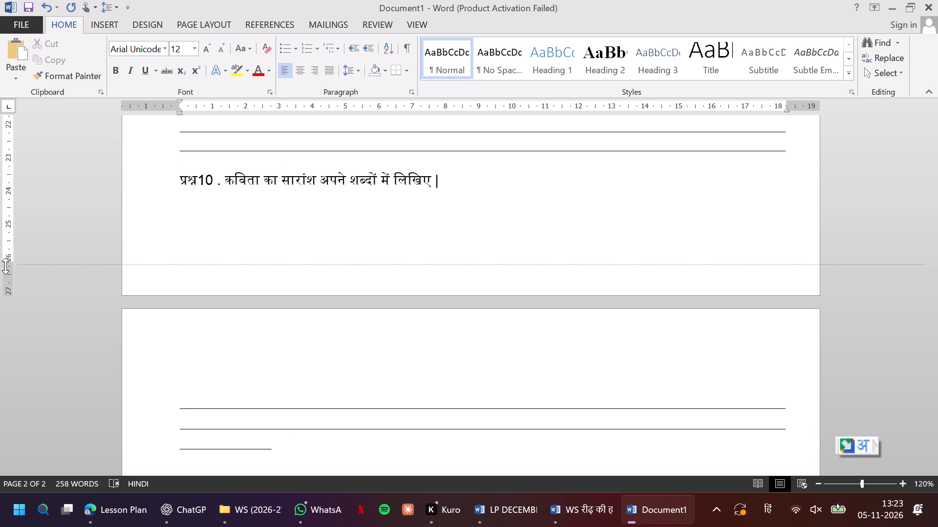
{"action": "left_click_drag", "start_coordinate": [5, 266], "coordinate": [4, 281]}
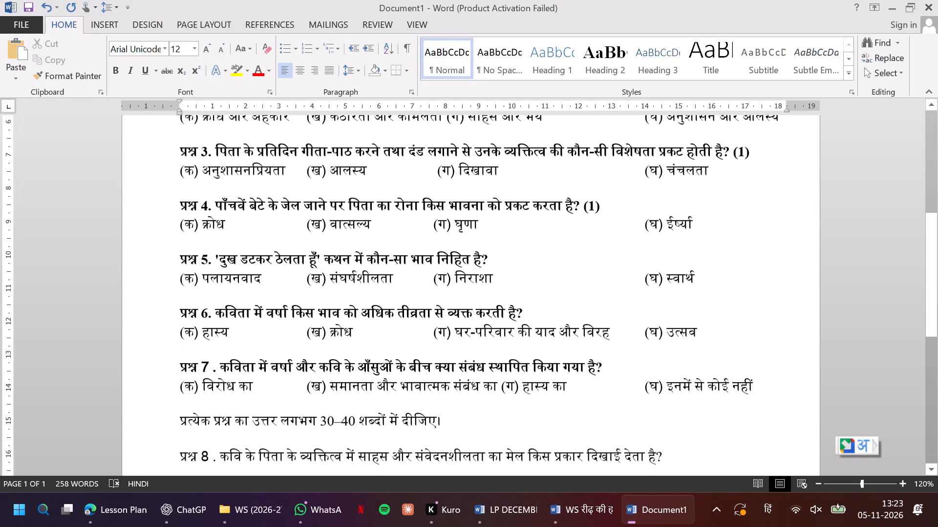
Make the instruction line "प्रत्येक प्रश्न का उत्तर लगभग 30–40 शब्दों में दीजिए।" bold.
{"action": "left_click", "coordinate": [157, 269]}
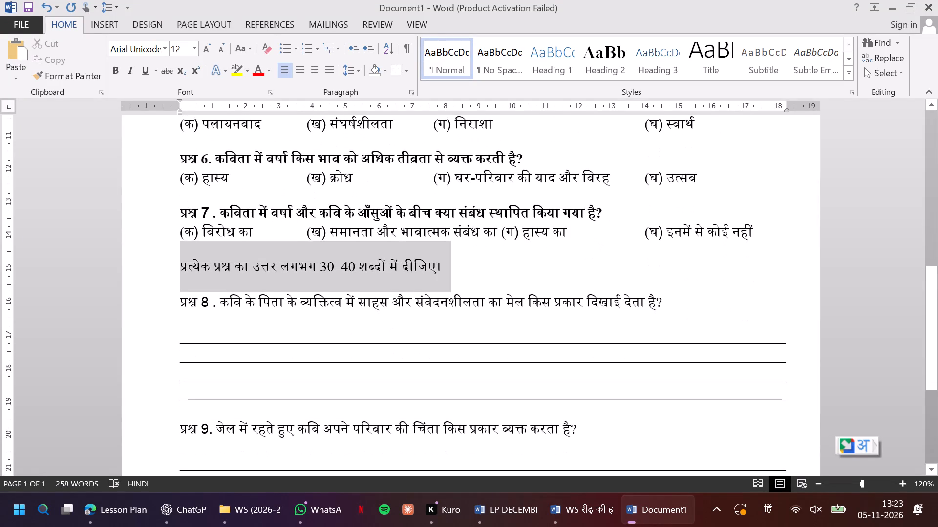
{"action": "key", "text": "ctrl+b"}
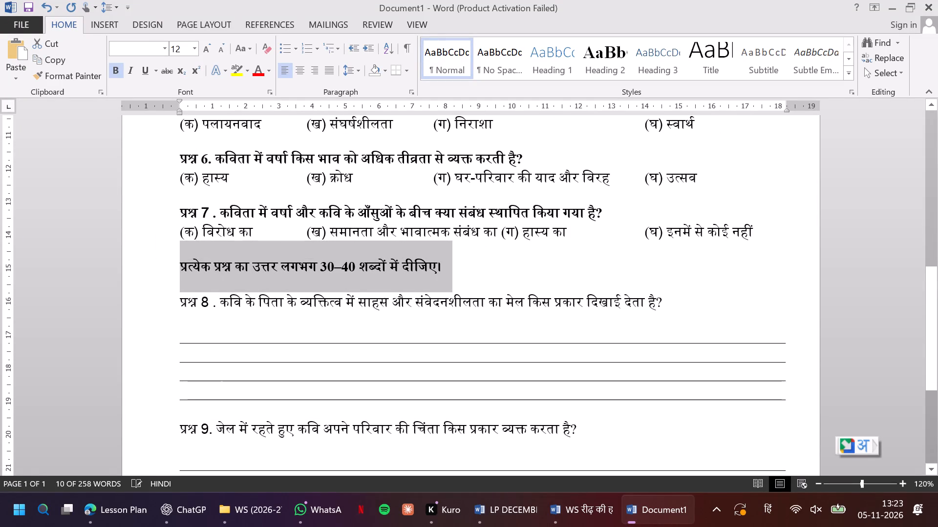
Extend the short third answer line under प्रश्न 10 with underscores to the full text width.
{"action": "scroll", "coordinate": [209, 368], "scroll_direction": "down", "scroll_amount": 1}
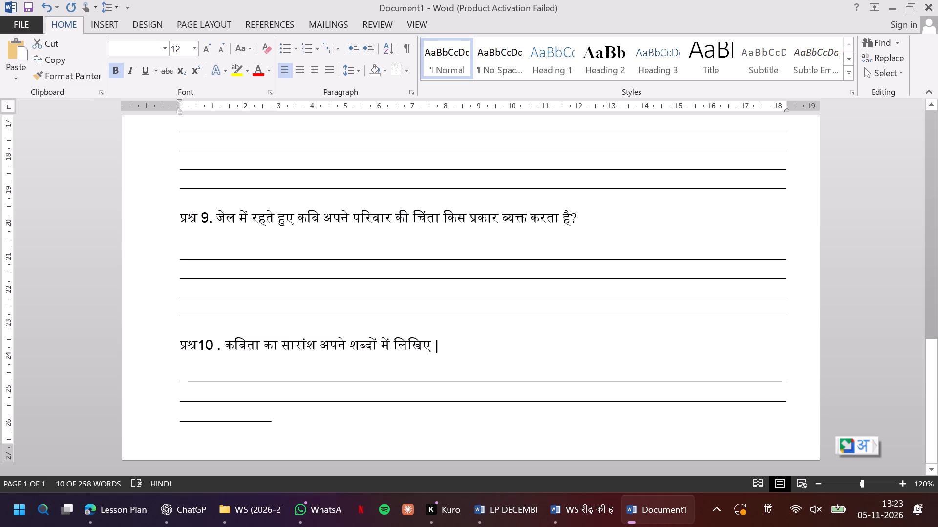
{"action": "left_click", "coordinate": [273, 417]}
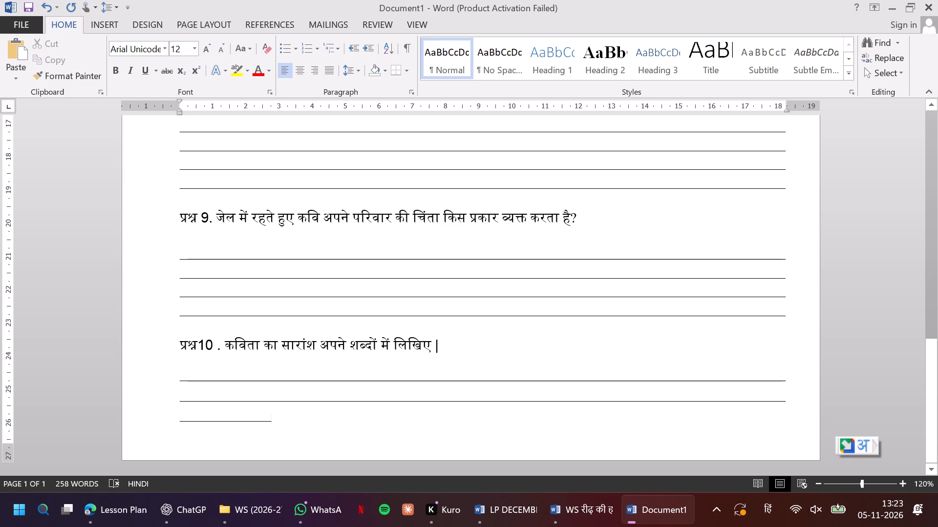
{"action": "key", "text": "shift+underscore"}
{"action": "key", "text": "shift+underscore"}
{"action": "key", "text": "shift+underscore"}
{"action": "key", "text": "shift+underscore"}
{"action": "key", "text": "shift+underscore"}
{"action": "key", "text": "shift+underscore"}
{"action": "key", "text": "shift+underscore"}
{"action": "key", "text": "shift+underscore"}
{"action": "key", "text": "shift+underscore"}
{"action": "key", "text": "shift+underscore"}
{"action": "key", "text": "shift+underscore"}
{"action": "key", "text": "shift+underscore"}
{"action": "key", "text": "shift+underscore"}
{"action": "key", "text": "shift+underscore"}
{"action": "key", "text": "shift+underscore"}
{"action": "key", "text": "shift+underscore"}
{"action": "key", "text": "shift+underscore"}
{"action": "key", "text": "shift+underscore"}
{"action": "key", "text": "shift+underscore"}
{"action": "key", "text": "shift+underscore"}
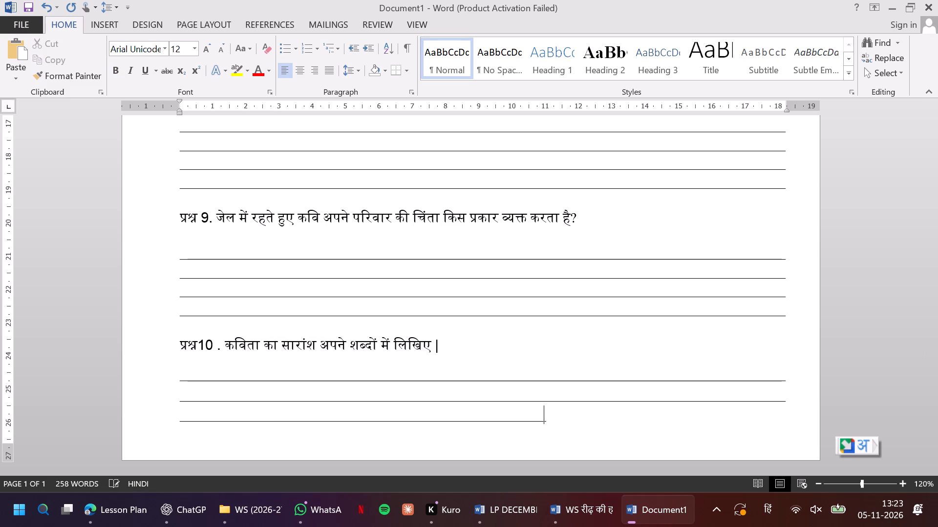
{"action": "key", "text": "shift+underscore"}
Remove the paragraph spacing before and after प्रश्न 9 and its answer lines.
{"action": "scroll", "coordinate": [273, 417], "scroll_direction": "down", "scroll_amount": 3}
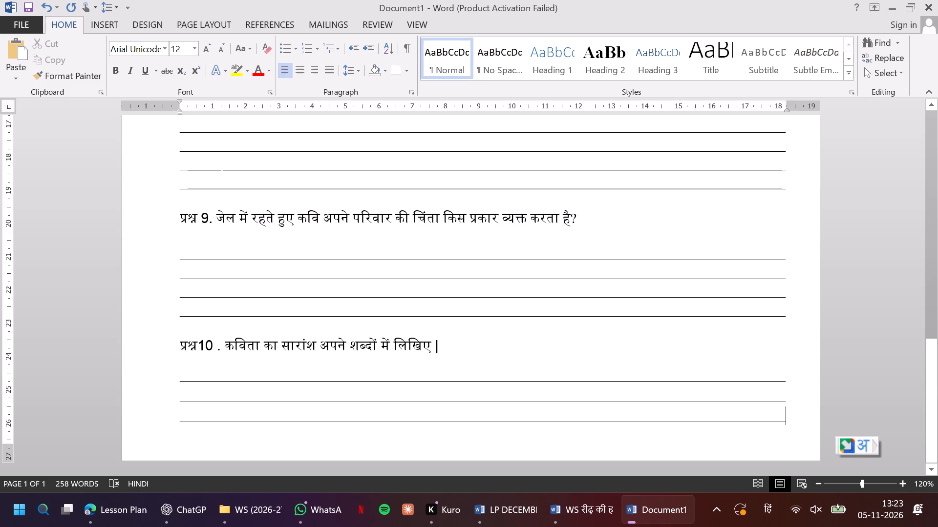
{"action": "left_click_drag", "start_coordinate": [195, 222], "coordinate": [199, 259]}
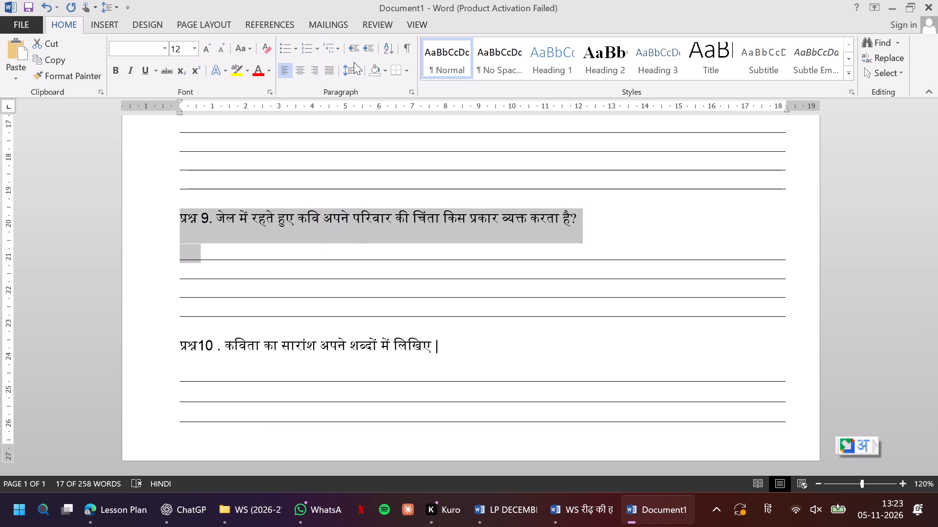
{"action": "left_click", "coordinate": [355, 64]}
{"action": "left_click", "coordinate": [370, 198]}
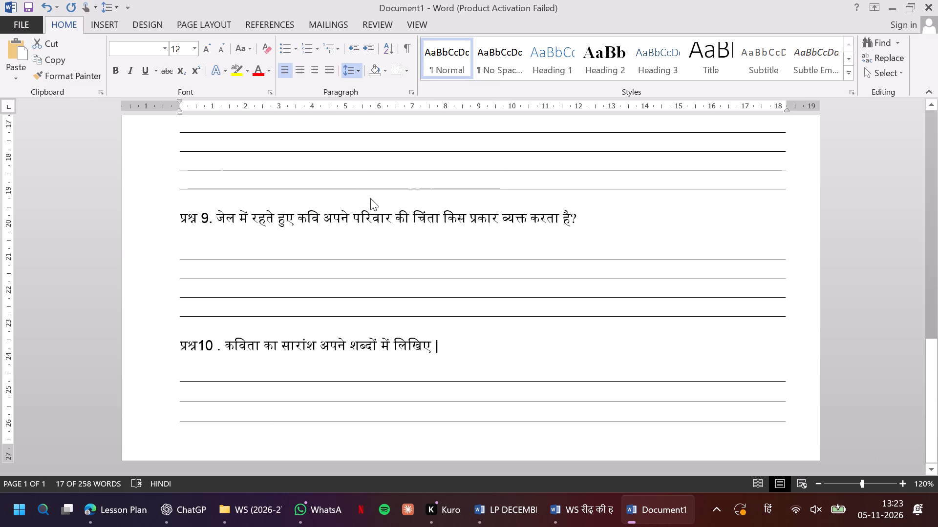
{"action": "left_click", "coordinate": [357, 69]}
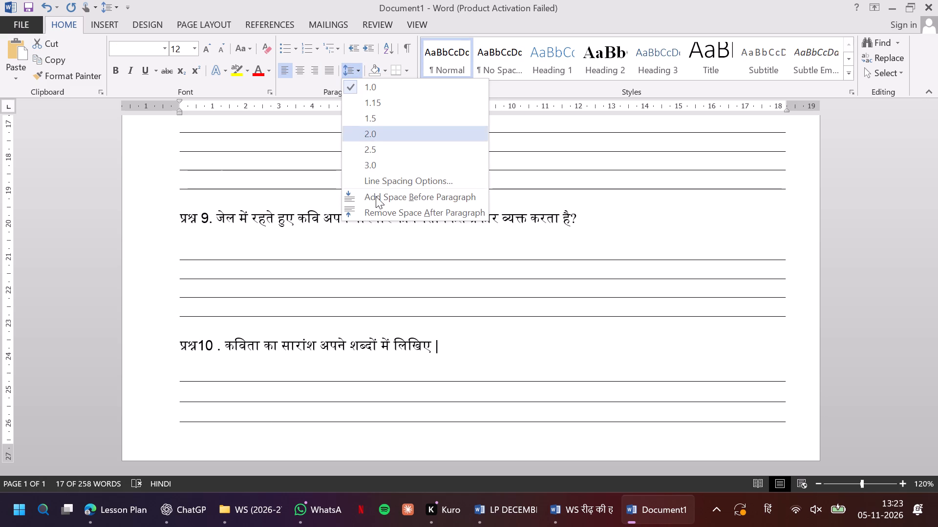
{"action": "left_click", "coordinate": [377, 215]}
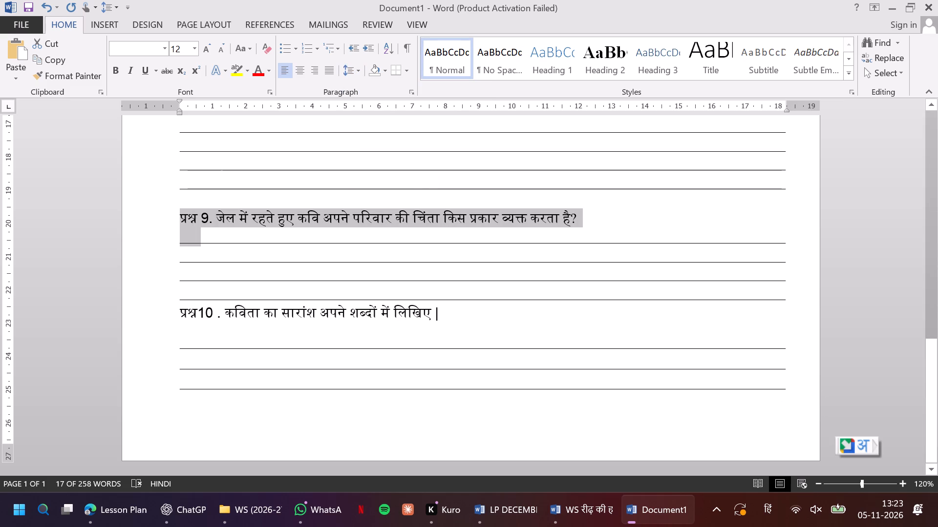
Remove the paragraph spacing after and before प्रश्न 8 and its answer lines.
{"action": "scroll", "coordinate": [320, 306], "scroll_direction": "up", "scroll_amount": 1}
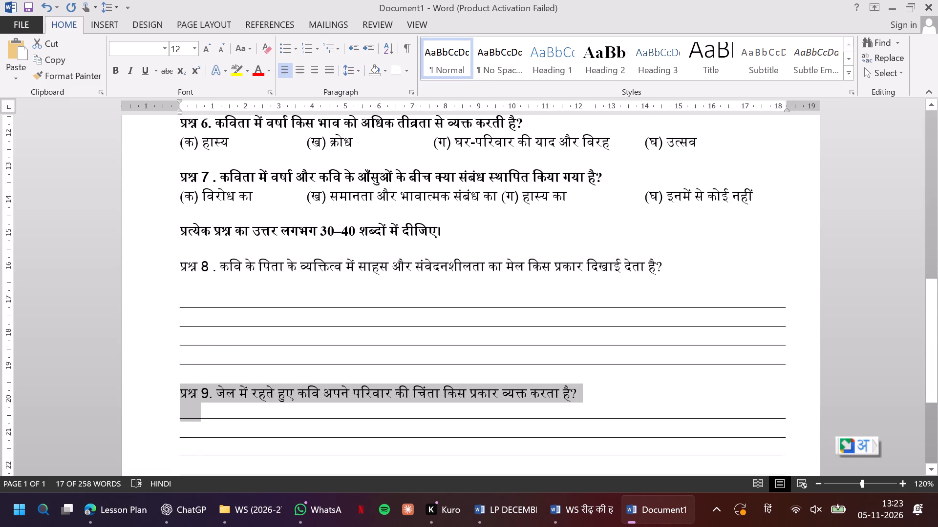
{"action": "left_click_drag", "start_coordinate": [290, 270], "coordinate": [315, 303]}
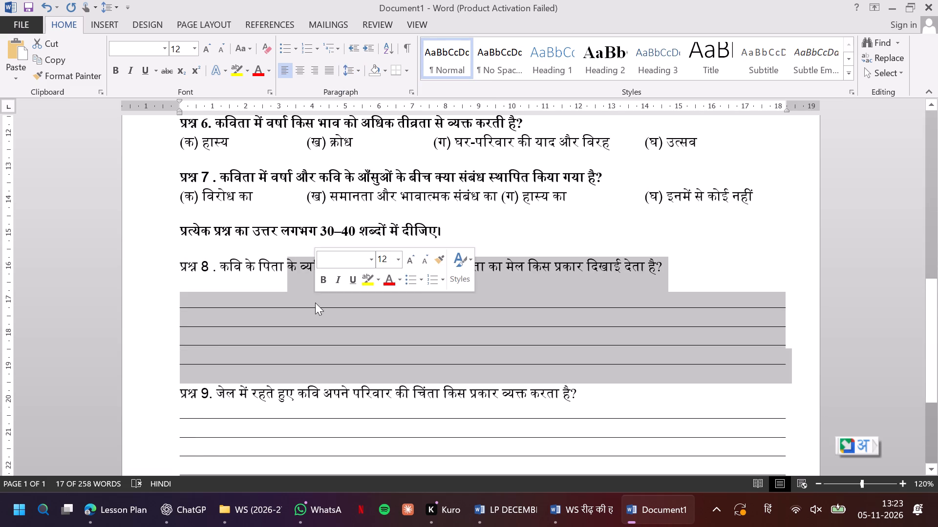
{"action": "left_click", "coordinate": [360, 74]}
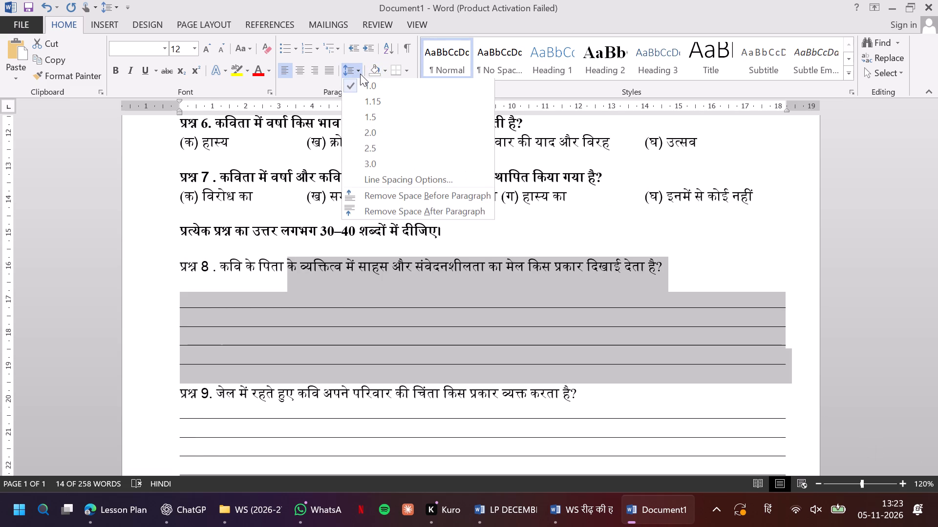
{"action": "left_click", "coordinate": [389, 210]}
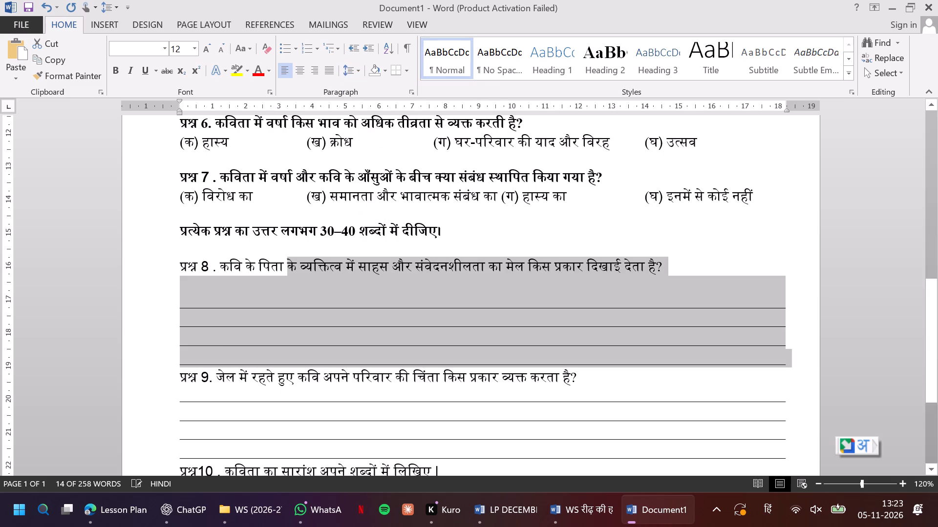
{"action": "left_click", "coordinate": [354, 71]}
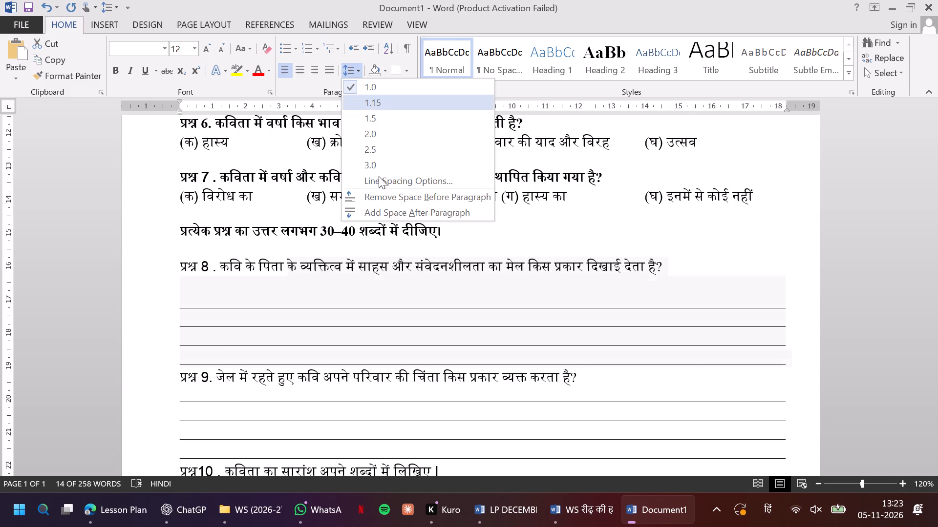
{"action": "left_click", "coordinate": [378, 193]}
{"action": "left_click", "coordinate": [392, 373]}
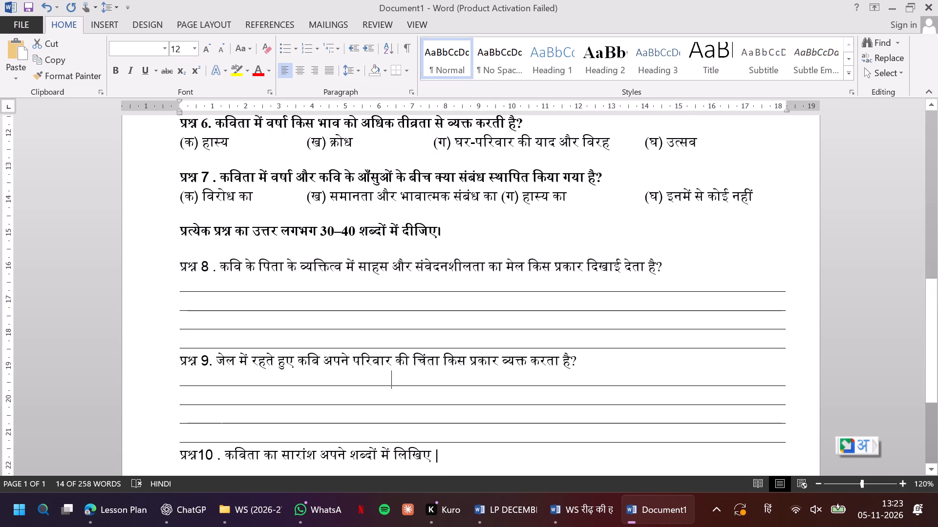
Paste the copied ruled answer lines again into the last answer line under प्रश्न 10.
{"action": "scroll", "coordinate": [392, 373], "scroll_direction": "down", "scroll_amount": 2}
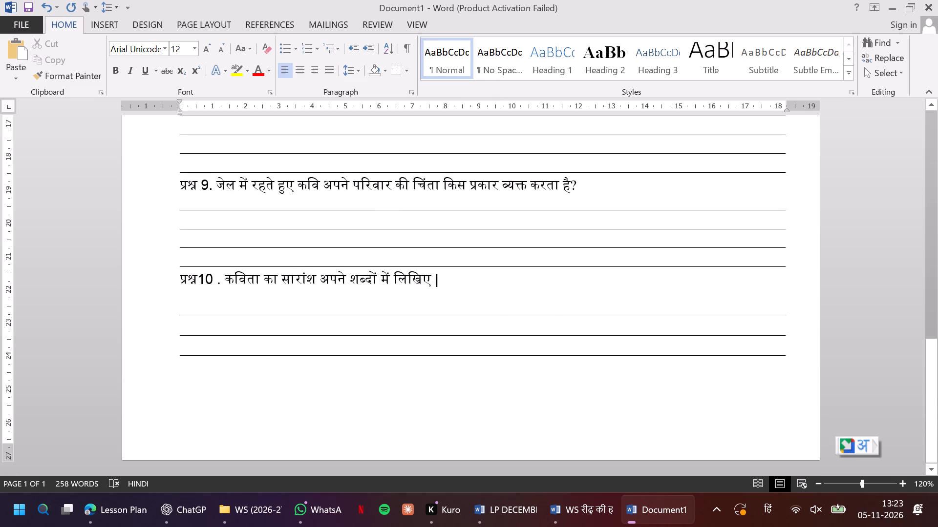
{"action": "left_click", "coordinate": [186, 370]}
{"action": "key", "text": "ctrl+v"}
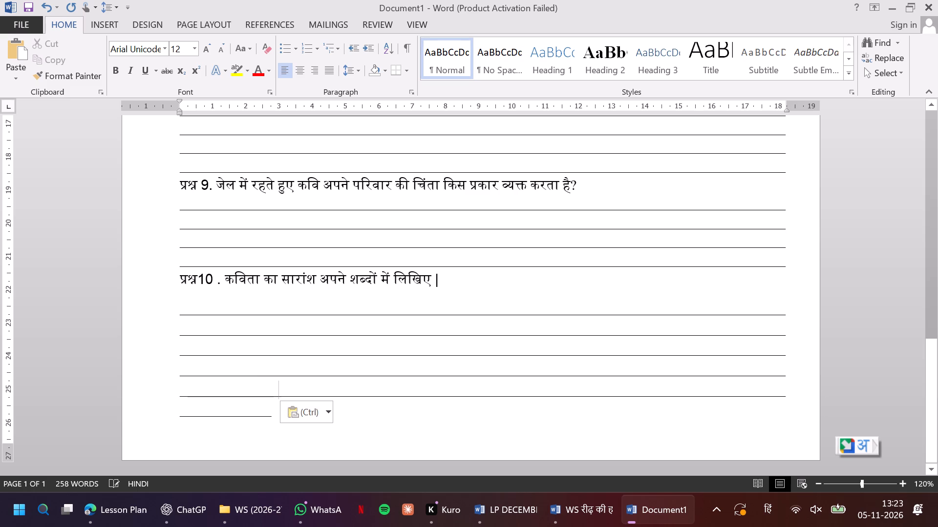
Replace the short leftover answer line under प्रश्न 10 with underscores running the full text width.
{"action": "left_click", "coordinate": [270, 419]}
{"action": "key", "text": "BackSpace"}
{"action": "key", "text": "BackSpace"}
{"action": "key", "text": "BackSpace"}
{"action": "key", "text": "BackSpace"}
{"action": "key", "text": "BackSpace"}
{"action": "key", "text": "BackSpace"}
{"action": "key", "text": "BackSpace"}
{"action": "key", "text": "BackSpace"}
{"action": "key", "text": "BackSpace"}
{"action": "key", "text": "BackSpace"}
{"action": "key", "text": "BackSpace"}
{"action": "key", "text": "BackSpace"}
{"action": "key", "text": "BackSpace"}
{"action": "key", "text": "BackSpace"}
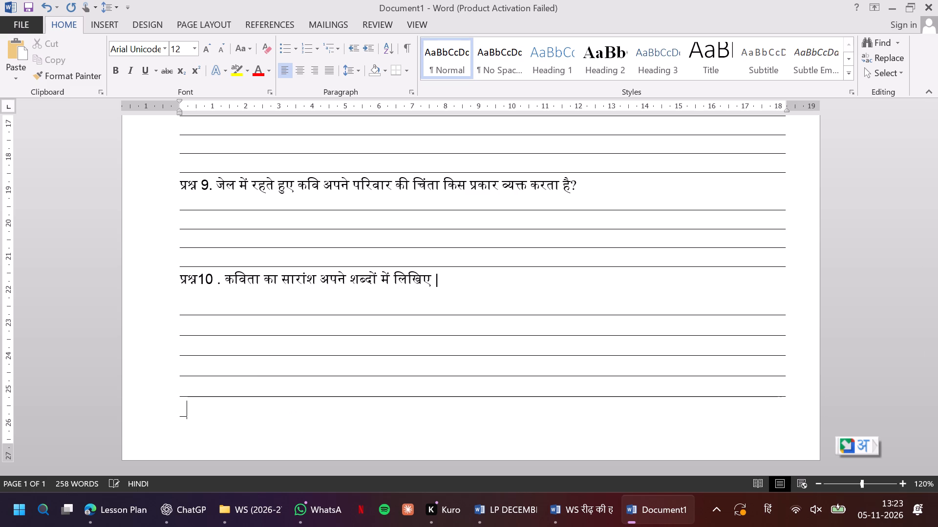
{"action": "key", "text": "BackSpace"}
{"action": "key", "text": "shift+underscore"}
{"action": "key", "text": "shift+underscore"}
{"action": "key", "text": "shift+underscore"}
{"action": "key", "text": "shift+underscore"}
{"action": "key", "text": "shift+underscore"}
{"action": "key", "text": "shift+underscore"}
{"action": "key", "text": "shift+underscore"}
{"action": "key", "text": "shift+underscore"}
{"action": "key", "text": "shift+underscore"}
{"action": "key", "text": "shift+underscore"}
{"action": "key", "text": "shift+underscore"}
{"action": "key", "text": "shift+underscore"}
{"action": "key", "text": "shift+underscore"}
{"action": "key", "text": "shift+underscore"}
{"action": "key", "text": "shift+underscore"}
{"action": "key", "text": "shift+underscore"}
{"action": "key", "text": "shift+underscore"}
{"action": "key", "text": "shift+underscore"}
{"action": "key", "text": "shift+underscore"}
{"action": "key", "text": "shift+underscore"}
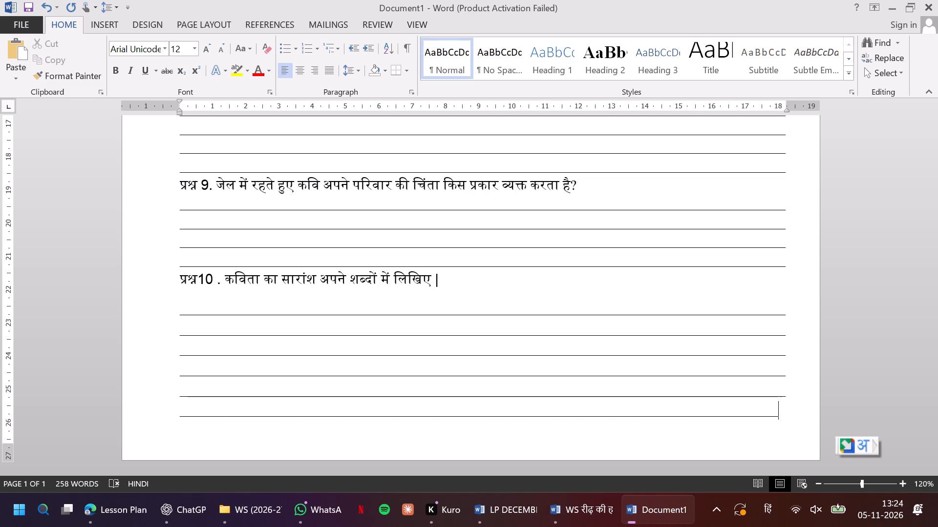
{"action": "key", "text": "shift+underscore"}
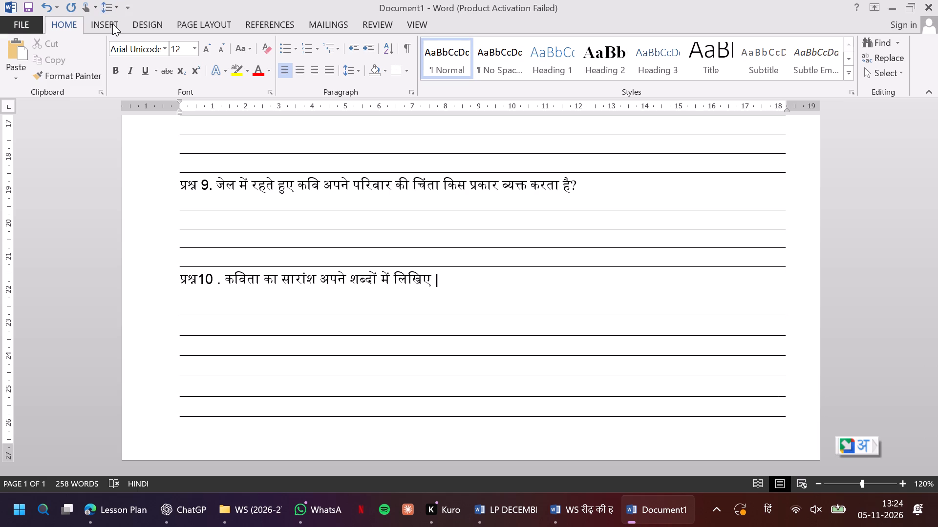
Insert a centred "Page X of Y" page number at the bottom of the page, using the Bold Numbers 2 style.
{"action": "left_click", "coordinate": [112, 24]}
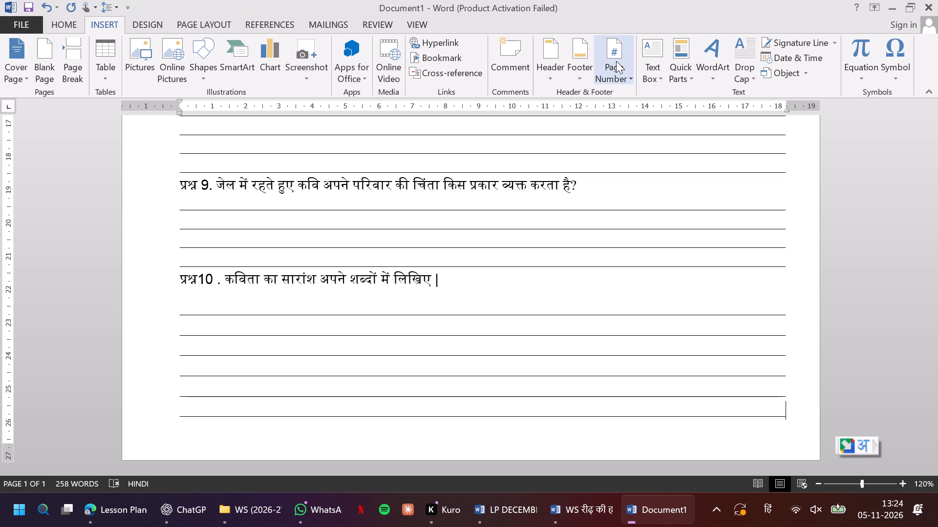
{"action": "left_click", "coordinate": [616, 61]}
{"action": "left_click", "coordinate": [676, 110]}
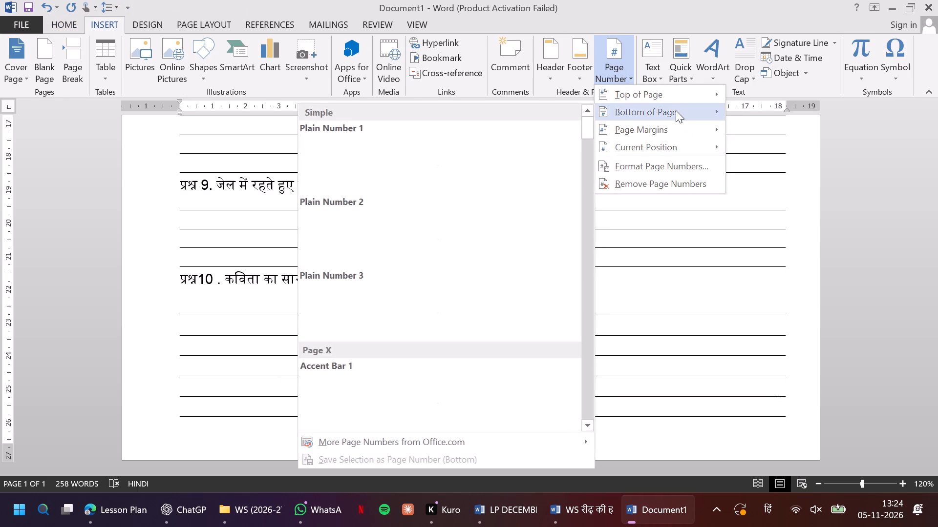
{"action": "scroll", "coordinate": [416, 318], "scroll_direction": "down", "scroll_amount": 1}
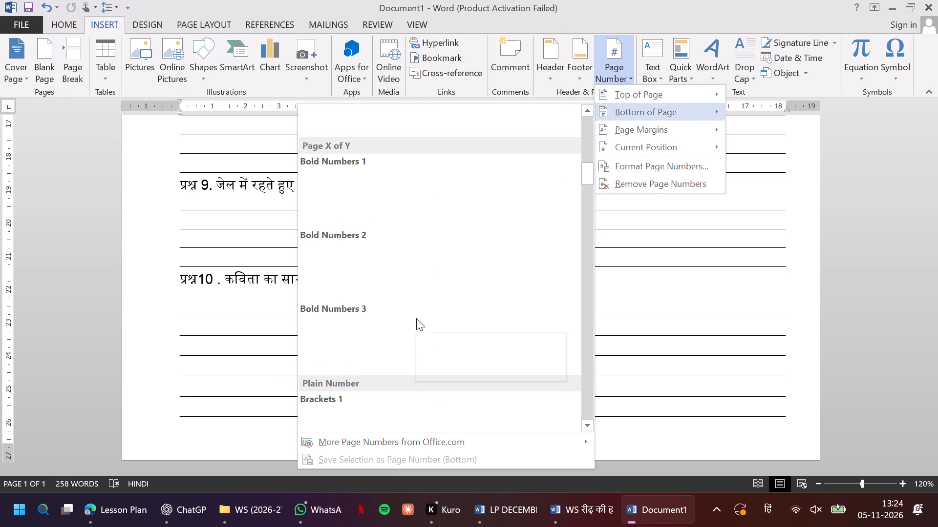
{"action": "scroll", "coordinate": [416, 318], "scroll_direction": "down", "scroll_amount": 1}
{"action": "left_click", "coordinate": [449, 265]}
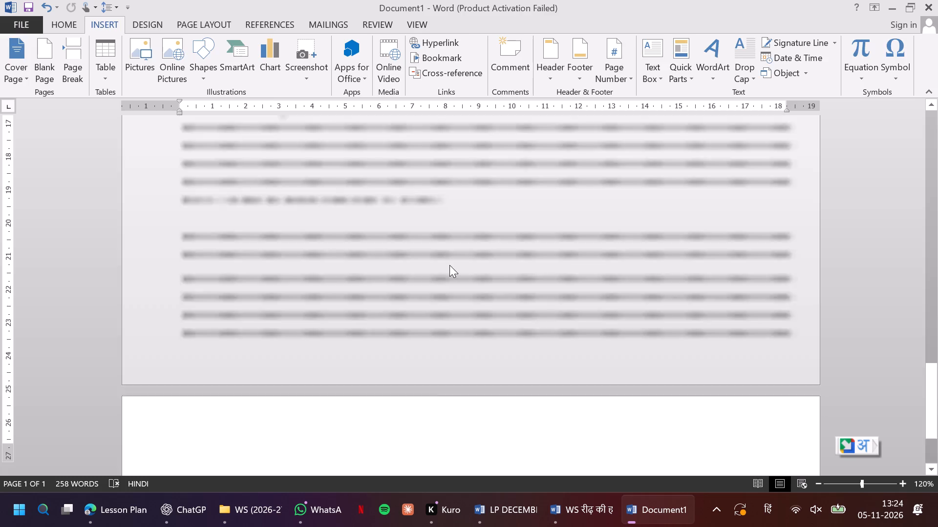
{"action": "scroll", "coordinate": [526, 240], "scroll_direction": "up", "scroll_amount": 20}
{"action": "scroll", "coordinate": [526, 240], "scroll_direction": "up", "scroll_amount": 17}
{"action": "scroll", "coordinate": [526, 240], "scroll_direction": "down", "scroll_amount": 1}
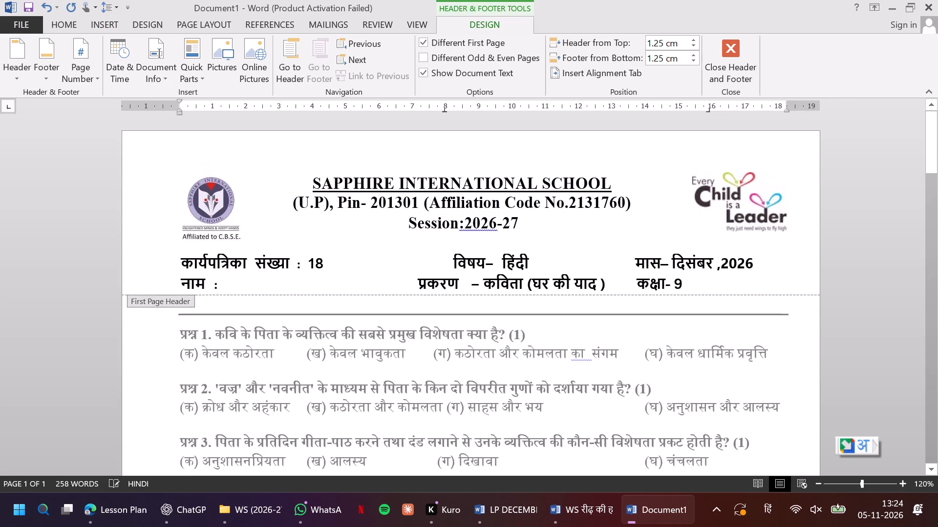
{"action": "scroll", "coordinate": [526, 240], "scroll_direction": "down", "scroll_amount": 1}
{"action": "scroll", "coordinate": [526, 240], "scroll_direction": "right", "scroll_amount": 1}
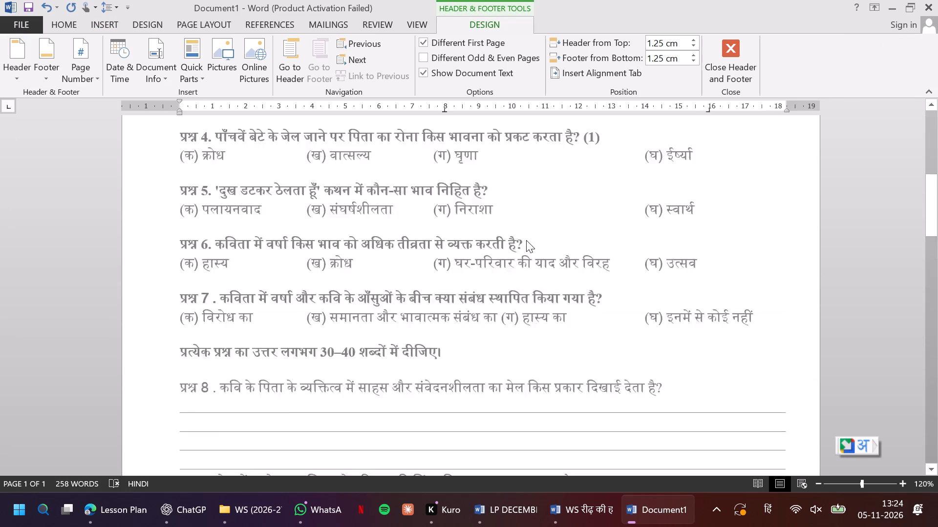
{"action": "scroll", "coordinate": [526, 240], "scroll_direction": "right", "scroll_amount": 1}
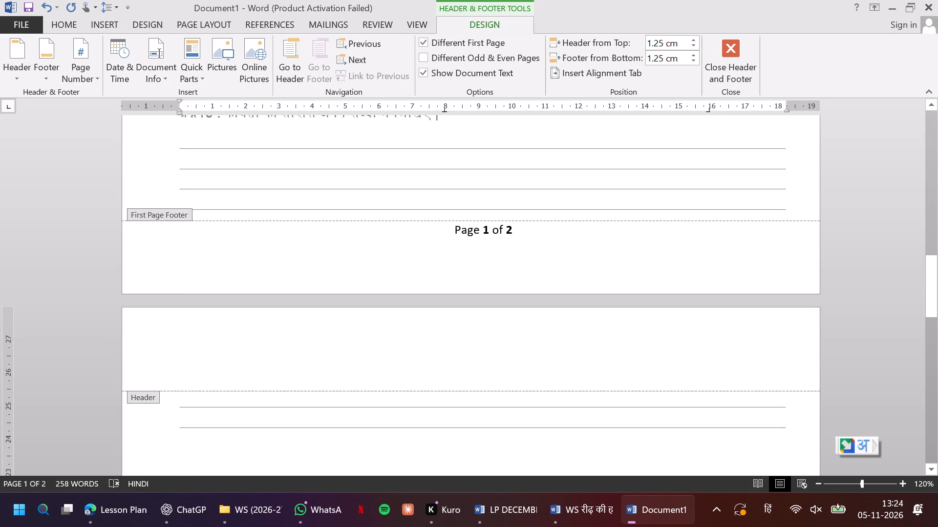
Return to the body text and delete surplus underscores from the प्रश्न 10 answer lines that spill onto page 2.
{"action": "left_click", "coordinate": [275, 437]}
{"action": "double_click", "coordinate": [275, 437]}
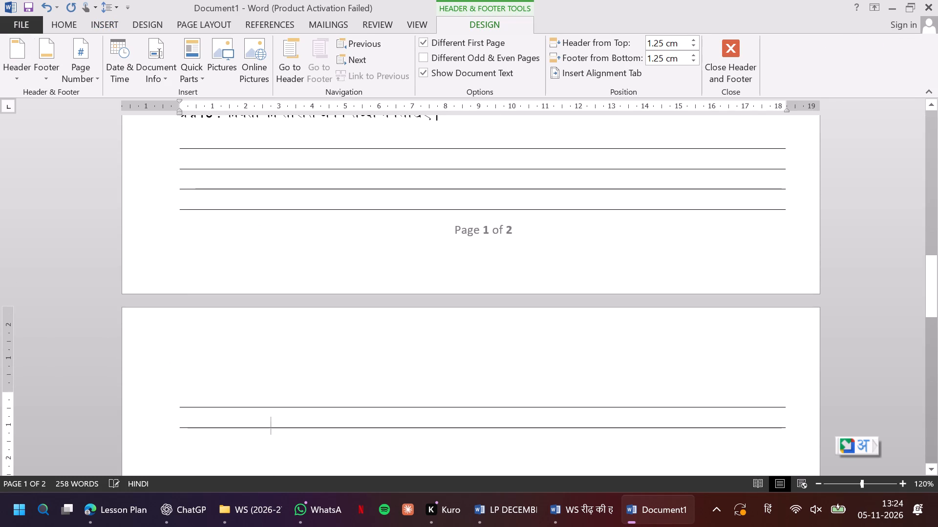
{"action": "key", "text": "BackSpace"}
{"action": "key", "text": "Down"}
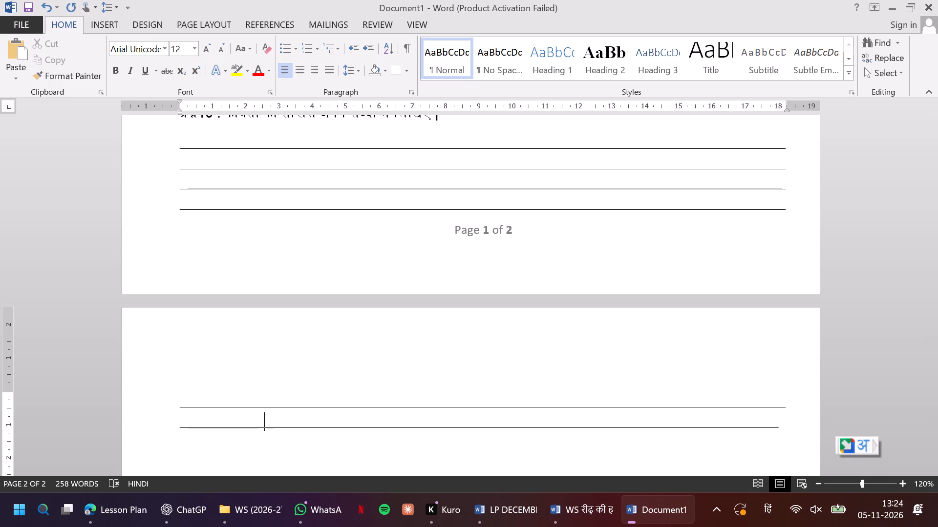
{"action": "key", "text": "BackSpace"}
{"action": "key", "text": "BackSpace"}
{"action": "key", "text": "BackSpace"}
{"action": "key", "text": "shift+Down"}
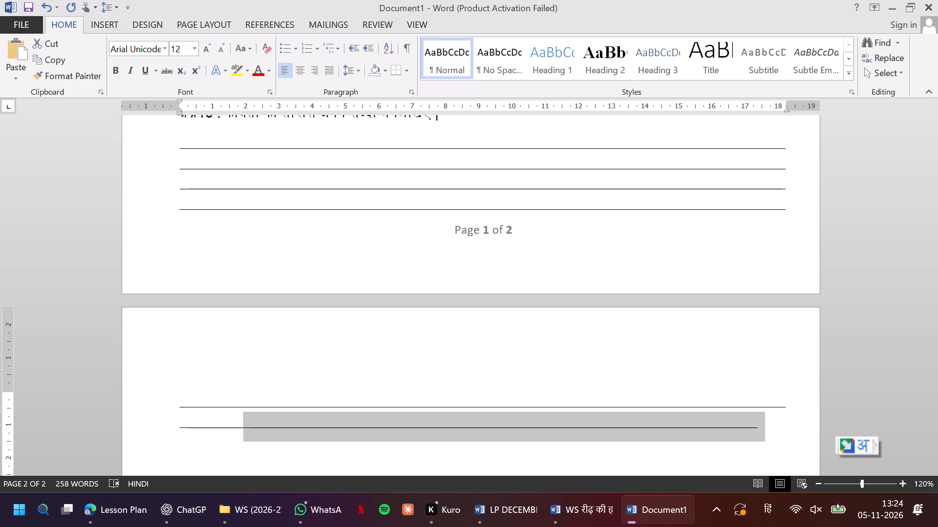
{"action": "key", "text": "BackSpace"}
{"action": "key", "text": "shift+Up"}
{"action": "key", "text": "BackSpace"}
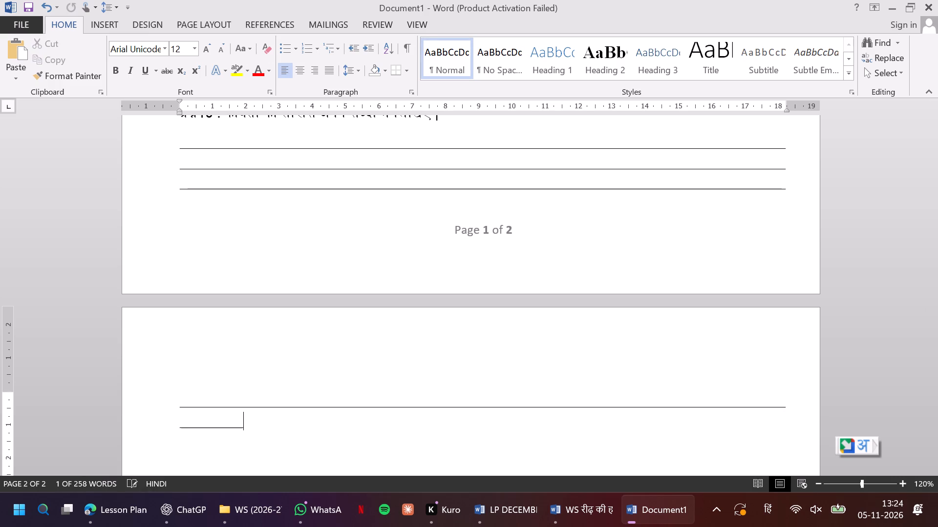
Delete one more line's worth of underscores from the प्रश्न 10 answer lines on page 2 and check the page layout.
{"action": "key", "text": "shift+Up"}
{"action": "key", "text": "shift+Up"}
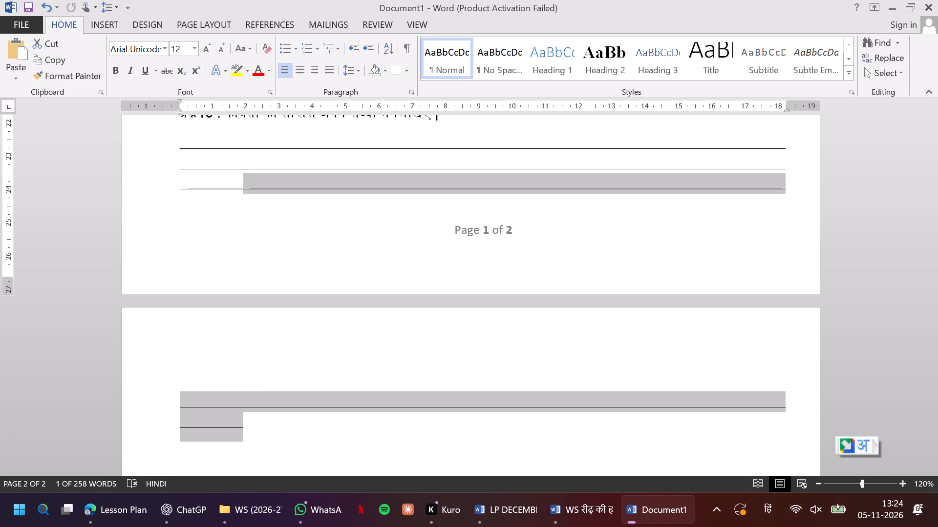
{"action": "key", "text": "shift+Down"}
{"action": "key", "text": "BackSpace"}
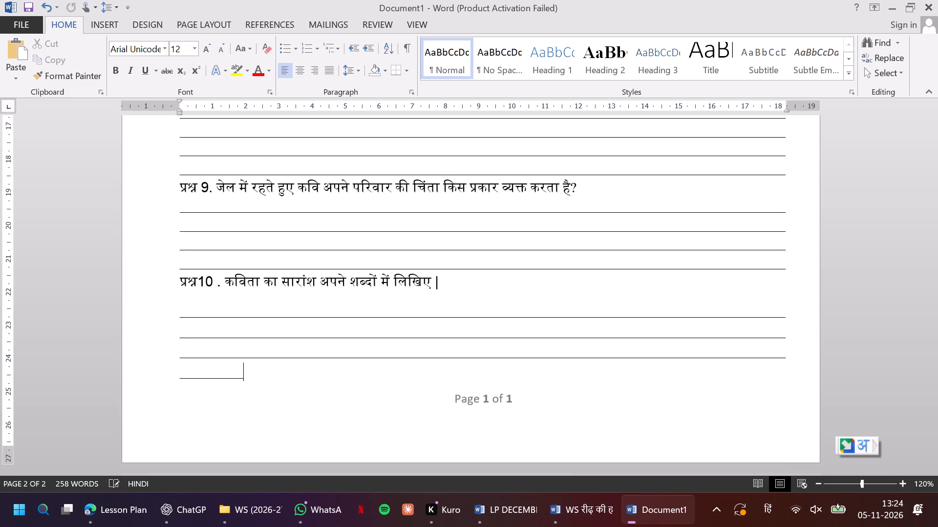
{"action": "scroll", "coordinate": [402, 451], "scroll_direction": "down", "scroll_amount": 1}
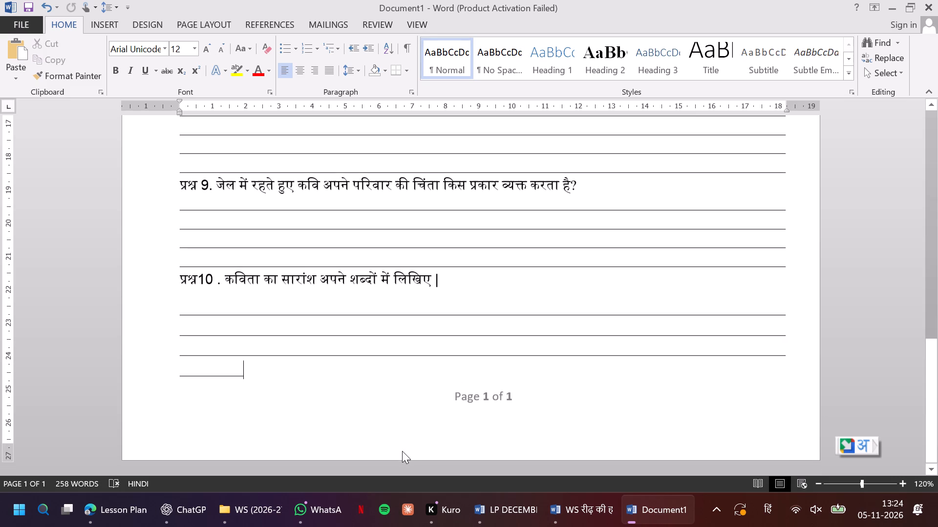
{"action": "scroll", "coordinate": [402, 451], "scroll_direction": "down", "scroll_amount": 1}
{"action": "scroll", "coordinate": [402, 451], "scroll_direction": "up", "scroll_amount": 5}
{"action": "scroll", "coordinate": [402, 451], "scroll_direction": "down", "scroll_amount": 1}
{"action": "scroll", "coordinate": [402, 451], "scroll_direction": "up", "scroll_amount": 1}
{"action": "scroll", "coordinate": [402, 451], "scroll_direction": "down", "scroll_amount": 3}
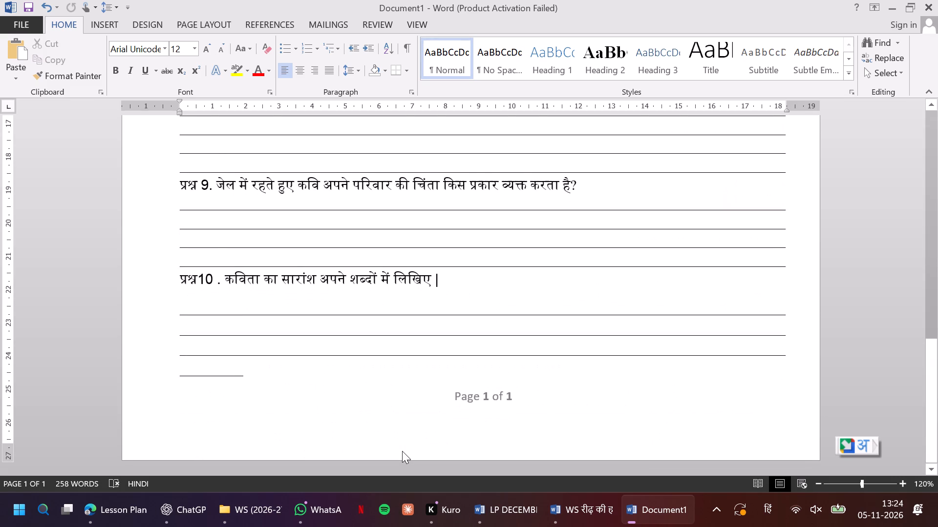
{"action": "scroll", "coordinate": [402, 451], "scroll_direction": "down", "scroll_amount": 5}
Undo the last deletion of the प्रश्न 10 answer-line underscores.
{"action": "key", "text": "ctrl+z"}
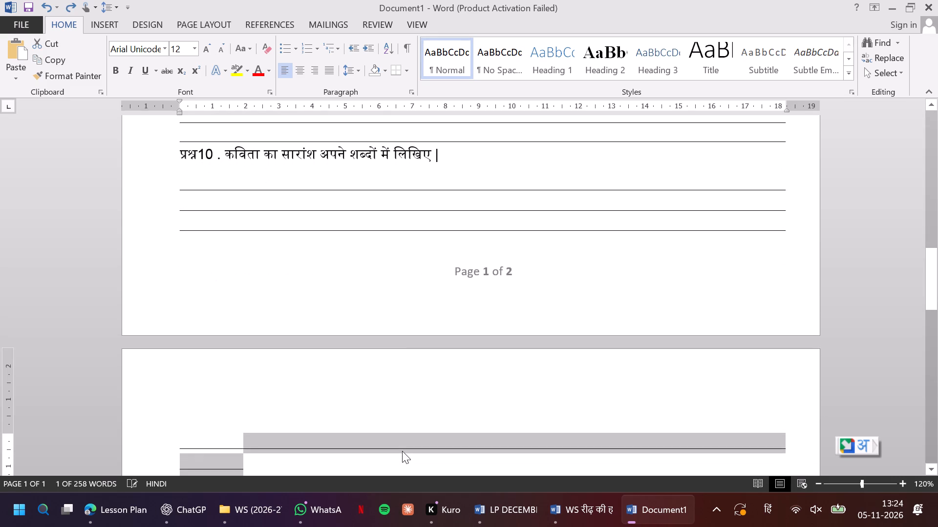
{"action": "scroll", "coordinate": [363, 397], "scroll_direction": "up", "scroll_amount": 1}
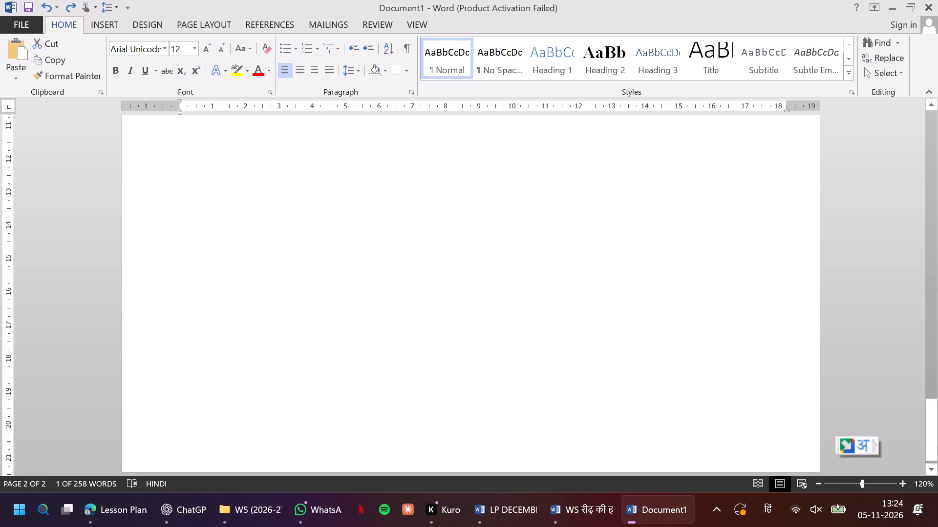
Delete the surplus underscores at the end of the प्रश्न 10 answer lines that spill onto page 2.
{"action": "scroll", "coordinate": [363, 397], "scroll_direction": "up", "scroll_amount": 1}
{"action": "scroll", "coordinate": [363, 397], "scroll_direction": "down", "scroll_amount": 1}
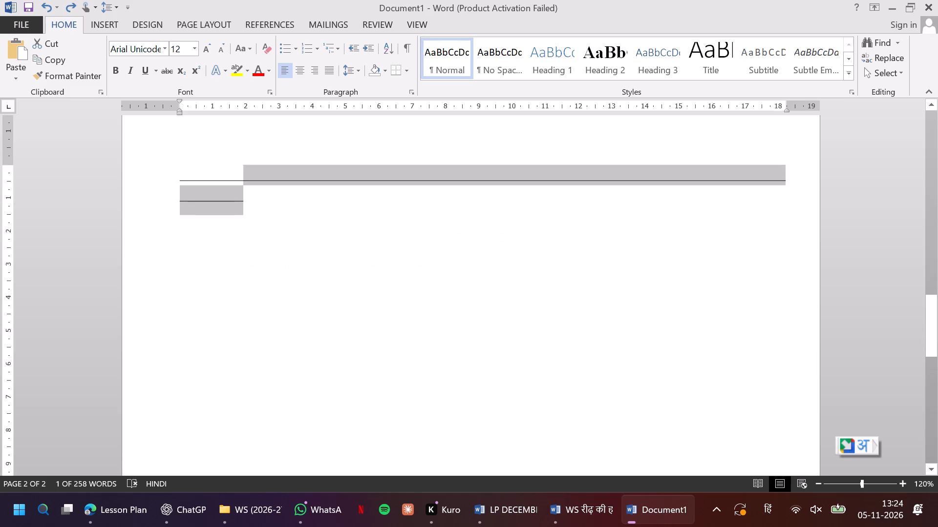
{"action": "left_click", "coordinate": [363, 397]}
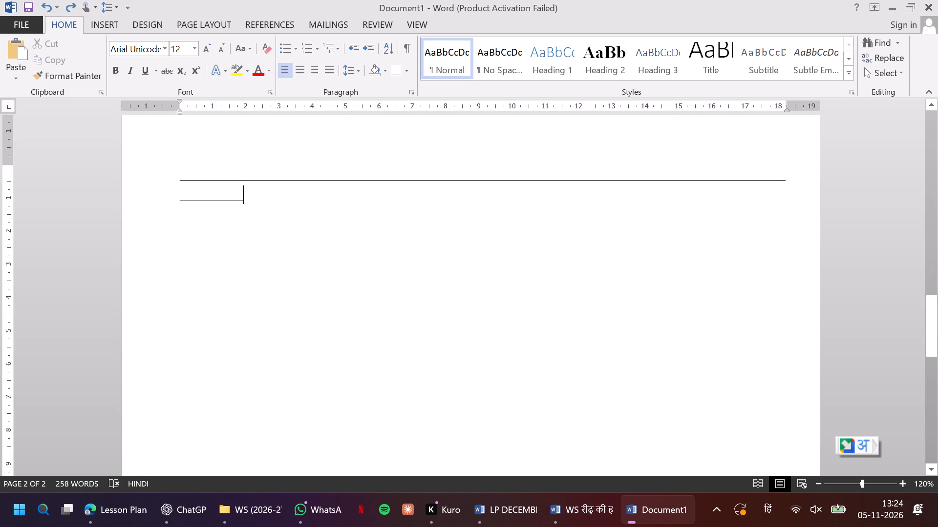
{"action": "key", "text": "BackSpace"}
{"action": "key", "text": "BackSpace"}
{"action": "key", "text": "BackSpace"}
{"action": "key", "text": "BackSpace"}
{"action": "key", "text": "BackSpace"}
{"action": "key", "text": "BackSpace"}
{"action": "key", "text": "BackSpace"}
{"action": "key", "text": "BackSpace"}
{"action": "key", "text": "BackSpace"}
{"action": "key", "text": "BackSpace"}
{"action": "key", "text": "BackSpace"}
{"action": "key", "text": "BackSpace"}
{"action": "key", "text": "BackSpace"}
{"action": "key", "text": "BackSpace"}
{"action": "key", "text": "BackSpace"}
{"action": "key", "text": "BackSpace"}
{"action": "key", "text": "BackSpace"}
{"action": "key", "text": "BackSpace"}
{"action": "key", "text": "BackSpace"}
{"action": "key", "text": "BackSpace"}
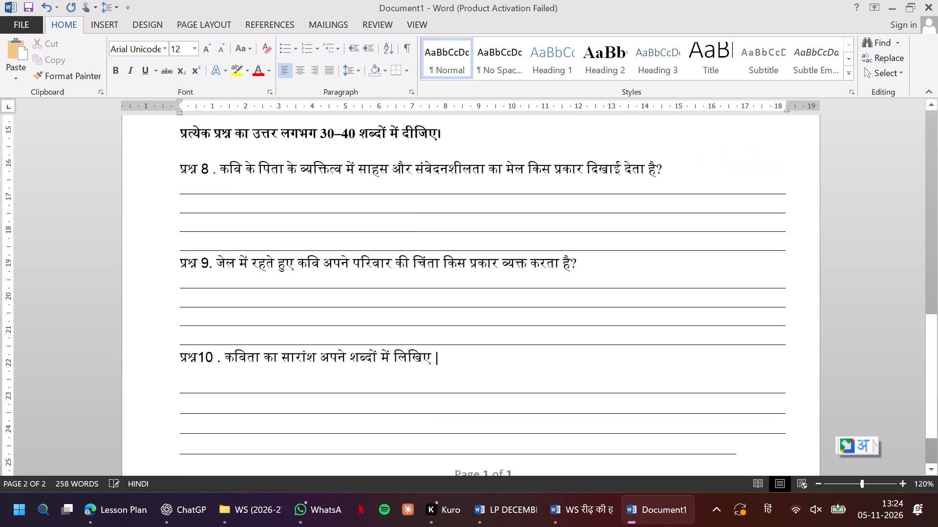
{"action": "scroll", "coordinate": [363, 397], "scroll_direction": "down", "scroll_amount": 3}
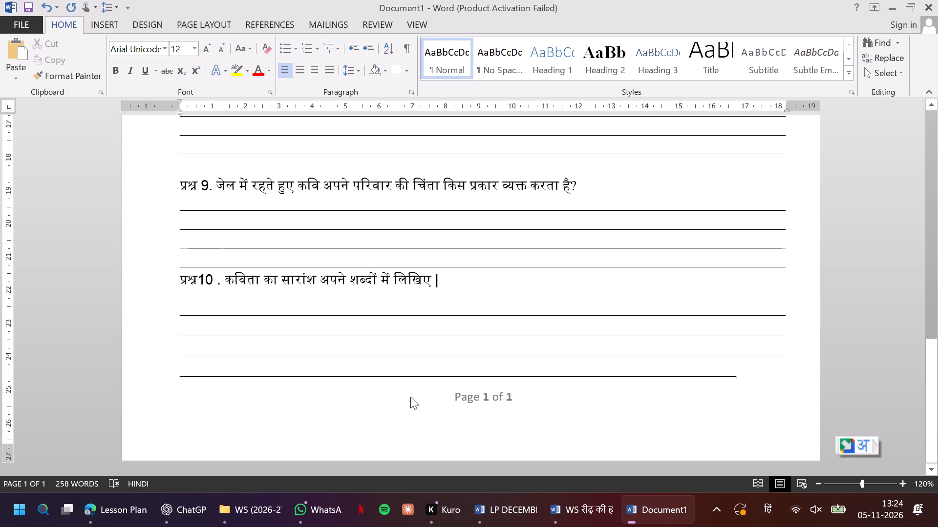
Undo the latest underscore deletions one at a time to lengthen the last प्रश्न 10 answer line again.
{"action": "key", "text": "ctrl+z"}
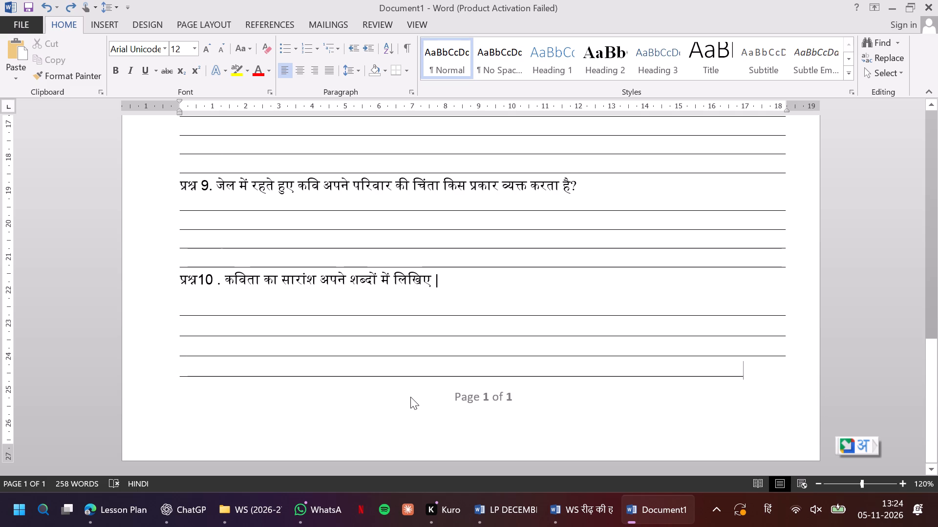
{"action": "scroll", "coordinate": [410, 397], "scroll_direction": "down", "scroll_amount": 2}
{"action": "key", "text": "ctrl+z"}
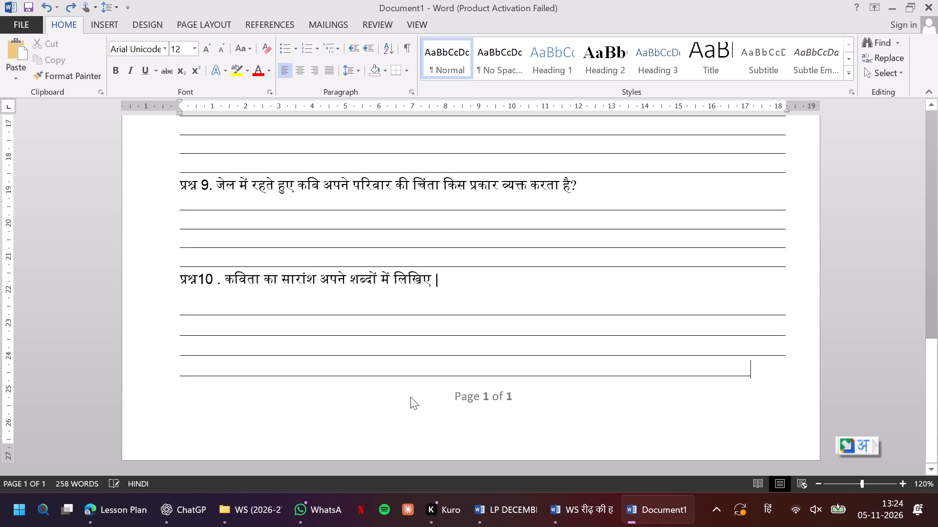
{"action": "key", "text": "ctrl+z"}
{"action": "key", "text": "ctrl+z"}
{"action": "key", "text": "ctrl+z"}
{"action": "key", "text": "ctrl+z"}
{"action": "key", "text": "ctrl+z"}
{"action": "key", "text": "ctrl+z"}
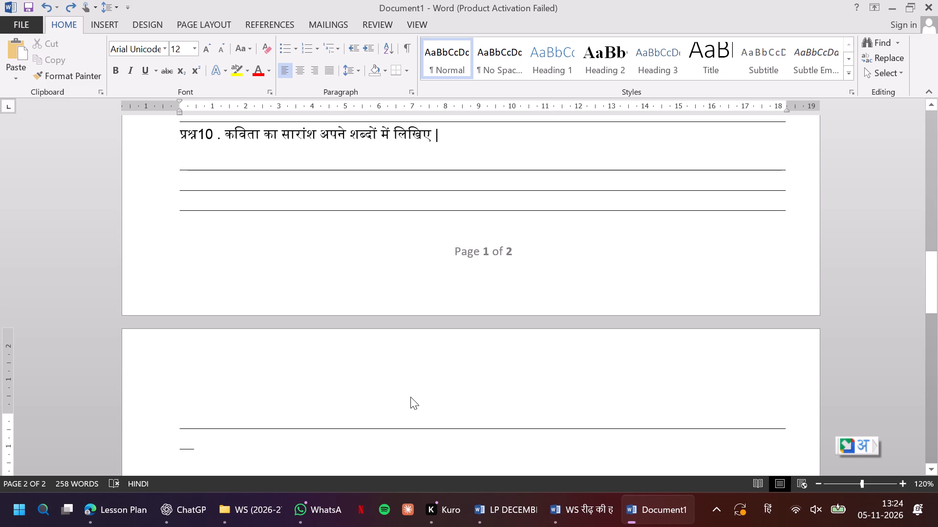
Delete the two stray underscores after the last प्रश्न 10 answer line, and undo the second deletion.
{"action": "scroll", "coordinate": [410, 397], "scroll_direction": "left", "scroll_amount": 1}
{"action": "scroll", "coordinate": [410, 397], "scroll_direction": "down", "scroll_amount": 1}
{"action": "scroll", "coordinate": [410, 397], "scroll_direction": "up", "scroll_amount": 1}
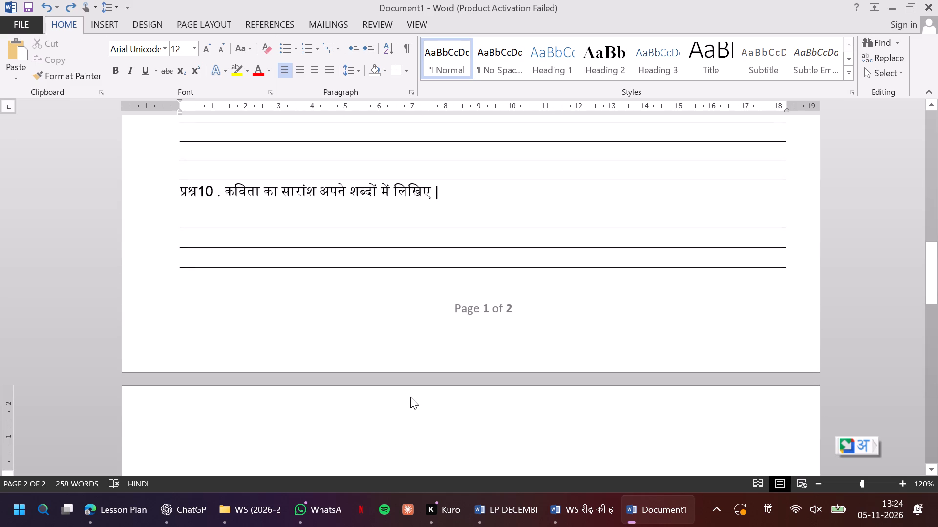
{"action": "left_click", "coordinate": [398, 458]}
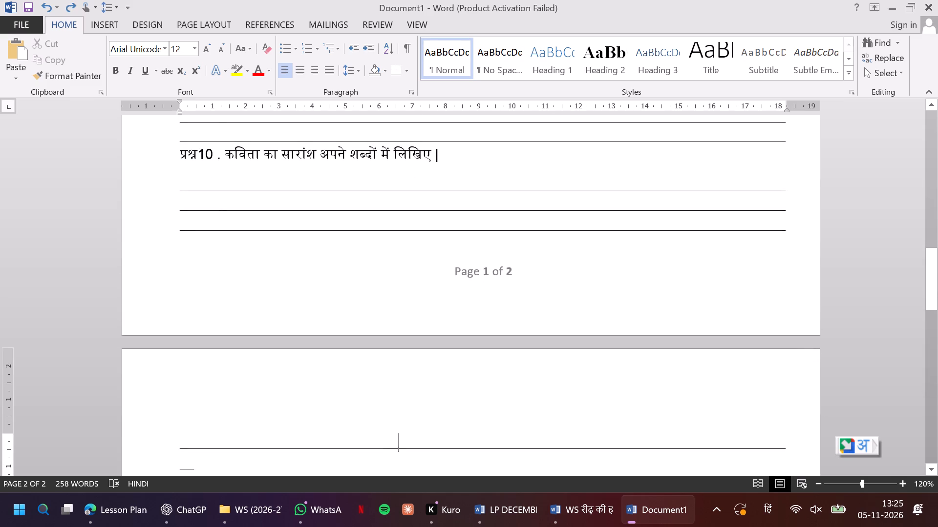
{"action": "left_click", "coordinate": [202, 470]}
{"action": "key", "text": "BackSpace"}
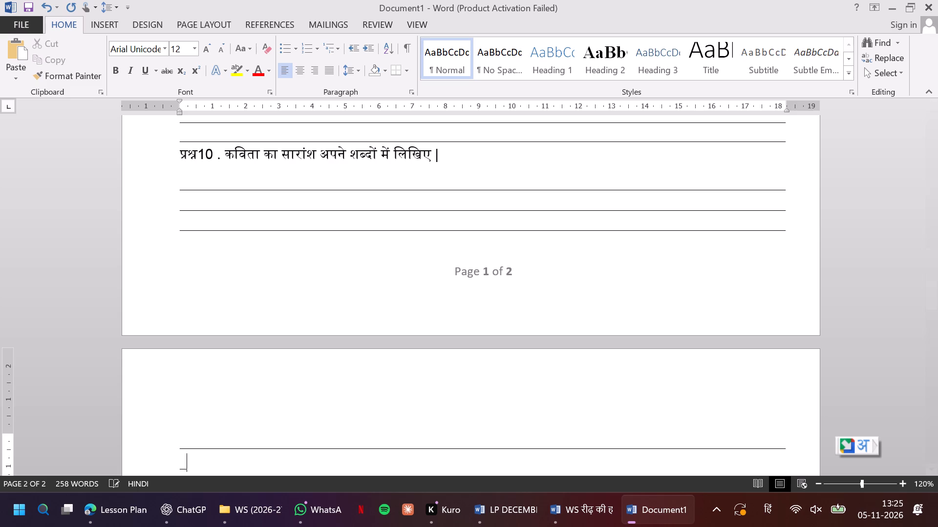
{"action": "key", "text": "BackSpace"}
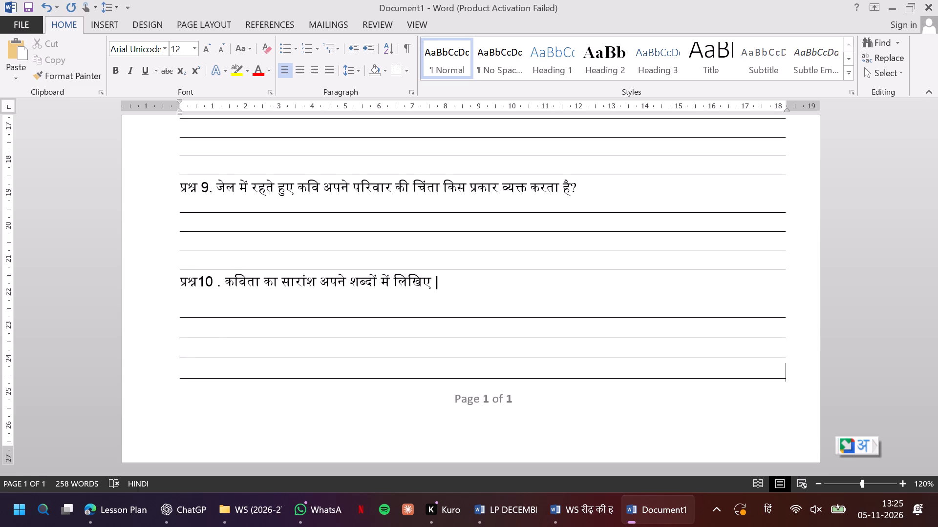
{"action": "key", "text": "ctrl+z"}
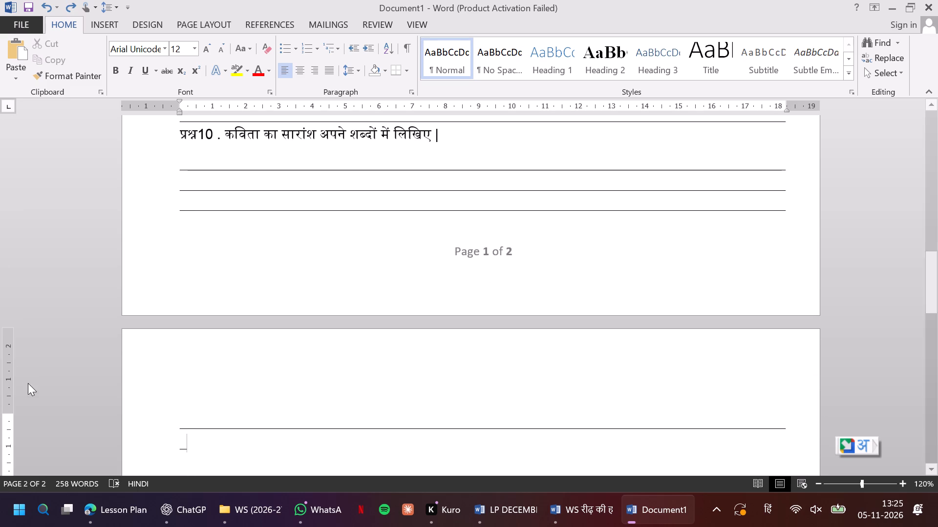
Reduce the page's top margin to about half its height and slightly reduce the bottom margin.
{"action": "left_click_drag", "start_coordinate": [5, 414], "coordinate": [7, 371]}
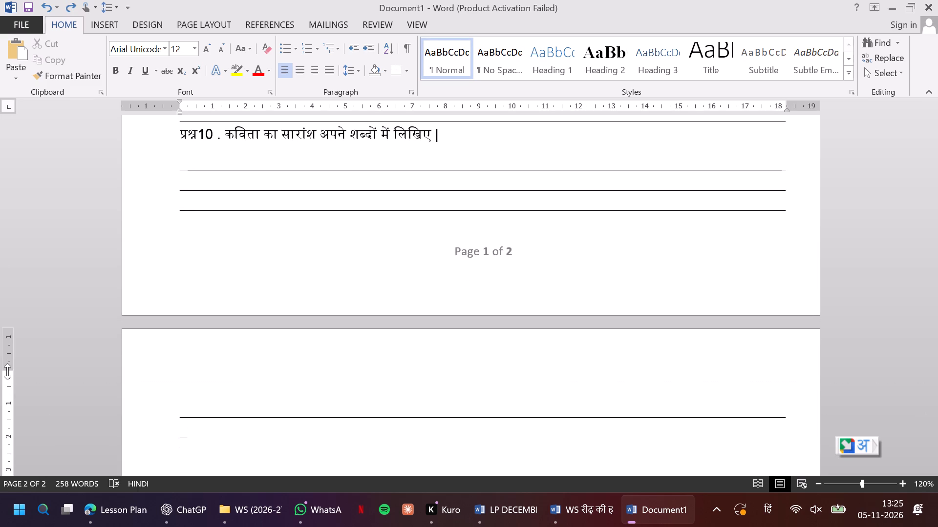
{"action": "left_click", "coordinate": [234, 242]}
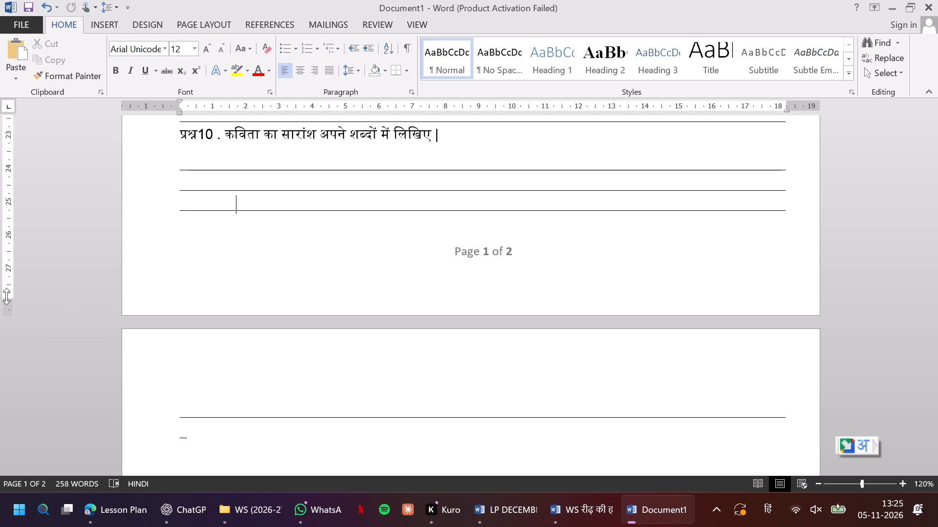
{"action": "left_click_drag", "start_coordinate": [6, 296], "coordinate": [8, 309]}
Examine the worksheet's layout across both pages after the margin changes.
{"action": "scroll", "coordinate": [322, 223], "scroll_direction": "up", "scroll_amount": 14}
{"action": "scroll", "coordinate": [322, 223], "scroll_direction": "down", "scroll_amount": 1}
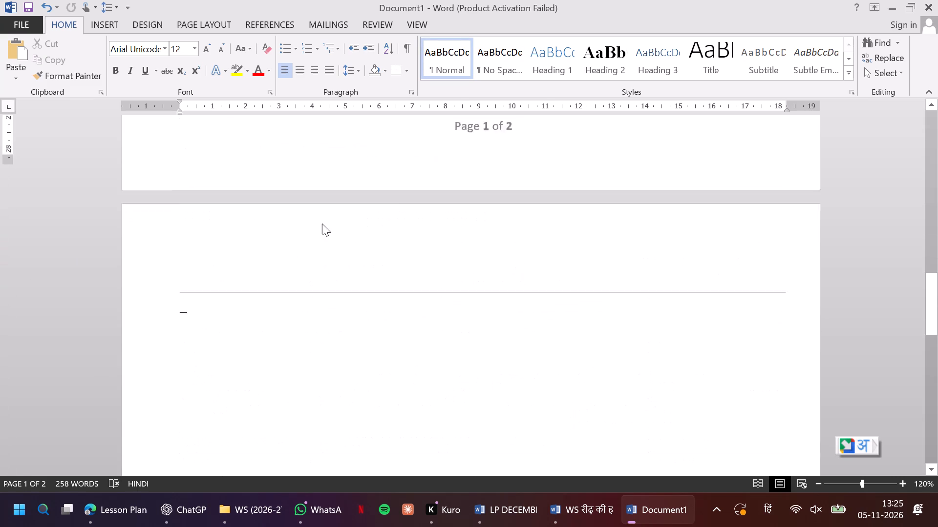
{"action": "scroll", "coordinate": [322, 223], "scroll_direction": "down", "scroll_amount": 6}
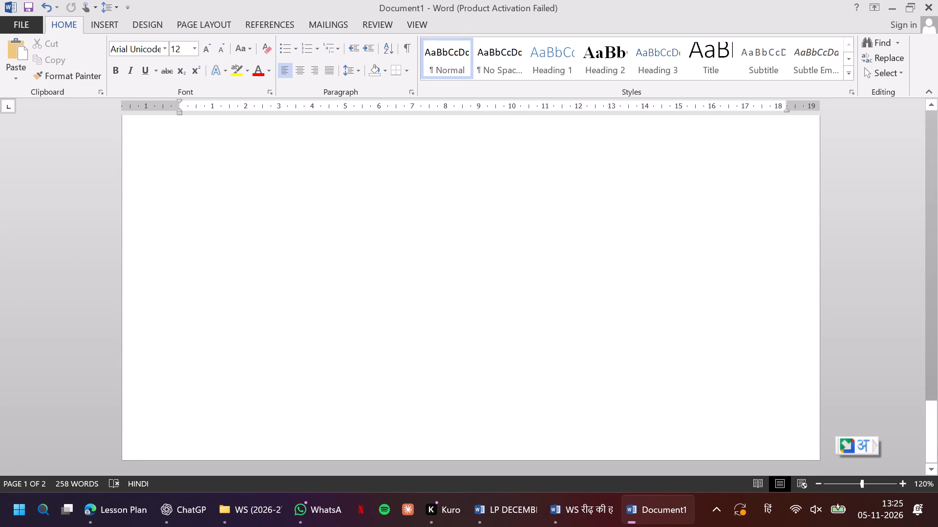
{"action": "scroll", "coordinate": [322, 223], "scroll_direction": "down", "scroll_amount": 2}
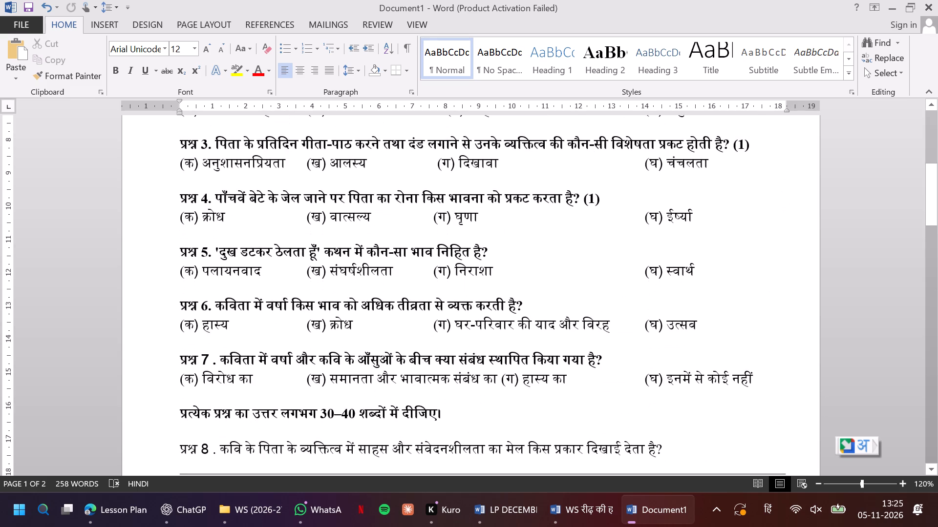
{"action": "scroll", "coordinate": [322, 223], "scroll_direction": "down", "scroll_amount": 3}
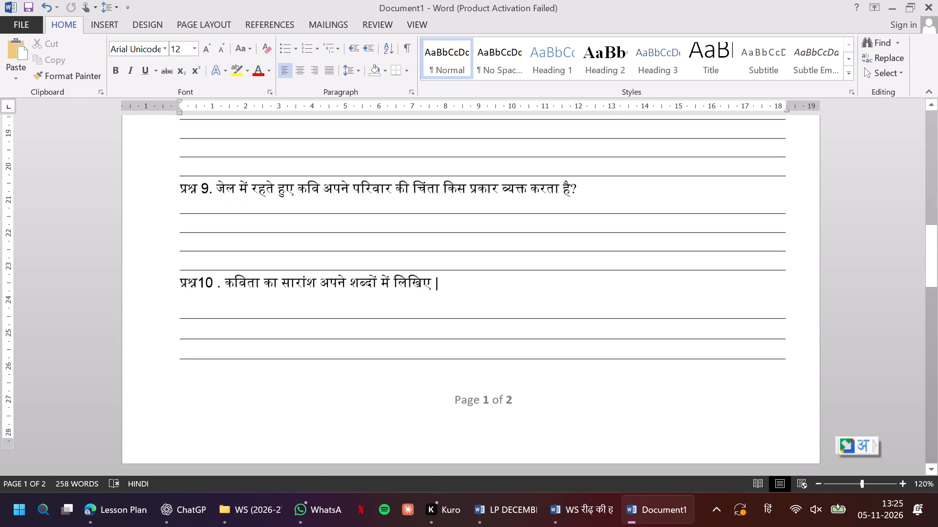
{"action": "scroll", "coordinate": [322, 223], "scroll_direction": "down", "scroll_amount": 2}
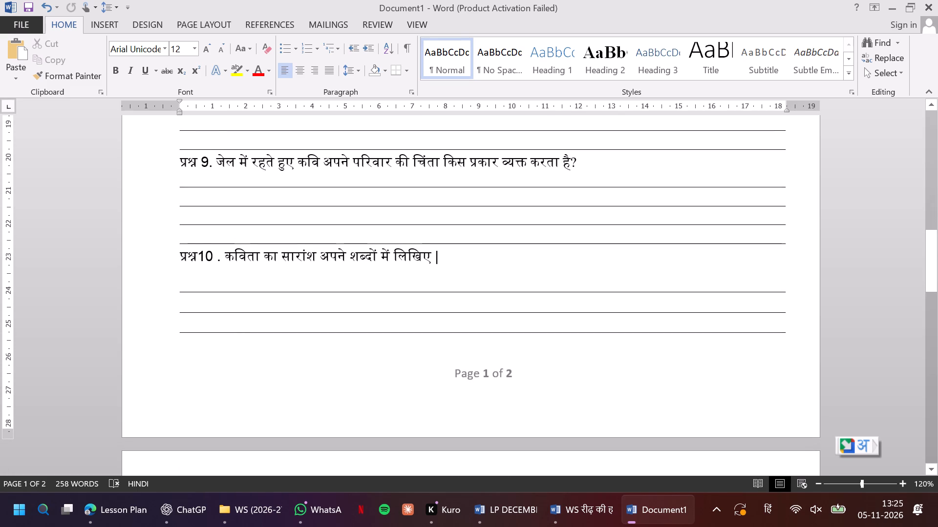
{"action": "scroll", "coordinate": [322, 223], "scroll_direction": "down", "scroll_amount": 1}
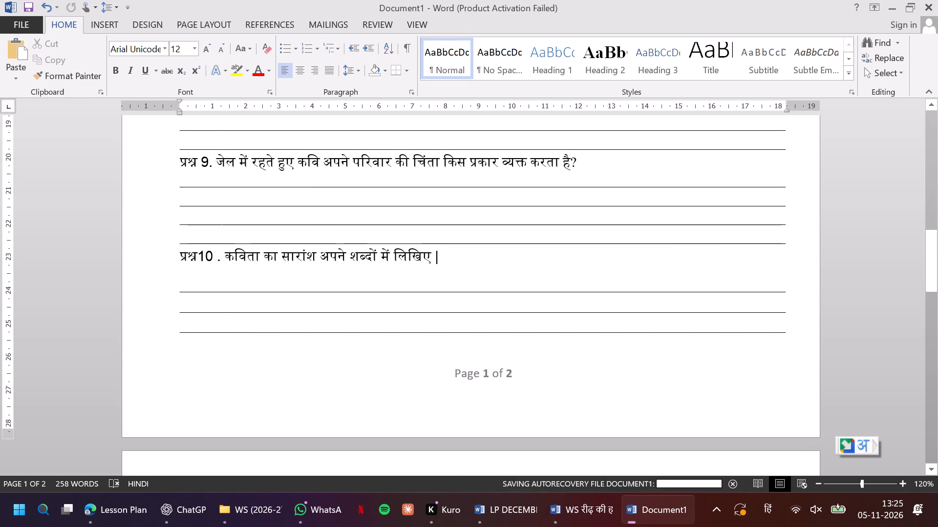
Trim two underscores from the end of the प्रश्न 10 answer lines on page 2 and add one back to complete the last line.
{"action": "scroll", "coordinate": [322, 223], "scroll_direction": "down", "scroll_amount": 2}
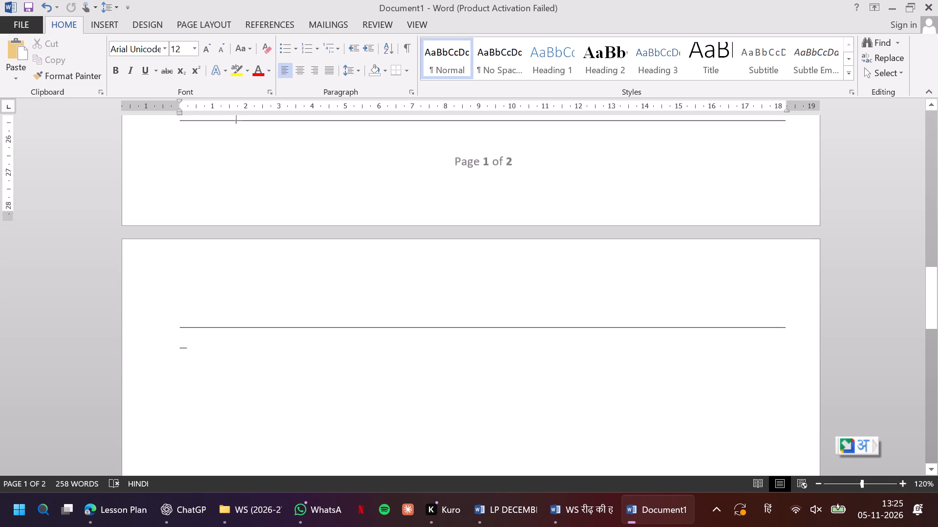
{"action": "scroll", "coordinate": [322, 223], "scroll_direction": "down", "scroll_amount": 1}
{"action": "left_click", "coordinate": [198, 248]}
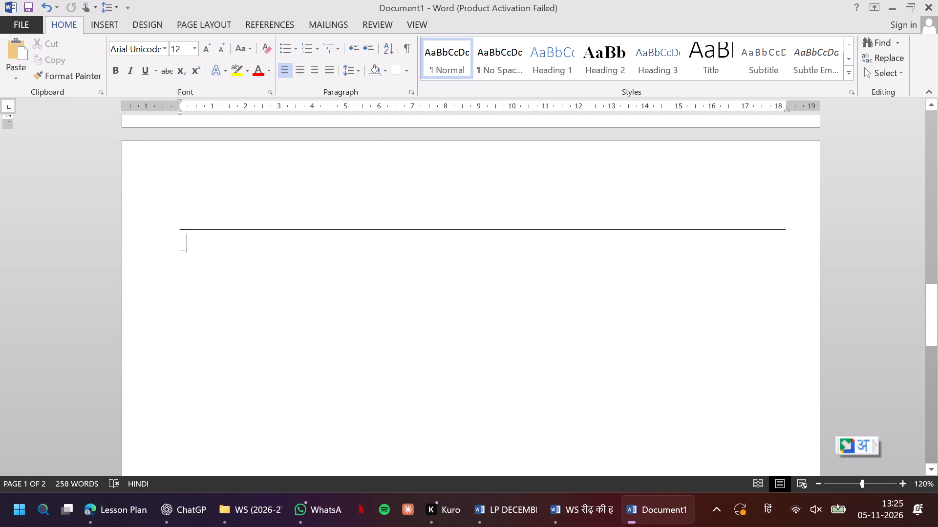
{"action": "key", "text": "BackSpace"}
{"action": "key", "text": "BackSpace"}
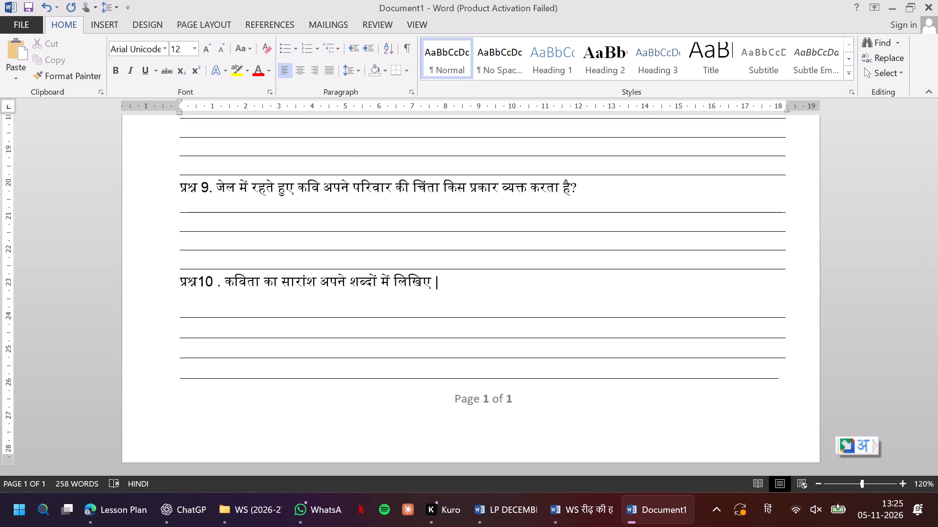
{"action": "key", "text": "shift+underscore"}
Start saving the worksheet as a new file, browsing from Desktop through dell all data to the CLASS 9 (2026 - 27 ) folder.
{"action": "scroll", "coordinate": [144, 151], "scroll_direction": "up", "scroll_amount": 4}
{"action": "scroll", "coordinate": [144, 151], "scroll_direction": "right", "scroll_amount": 1}
{"action": "scroll", "coordinate": [144, 151], "scroll_direction": "up", "scroll_amount": 5}
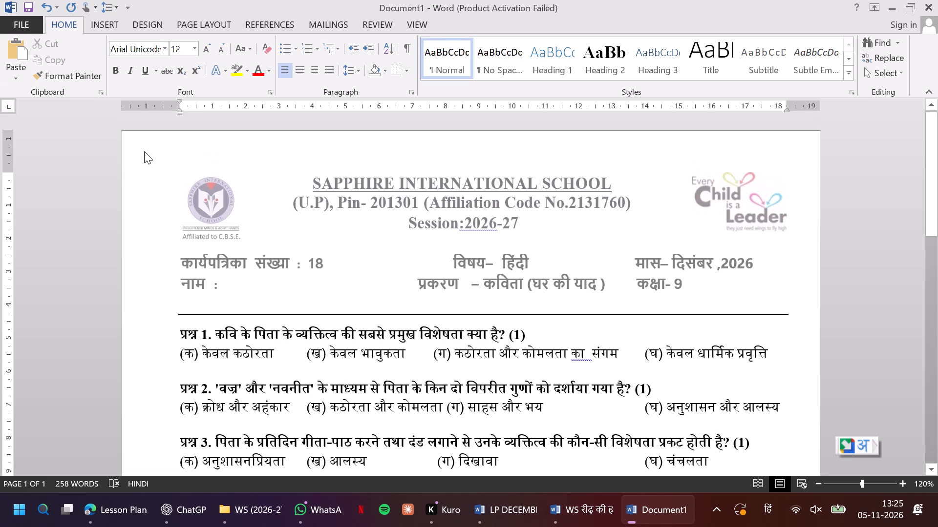
{"action": "key", "text": "ctrl+s"}
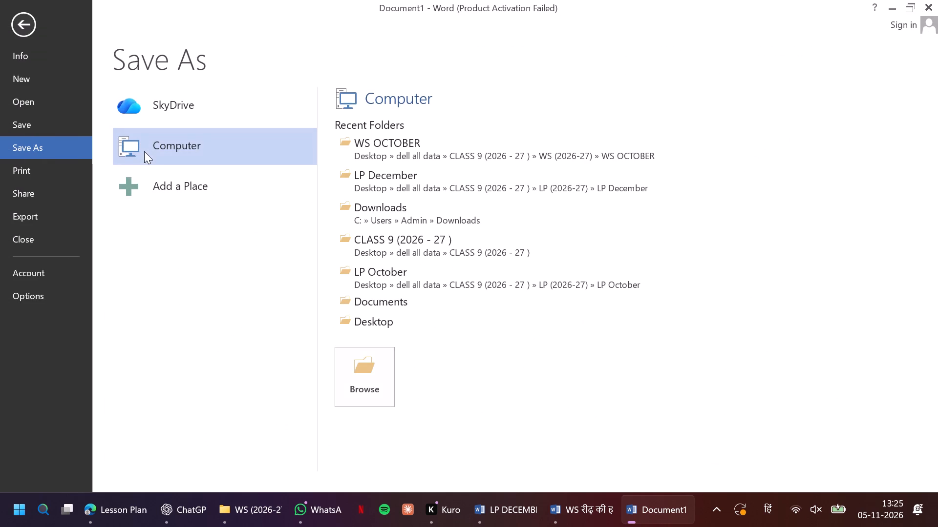
{"action": "left_click", "coordinate": [405, 322]}
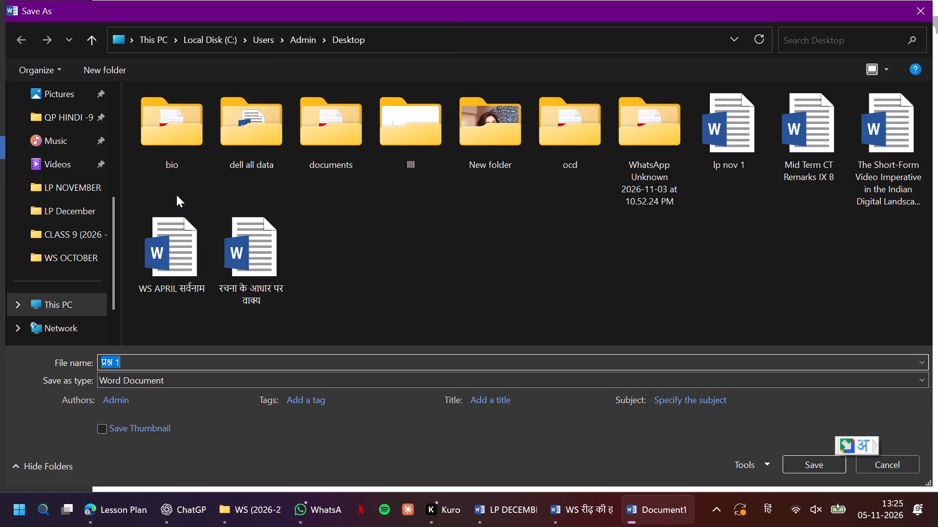
{"action": "double_click", "coordinate": [264, 148]}
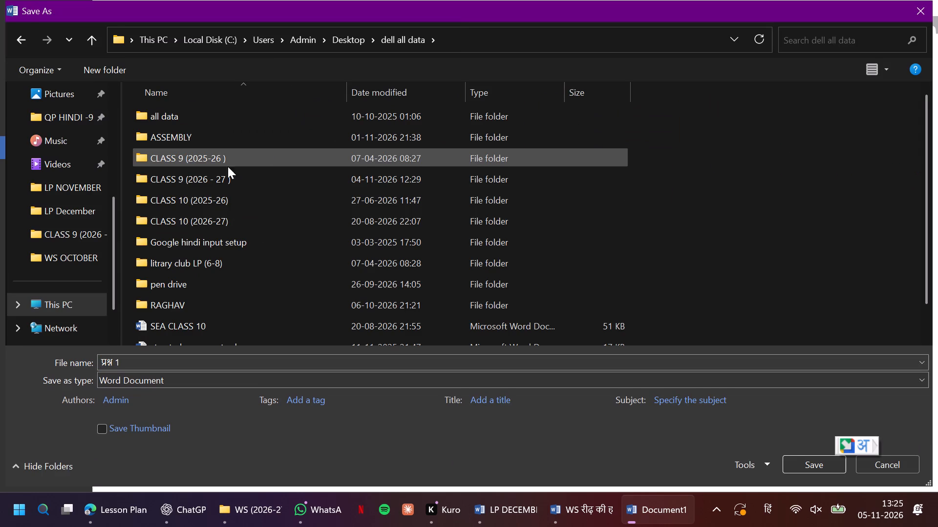
{"action": "double_click", "coordinate": [203, 180]}
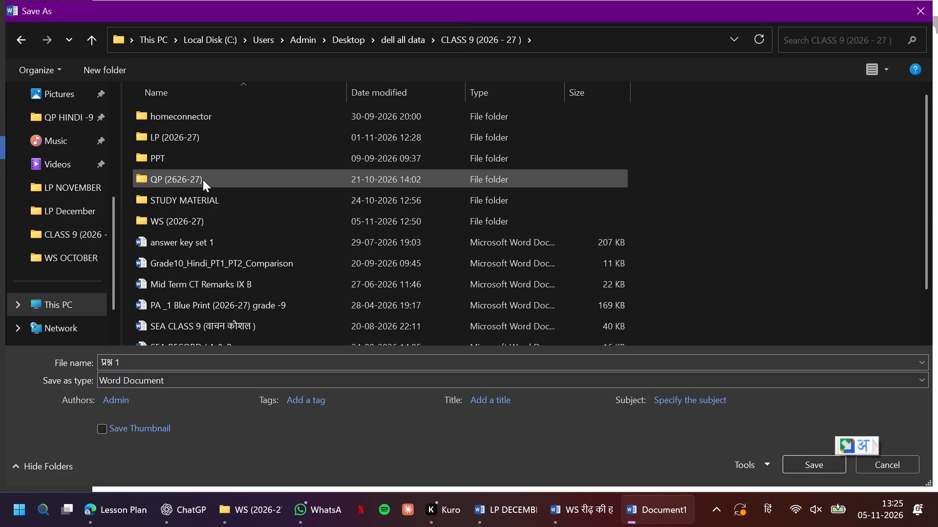
{"action": "double_click", "coordinate": [203, 180]}
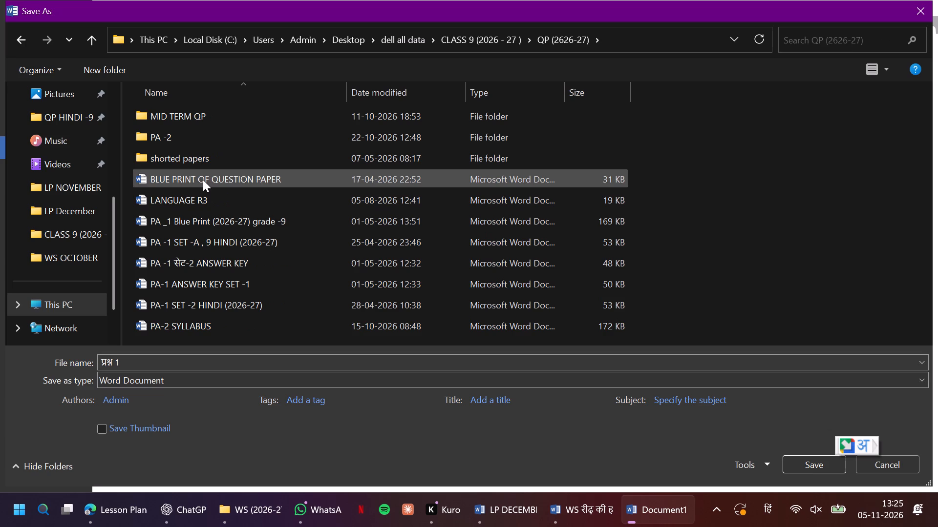
{"action": "left_click", "coordinate": [25, 49]}
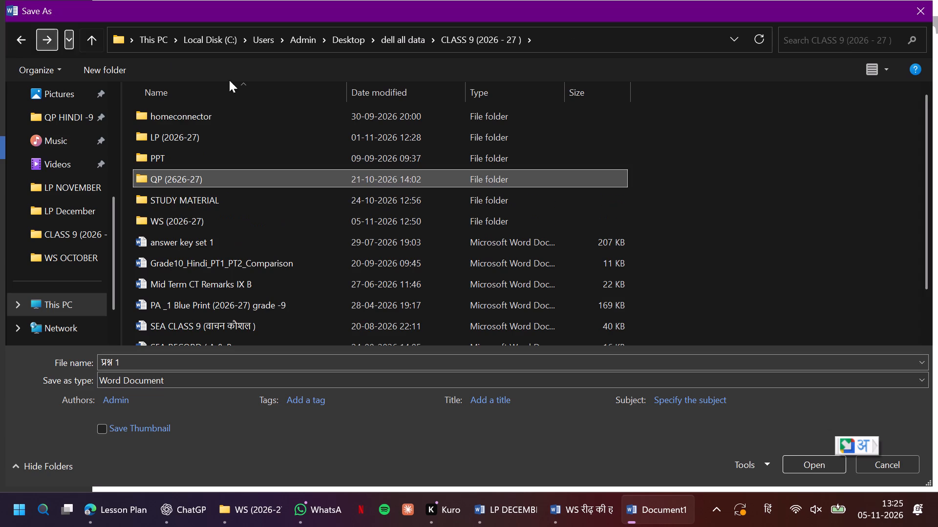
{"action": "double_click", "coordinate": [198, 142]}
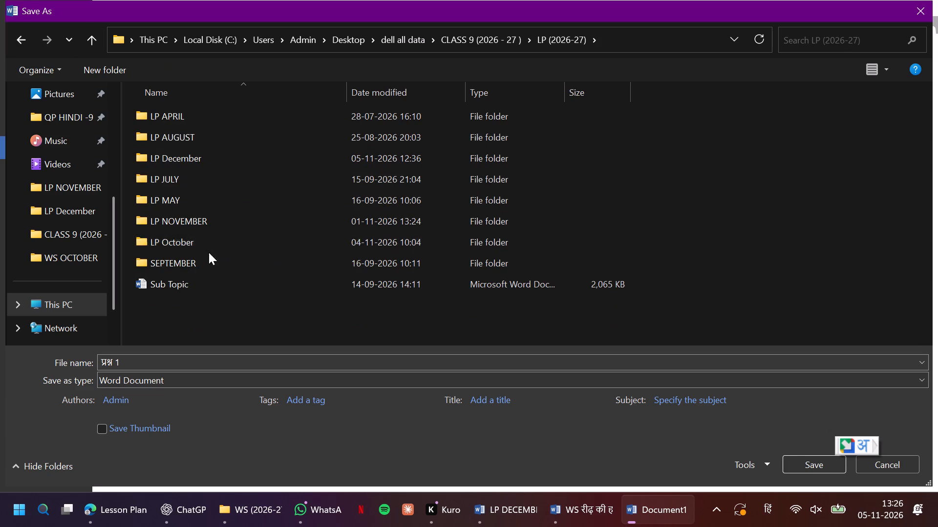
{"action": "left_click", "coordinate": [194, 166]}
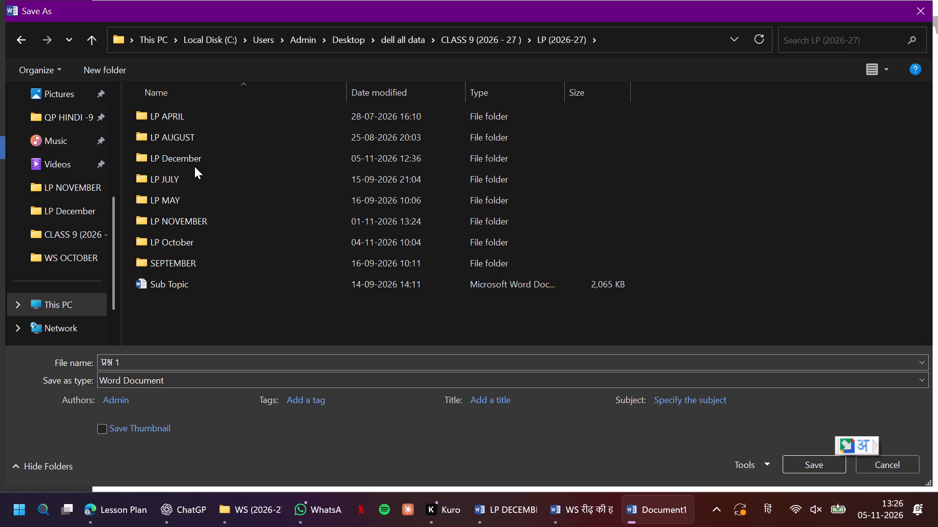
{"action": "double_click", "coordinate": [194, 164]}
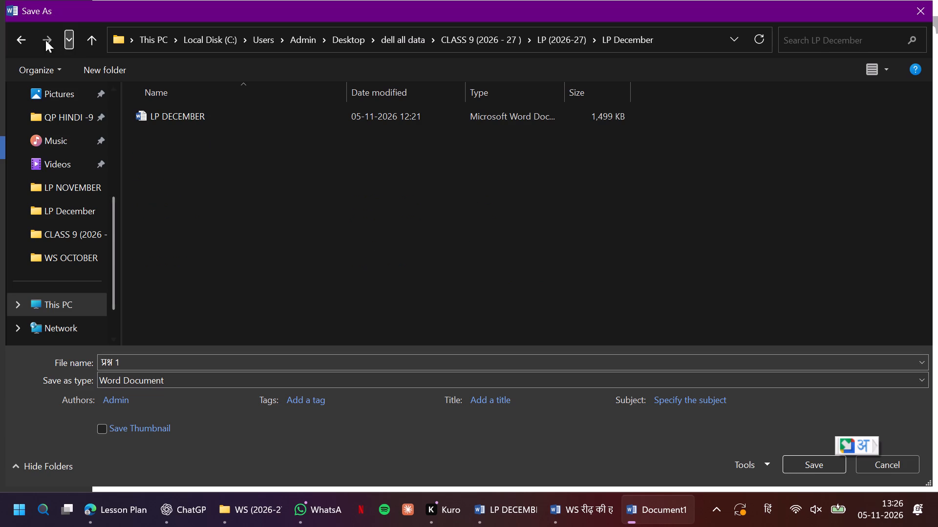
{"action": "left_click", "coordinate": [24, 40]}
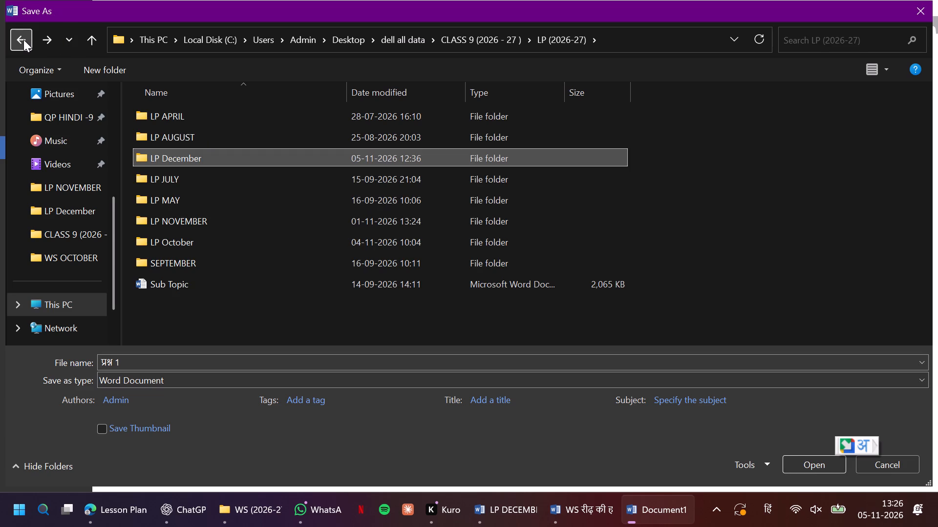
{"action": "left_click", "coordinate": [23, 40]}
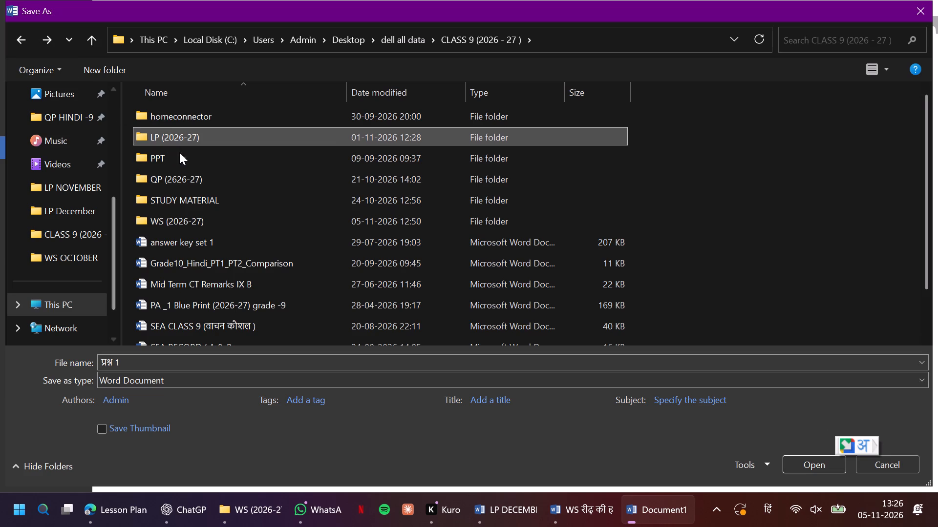
Save the worksheet as WS घर की याद in the WS DECEMBER folder inside WS (2026-27).
{"action": "double_click", "coordinate": [178, 228]}
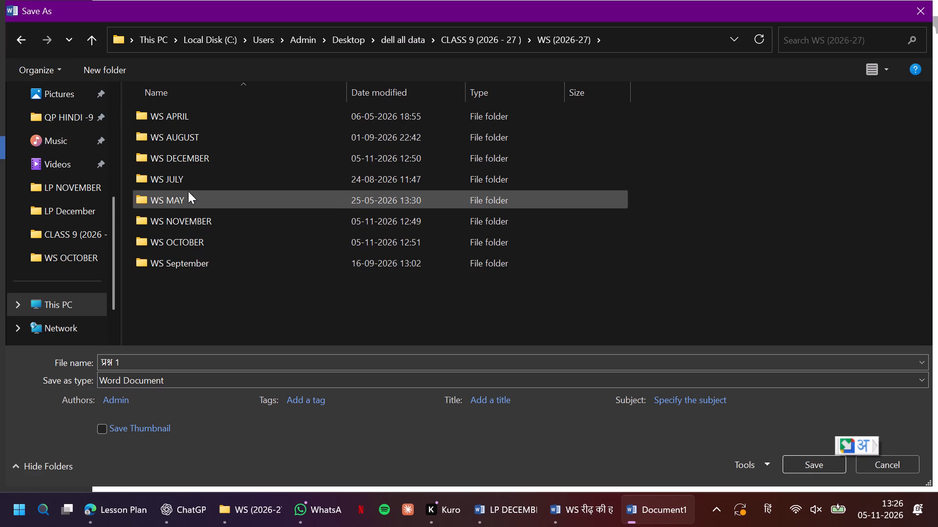
{"action": "double_click", "coordinate": [187, 152]}
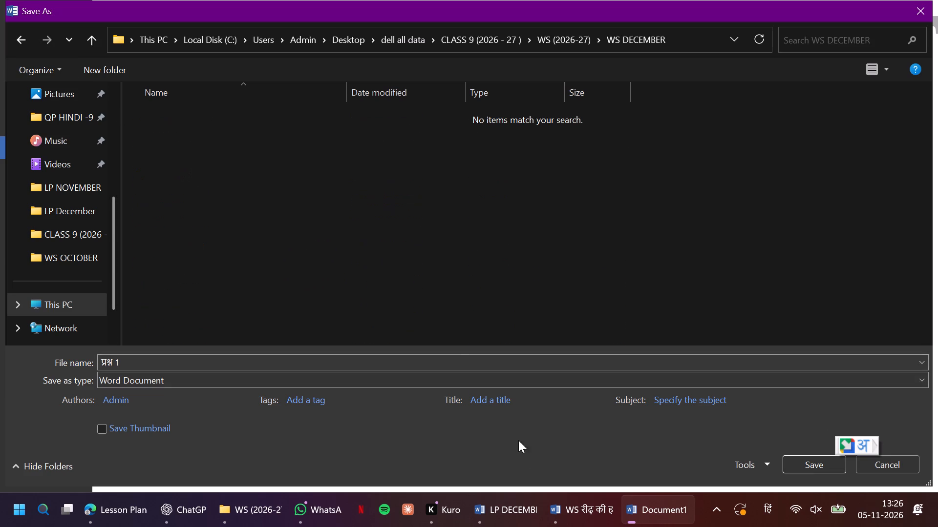
{"action": "left_click", "coordinate": [144, 362]}
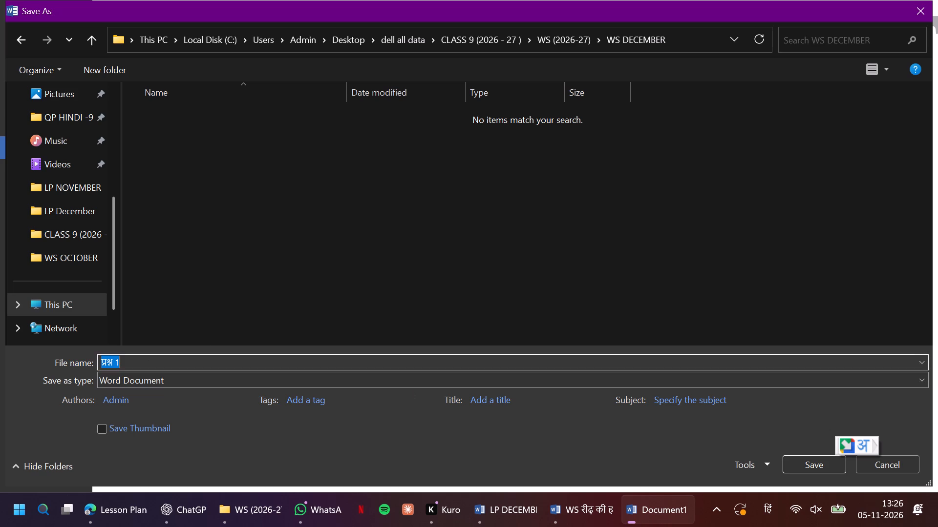
{"action": "key", "text": "BackSpace"}
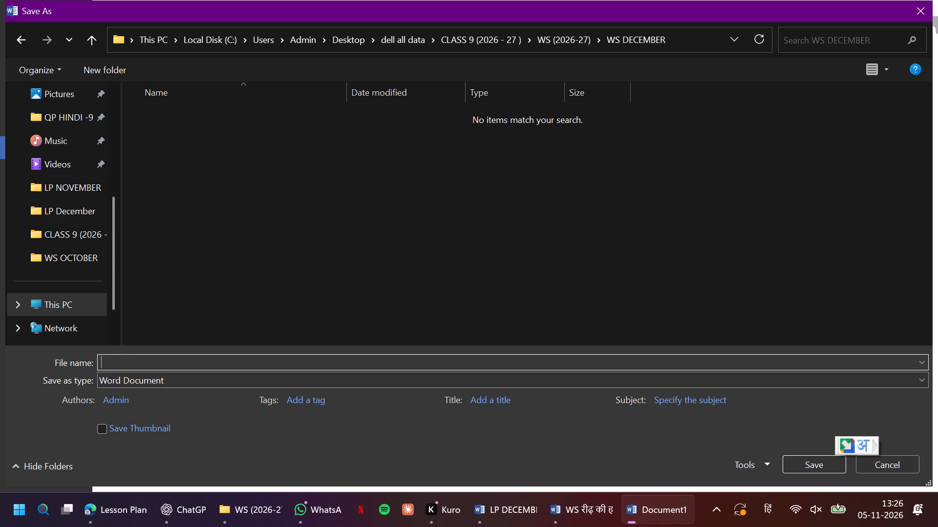
{"action": "type", "text": "WS"}
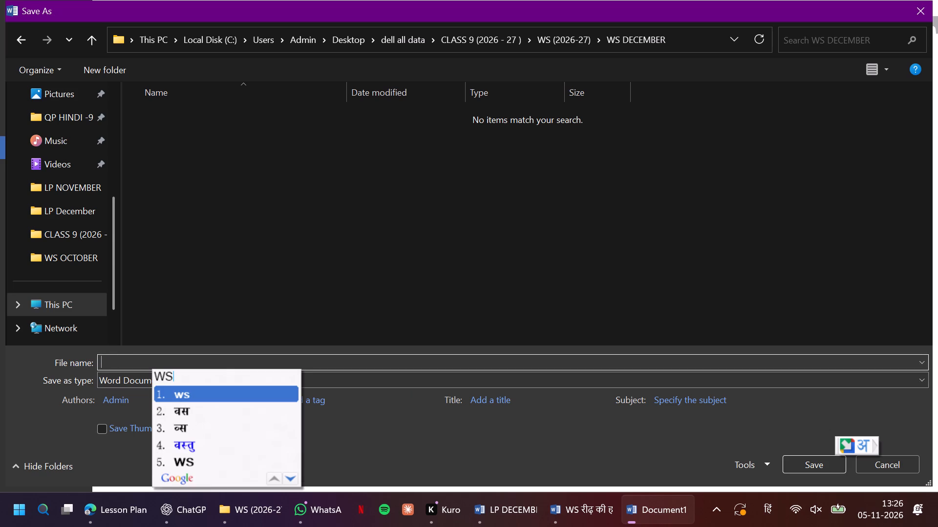
{"action": "key", "text": "Down"}
{"action": "key", "text": "Down"}
{"action": "key", "text": "Down"}
{"action": "key", "text": "Down"}
{"action": "key", "text": "space"}
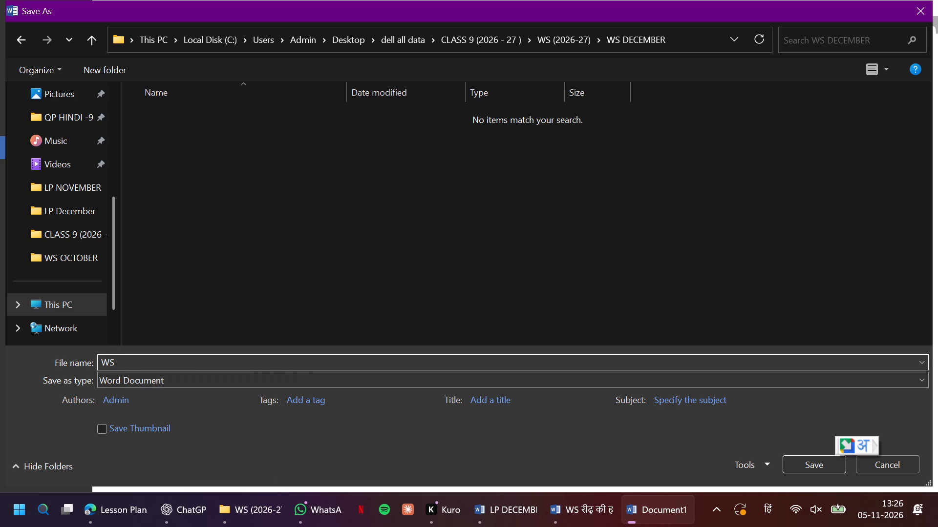
{"action": "type", "text": "GHAR KI"}
{"action": "key", "text": "Down"}
{"action": "key", "text": "space"}
{"action": "type", "text": "YAAD"}
{"action": "key", "text": "space"}
{"action": "left_click", "coordinate": [805, 462]}
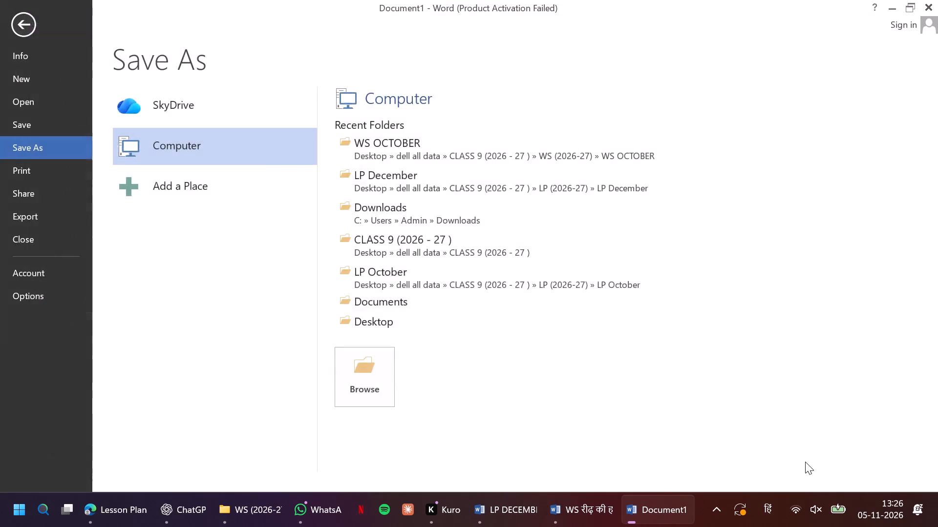
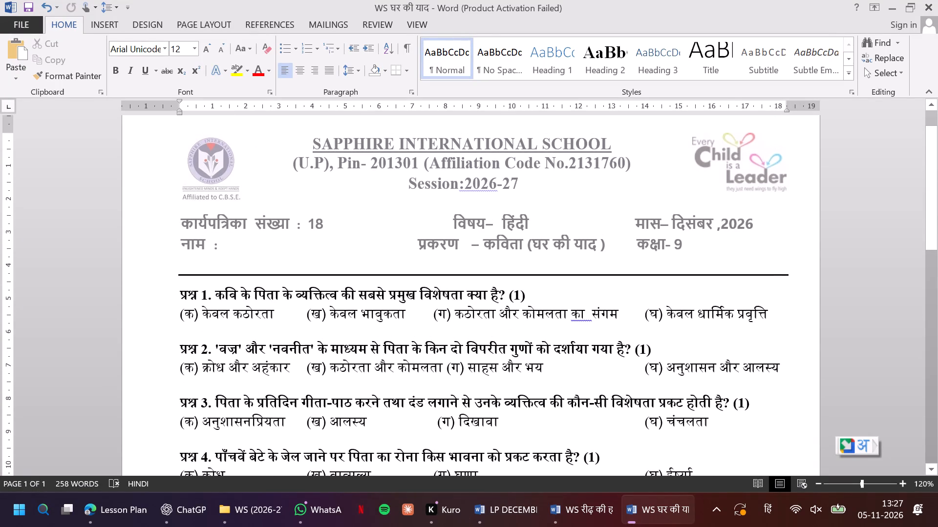
Remove the (1) marks notation from the end of the question lines प्रश्न 1 through प्रश्न 4.
{"action": "left_click", "coordinate": [529, 290]}
{"action": "key", "text": "BackSpace"}
{"action": "key", "text": "BackSpace"}
{"action": "key", "text": "BackSpace"}
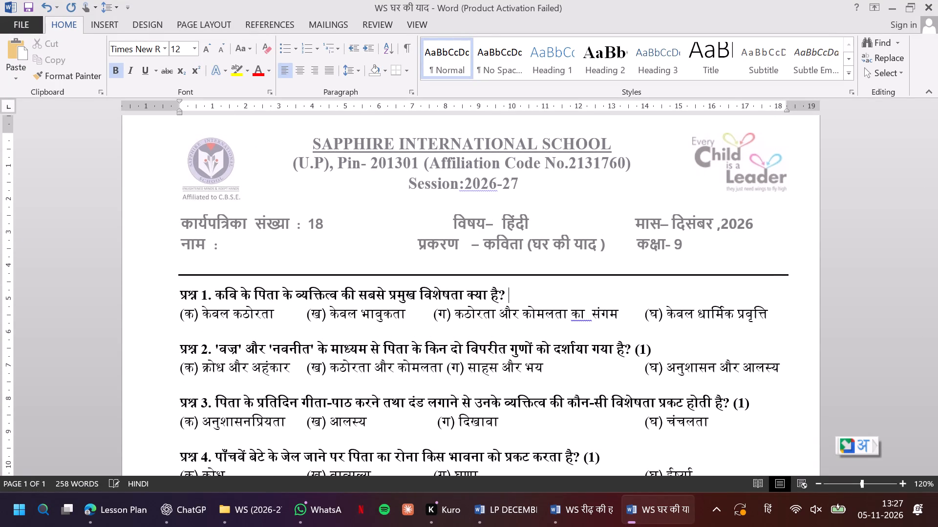
{"action": "left_click", "coordinate": [651, 351]}
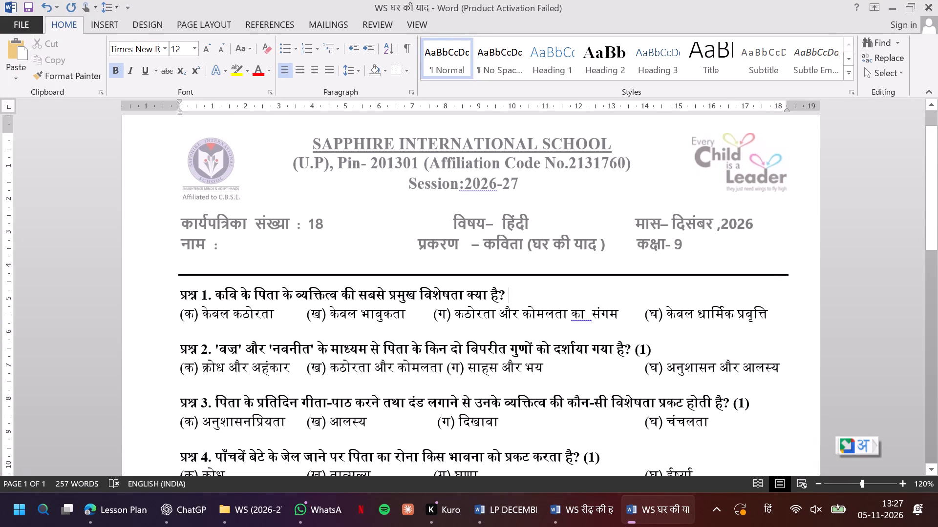
{"action": "key", "text": "BackSpace"}
{"action": "key", "text": "BackSpace"}
{"action": "key", "text": "BackSpace"}
{"action": "left_click", "coordinate": [749, 405]}
{"action": "key", "text": "BackSpace"}
{"action": "key", "text": "BackSpace"}
{"action": "key", "text": "BackSpace"}
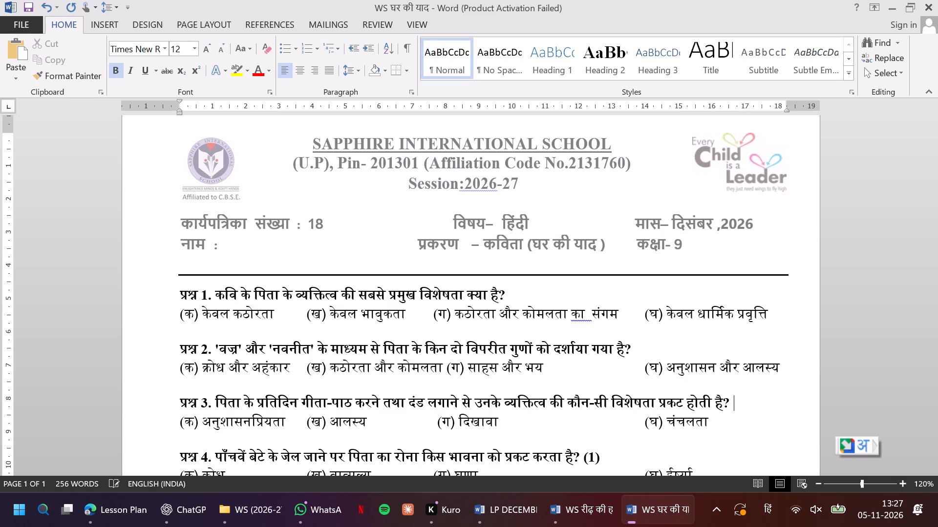
{"action": "scroll", "coordinate": [749, 405], "scroll_direction": "down", "scroll_amount": 1}
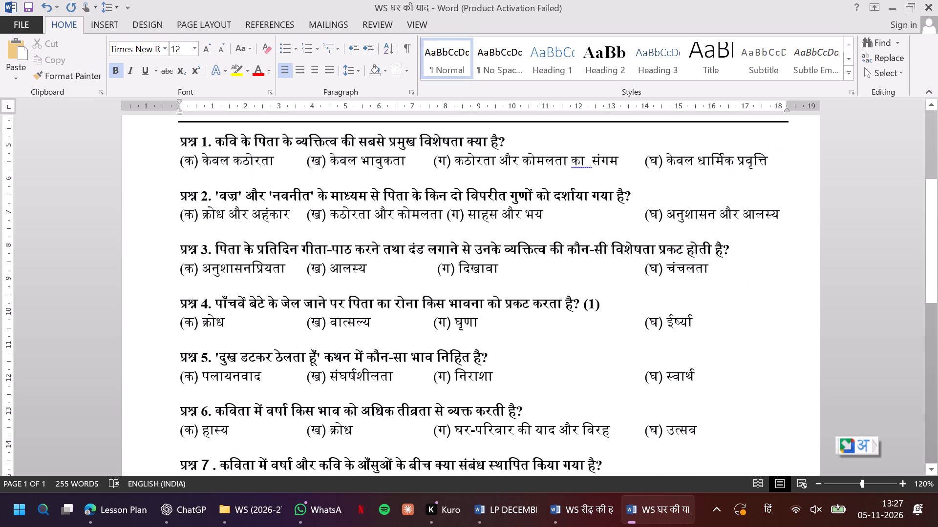
{"action": "left_click", "coordinate": [600, 305]}
{"action": "key", "text": "BackSpace"}
{"action": "key", "text": "BackSpace"}
{"action": "key", "text": "BackSpace"}
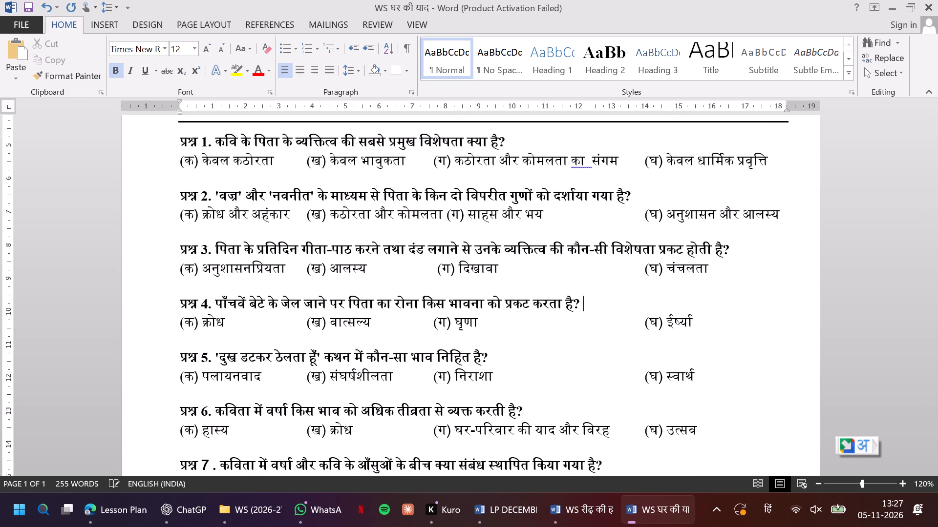
Examine the whole worksheet from the header and multiple-choice questions through the प्रश्न 10 answer lines.
{"action": "scroll", "coordinate": [666, 429], "scroll_direction": "down", "scroll_amount": 1}
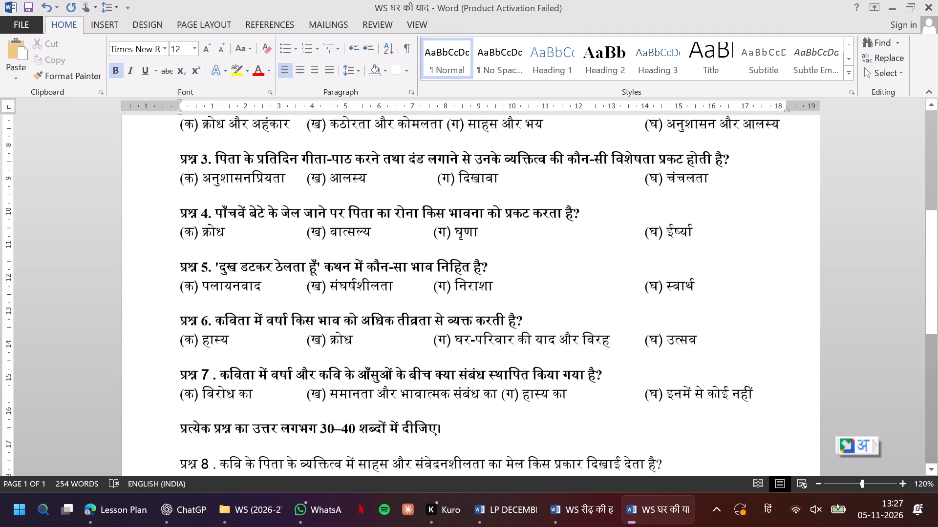
{"action": "scroll", "coordinate": [666, 429], "scroll_direction": "down", "scroll_amount": 3}
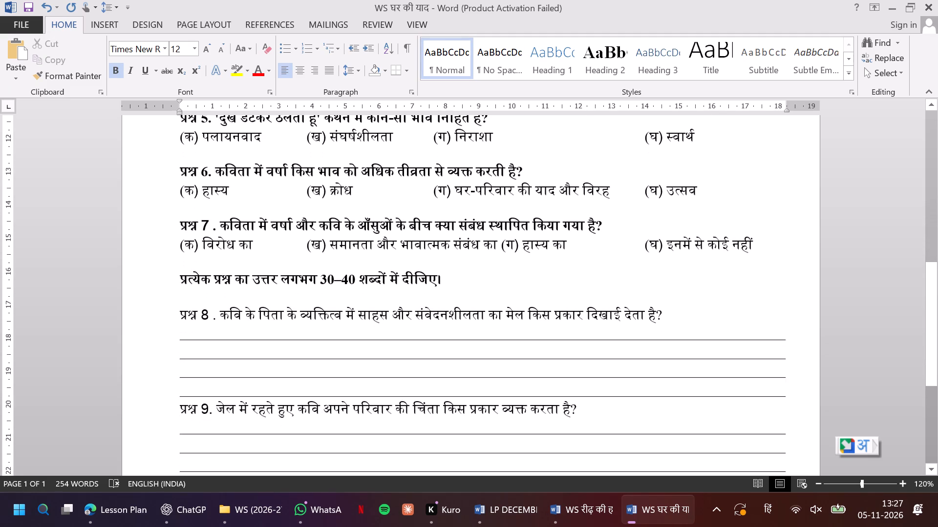
{"action": "scroll", "coordinate": [666, 429], "scroll_direction": "down", "scroll_amount": 1}
{"action": "scroll", "coordinate": [666, 429], "scroll_direction": "up", "scroll_amount": 1}
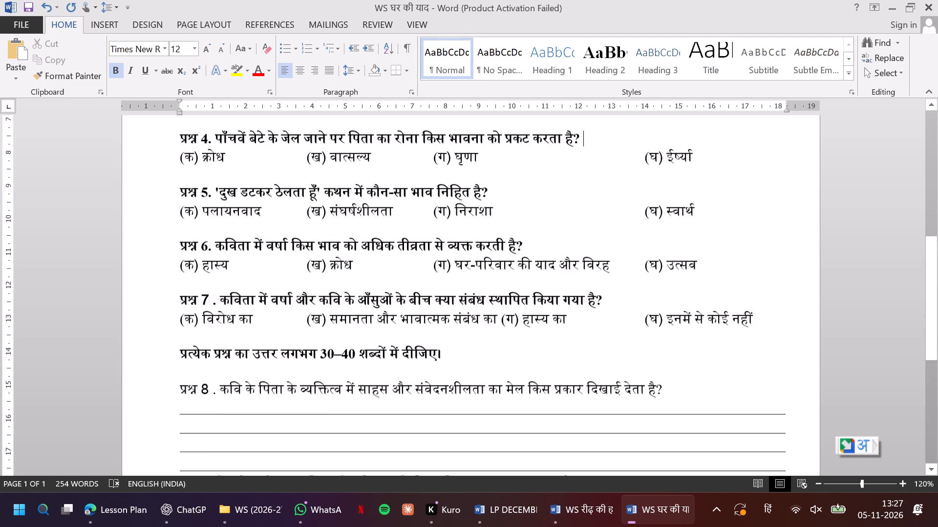
{"action": "scroll", "coordinate": [666, 429], "scroll_direction": "up", "scroll_amount": 2}
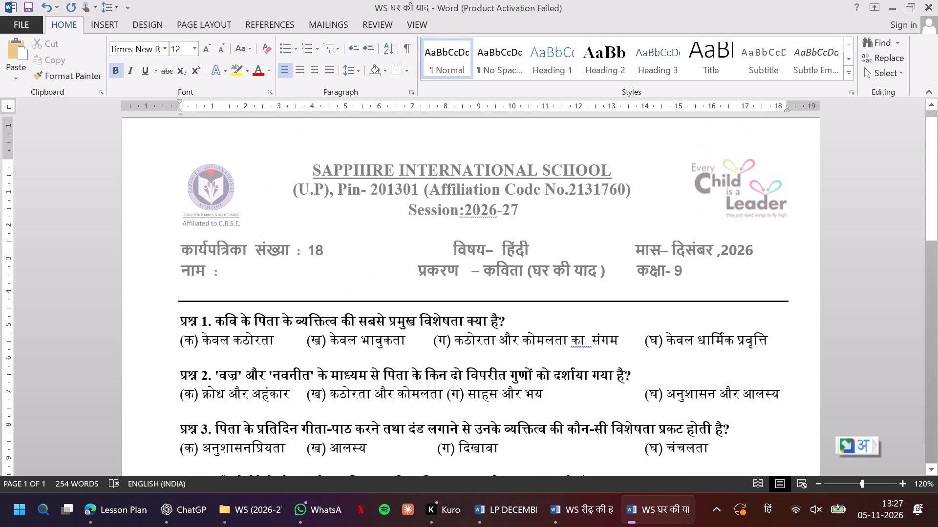
{"action": "scroll", "coordinate": [447, 381], "scroll_direction": "down", "scroll_amount": 1}
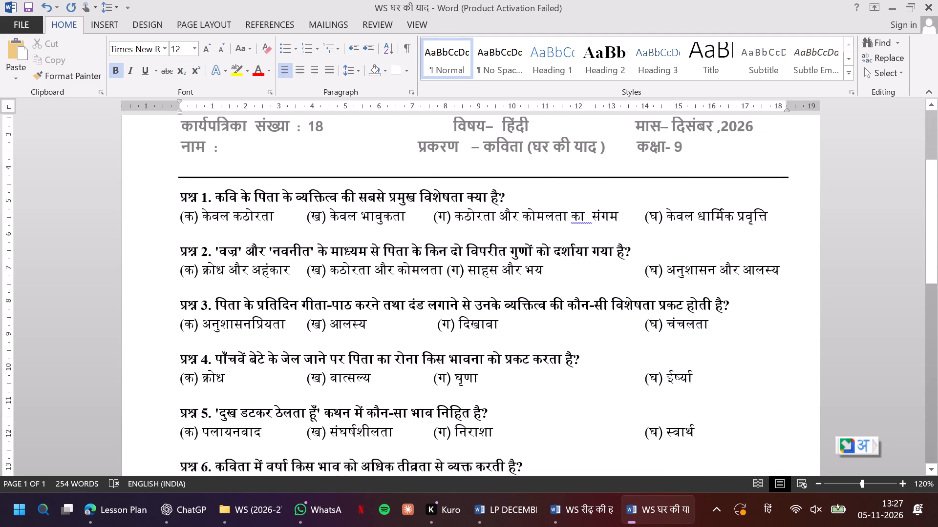
{"action": "scroll", "coordinate": [447, 381], "scroll_direction": "down", "scroll_amount": 1}
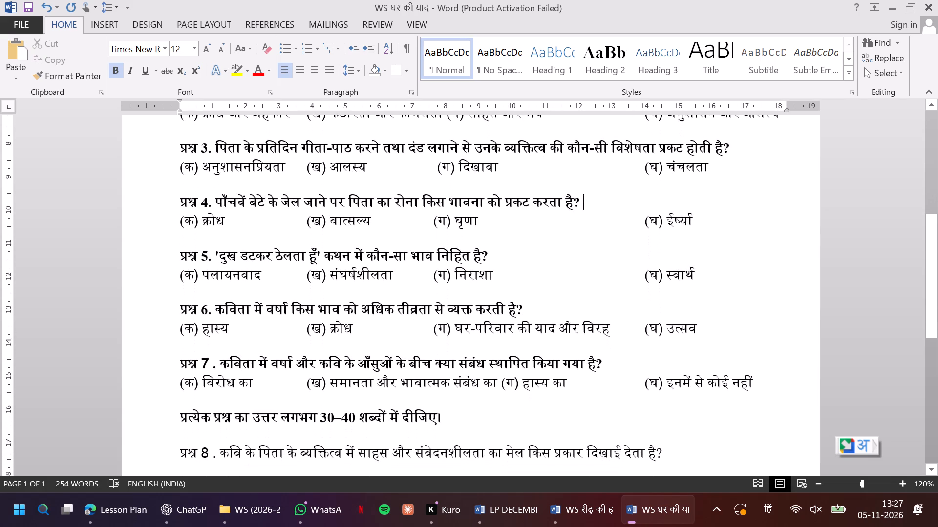
{"action": "scroll", "coordinate": [447, 381], "scroll_direction": "down", "scroll_amount": 2}
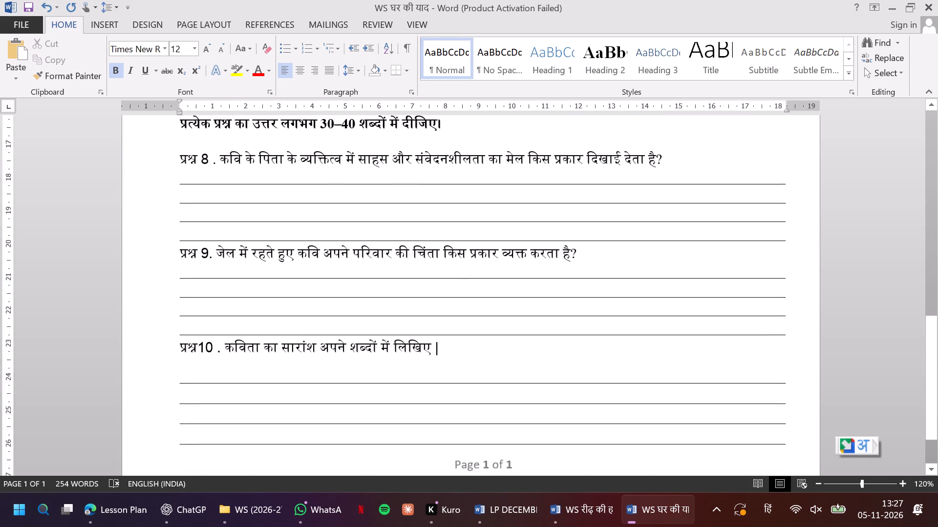
{"action": "scroll", "coordinate": [447, 381], "scroll_direction": "down", "scroll_amount": 1}
Save the changes to the WS घर की याद worksheet.
{"action": "key", "text": "ctrl+s"}
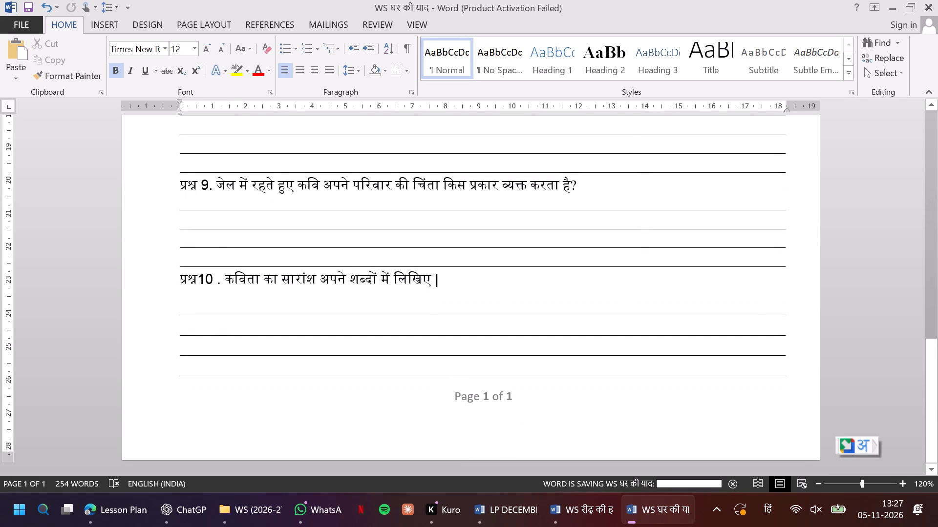
Export the worksheet as the PDF WS घर की याद into dell all data, CLASS 9 (2026 - 27 ), WS (2026-27), WS DECEMBER.
{"action": "left_click", "coordinate": [25, 25]}
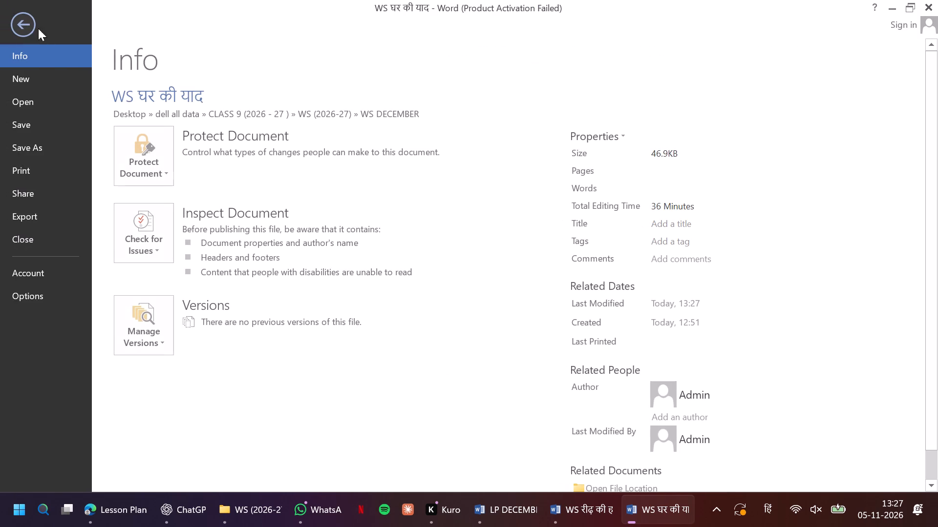
{"action": "left_click", "coordinate": [47, 223]}
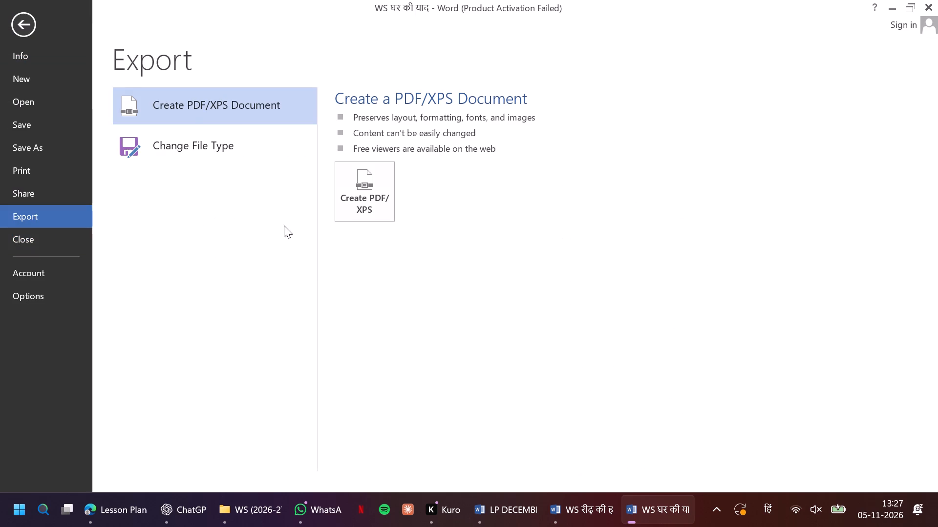
{"action": "left_click", "coordinate": [362, 197]}
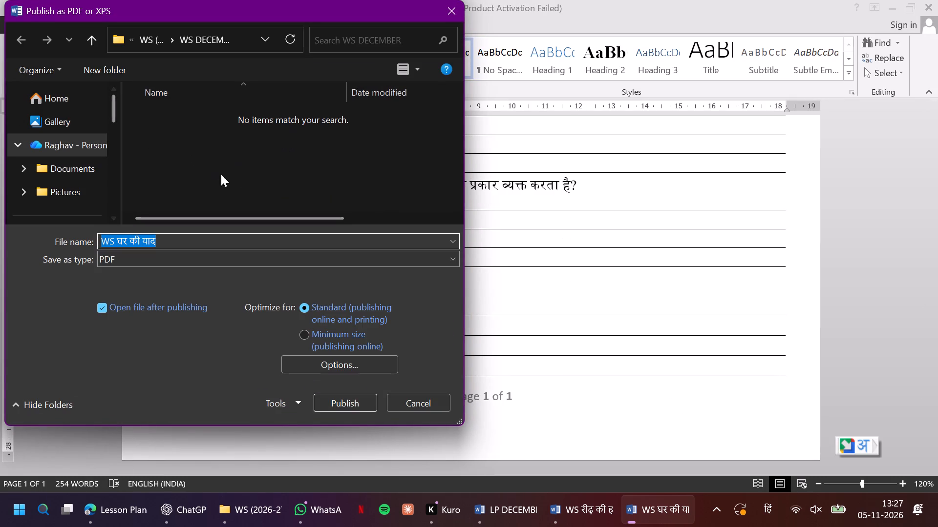
{"action": "left_click", "coordinate": [111, 185]}
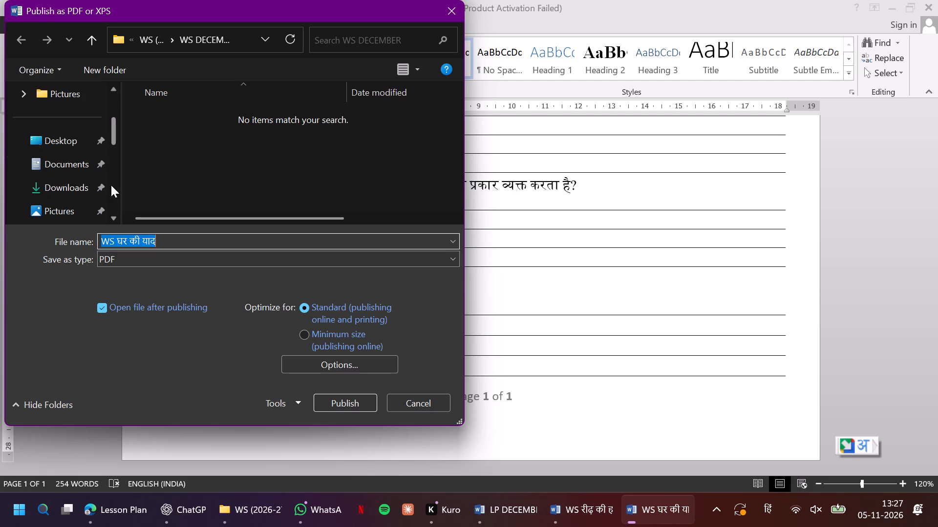
{"action": "double_click", "coordinate": [72, 139]}
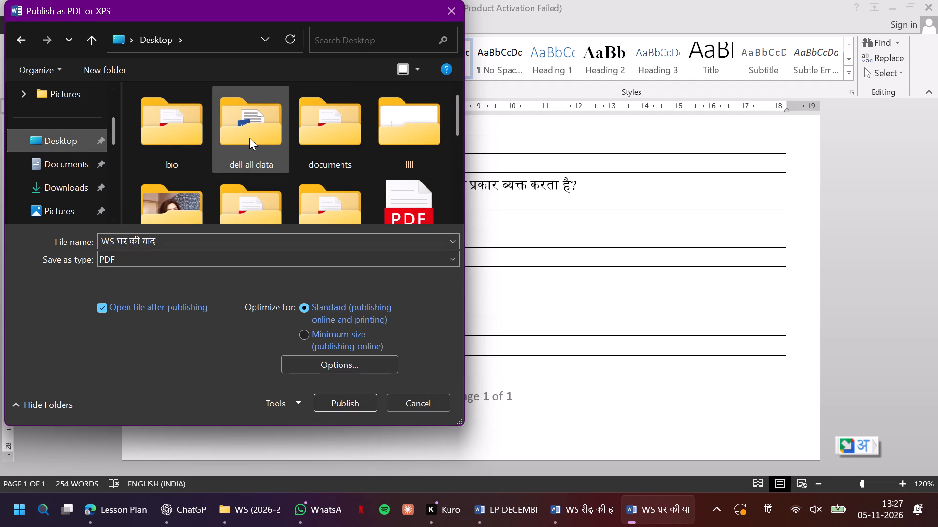
{"action": "double_click", "coordinate": [249, 138]}
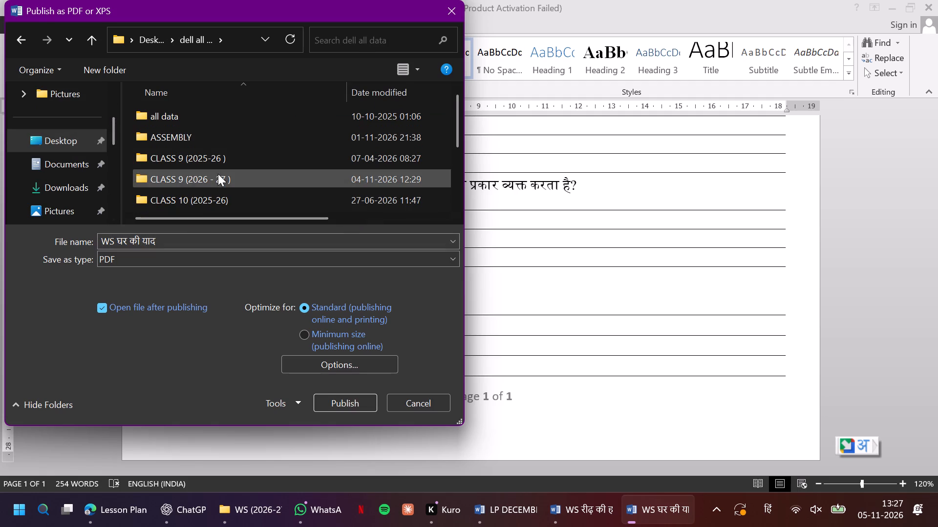
{"action": "double_click", "coordinate": [233, 179]}
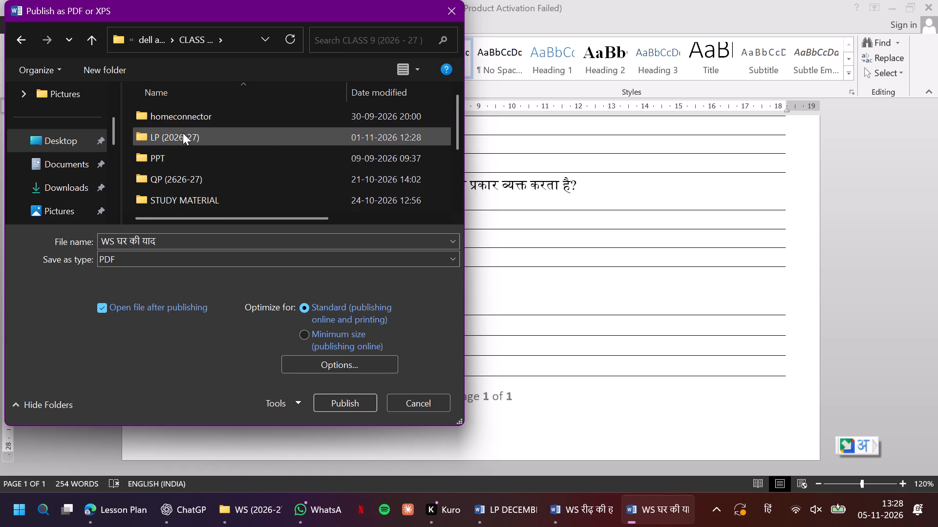
{"action": "scroll", "coordinate": [209, 182], "scroll_direction": "down", "scroll_amount": 1}
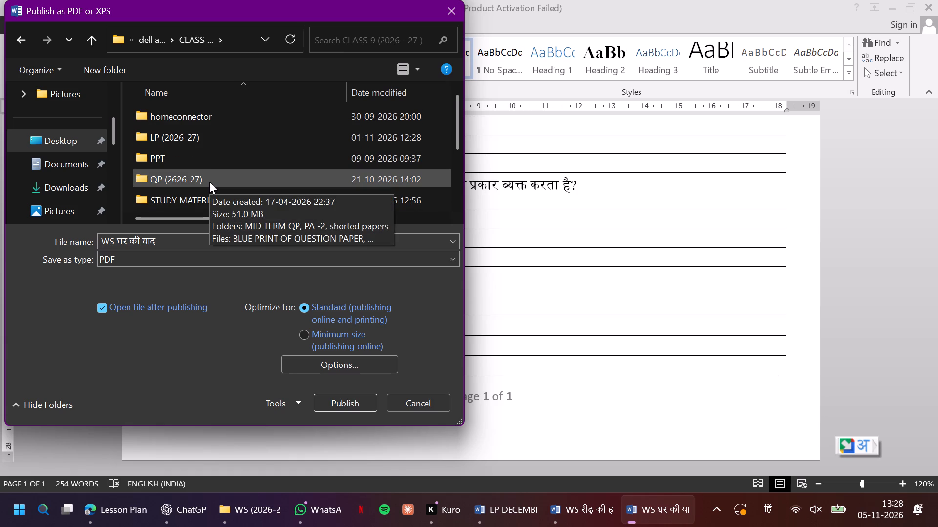
{"action": "scroll", "coordinate": [209, 182], "scroll_direction": "down", "scroll_amount": 1}
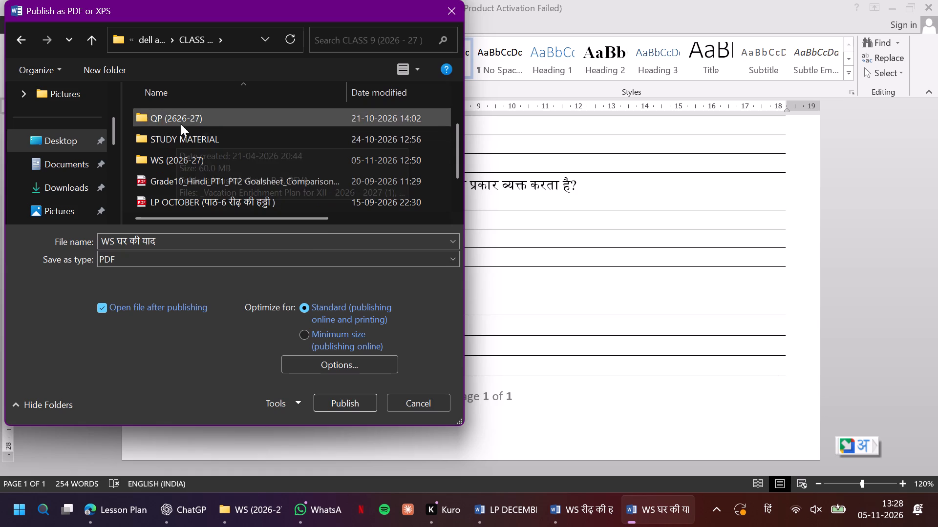
{"action": "double_click", "coordinate": [209, 156]}
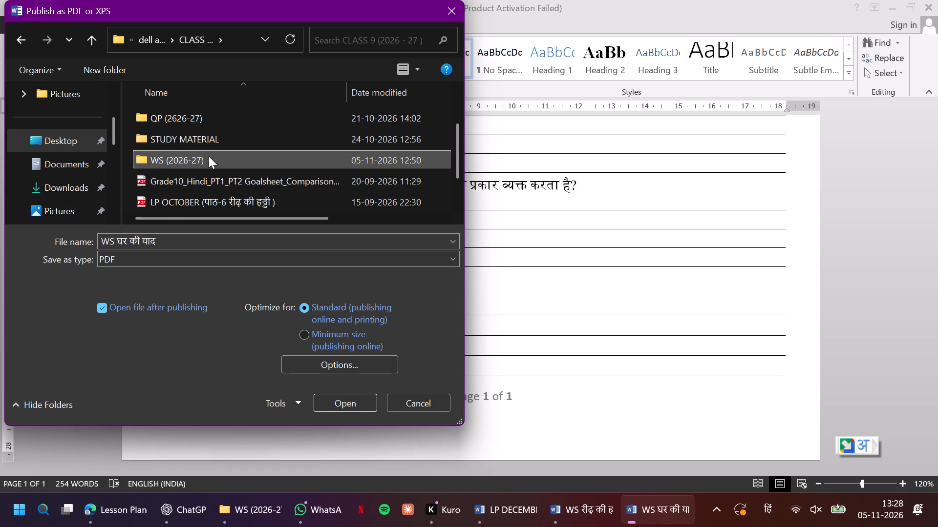
{"action": "double_click", "coordinate": [209, 156]}
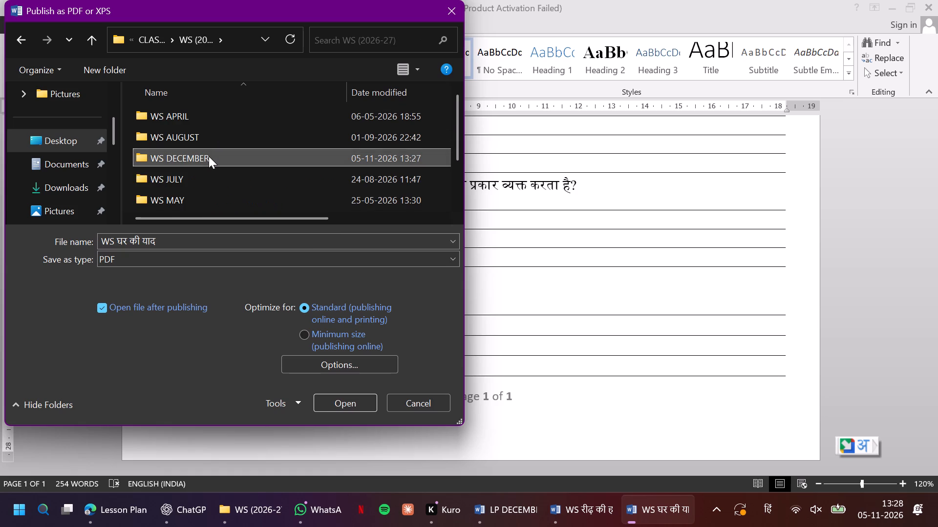
{"action": "left_click", "coordinate": [342, 403]}
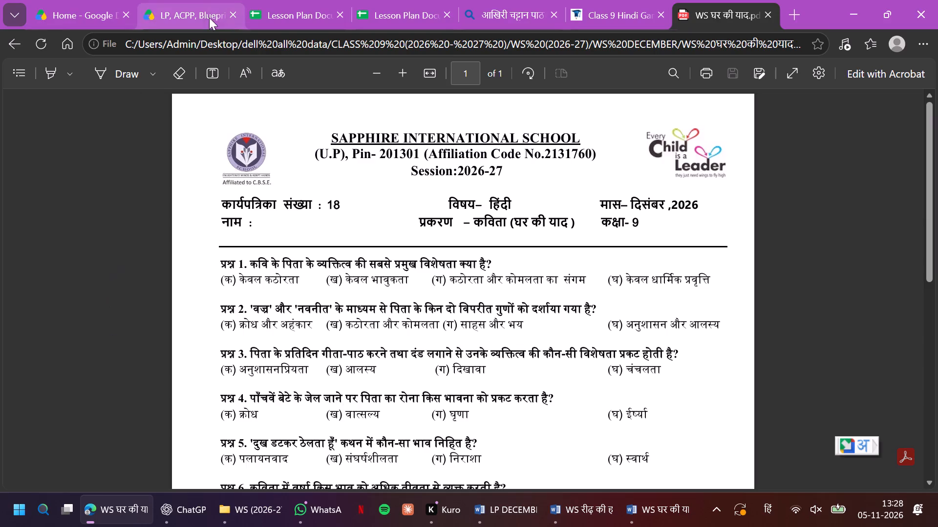
Close the Google Drive Home browser tab that holds the LP DECEMBER.pdf sharing dialog.
{"action": "left_click", "coordinate": [112, 12]}
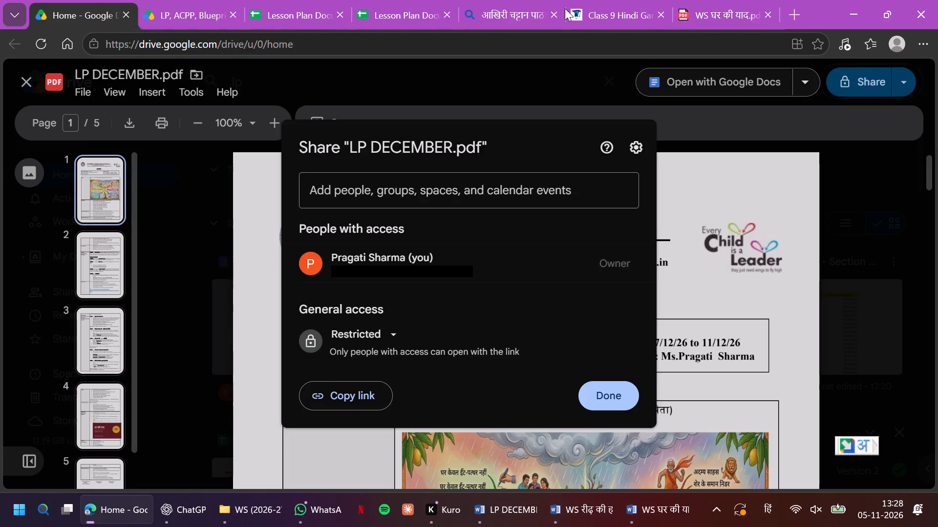
{"action": "left_click", "coordinate": [126, 17]}
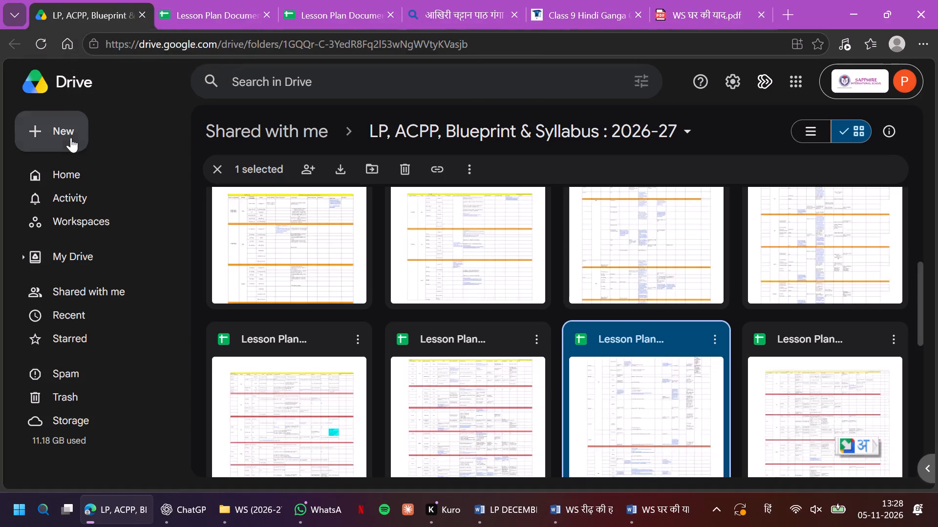
Create a folder named WS DECEMBER inside the shared folder LP, ACPP, Blueprint & Syllabus : 2026-27.
{"action": "left_click", "coordinate": [71, 138]}
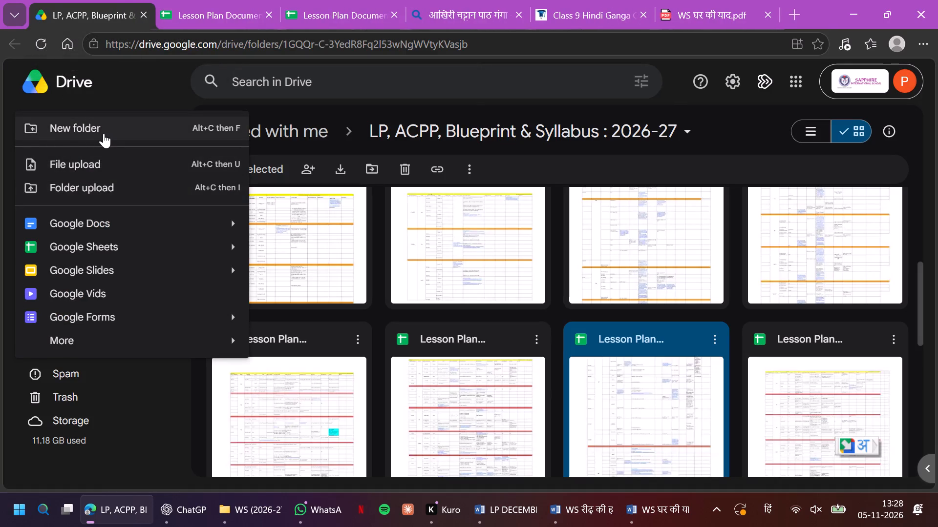
{"action": "left_click", "coordinate": [104, 133]}
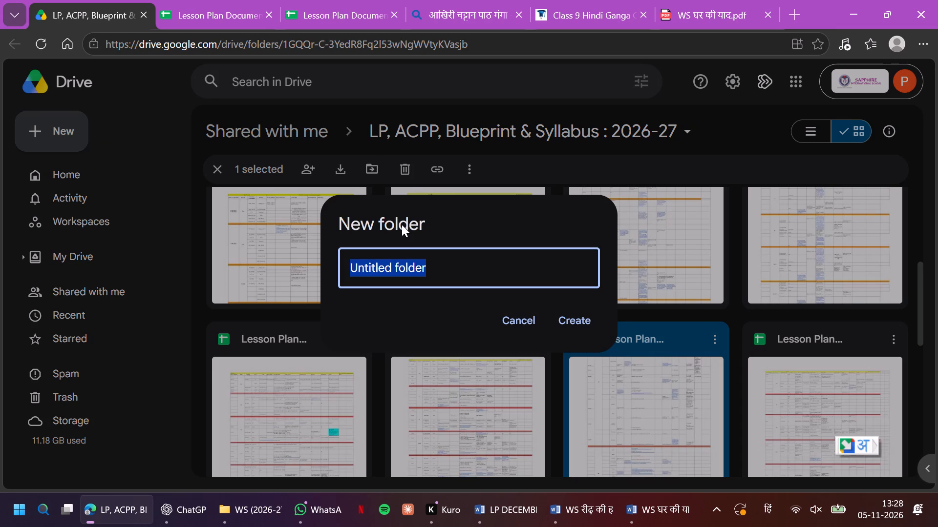
{"action": "key", "text": "BackSpace"}
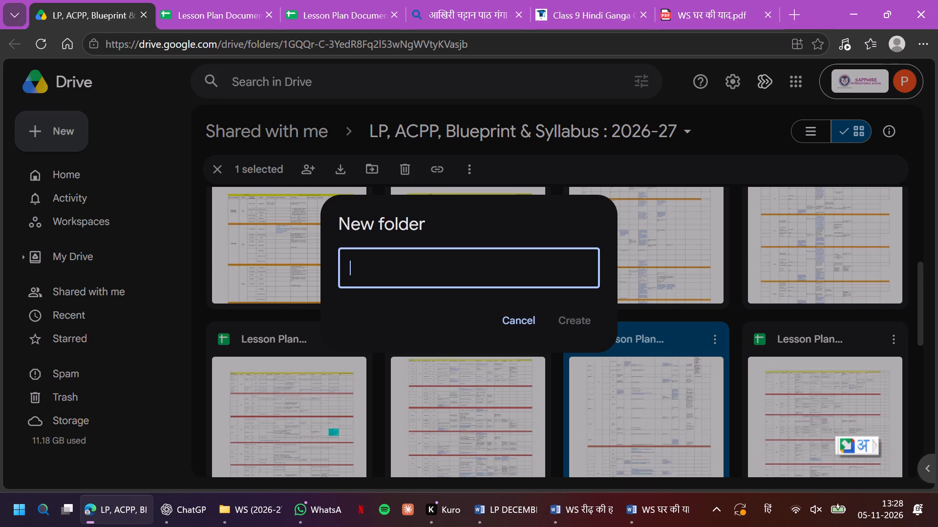
{"action": "type", "text": "WS"}
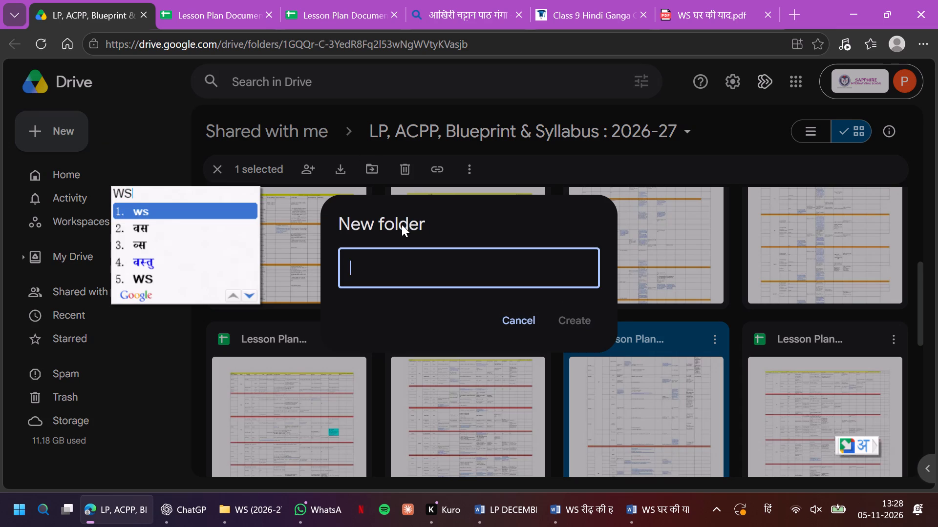
{"action": "left_click", "coordinate": [158, 279]}
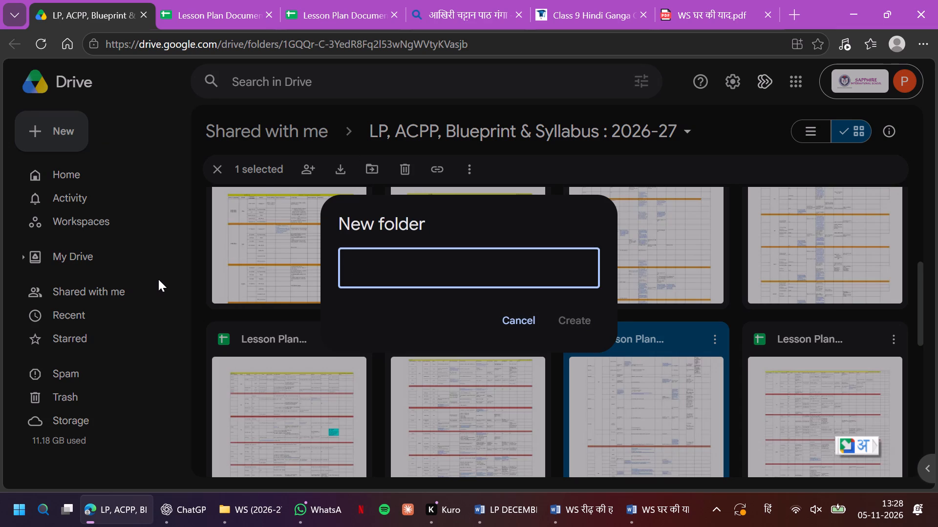
{"action": "key", "text": "space"}
{"action": "type", "text": "DECR"}
{"action": "key", "text": "BackSpace"}
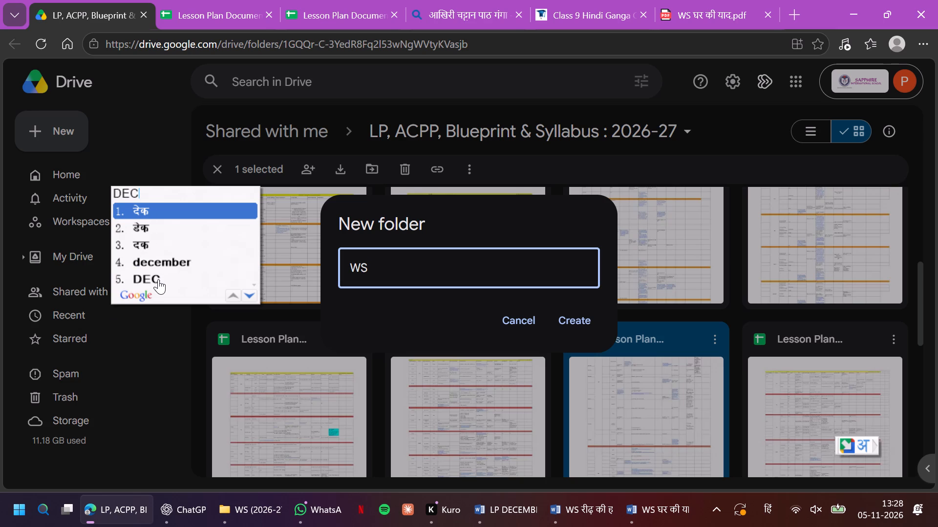
{"action": "type", "text": "EMBER"}
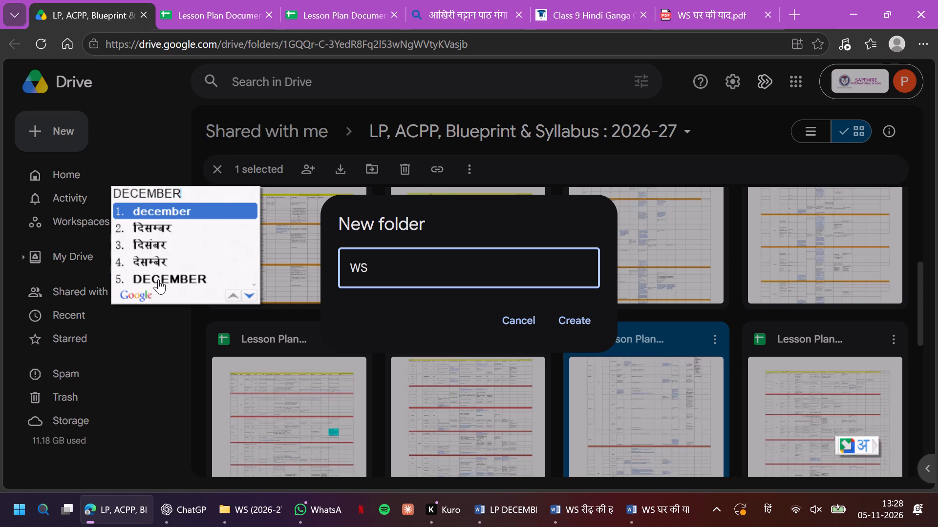
{"action": "left_click", "coordinate": [172, 274]}
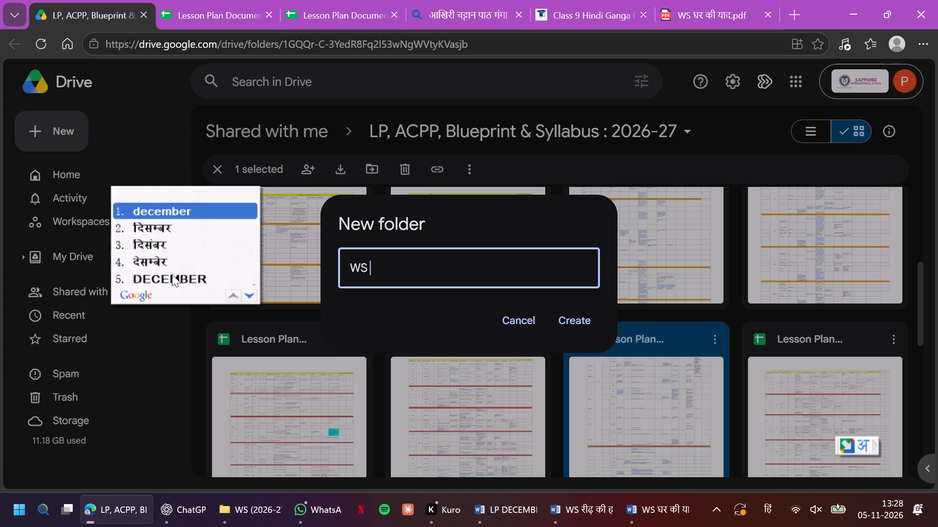
{"action": "left_click", "coordinate": [572, 328]}
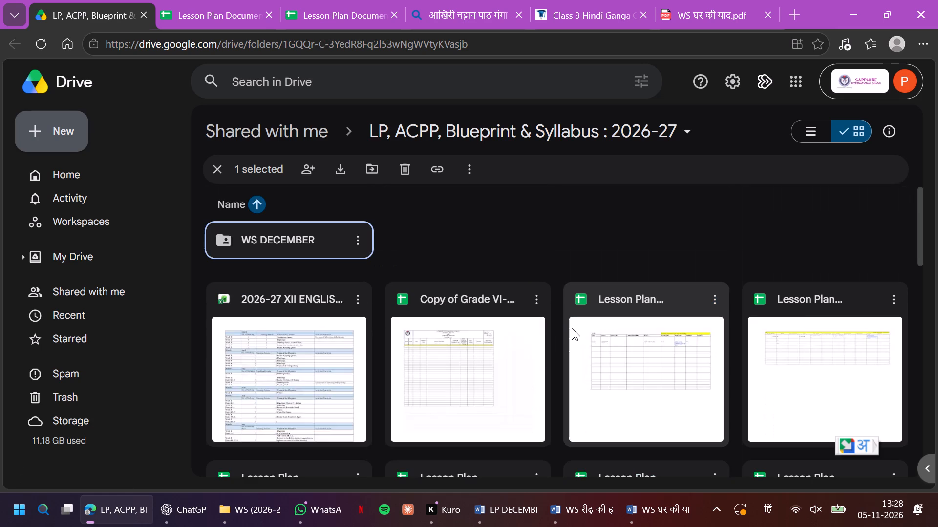
Open the WS DECEMBER folder and upload the LP DECEMBER PDF into it.
{"action": "double_click", "coordinate": [325, 248]}
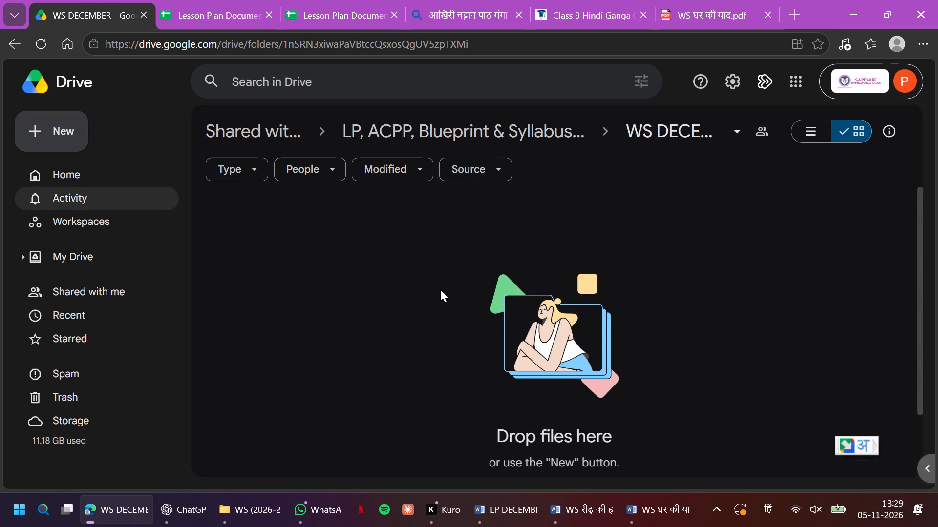
{"action": "left_click", "coordinate": [58, 138]}
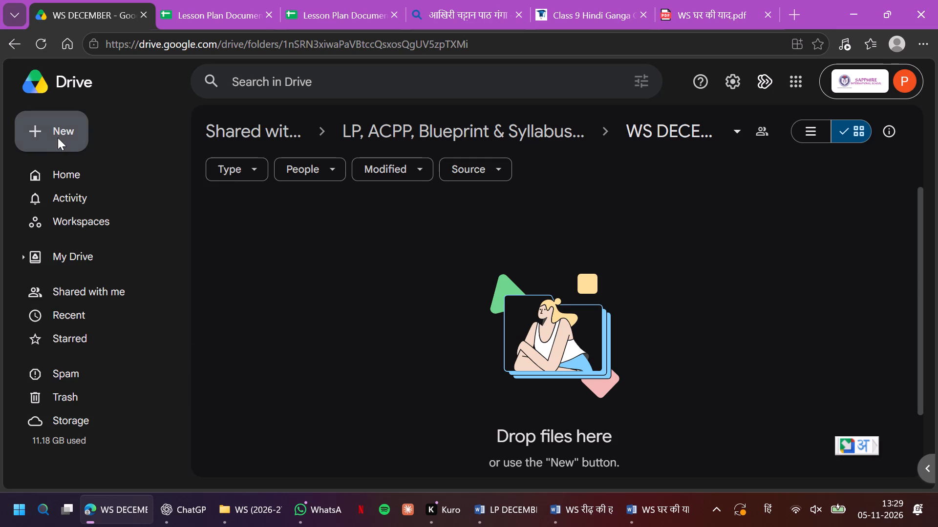
{"action": "left_click", "coordinate": [125, 164]}
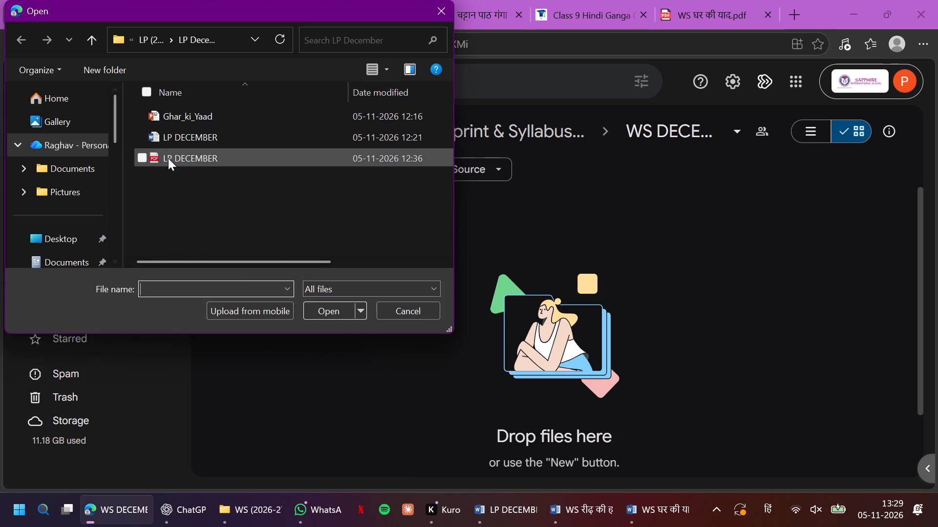
{"action": "left_click", "coordinate": [168, 158]}
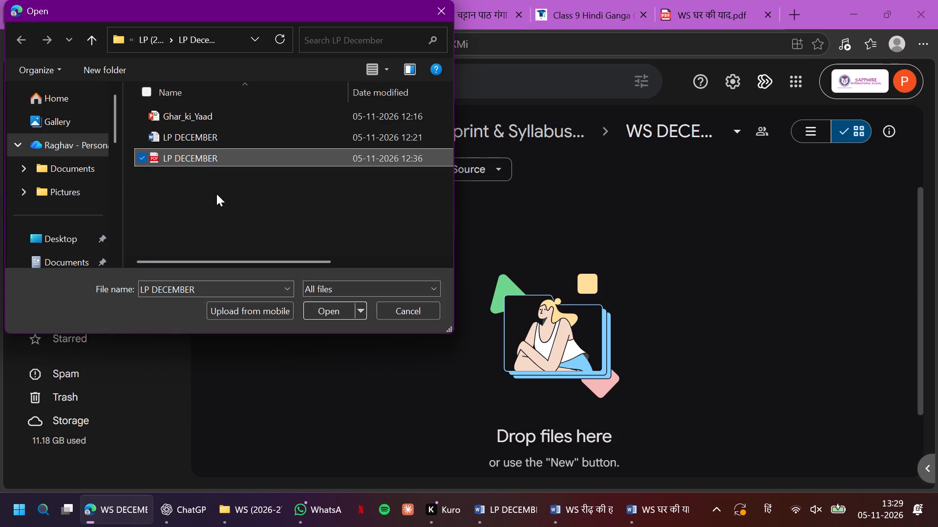
{"action": "left_click", "coordinate": [337, 308]}
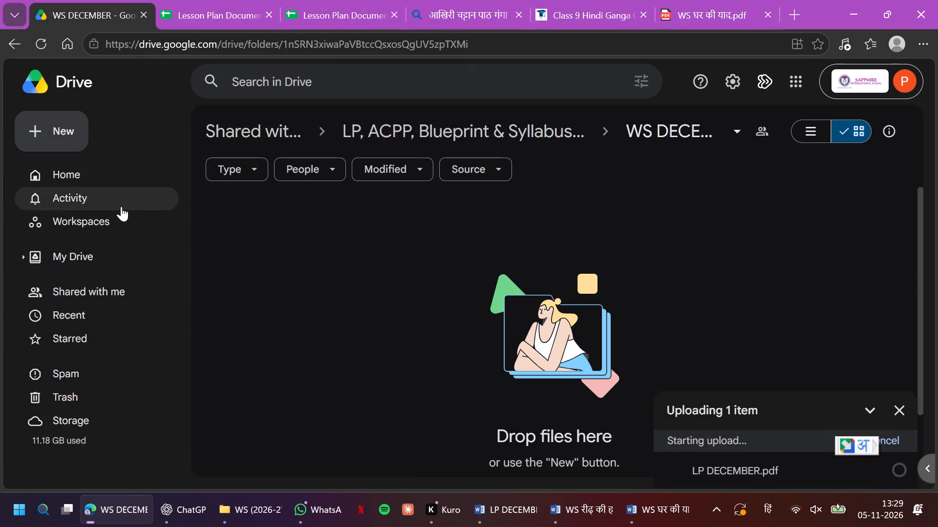
Upload the WS घर की याद PDF from Desktop, dell all data, CLASS 9 (2026 - 27 ), WS (2026-27), WS DECEMBER into the Drive folder.
{"action": "left_click", "coordinate": [66, 125]}
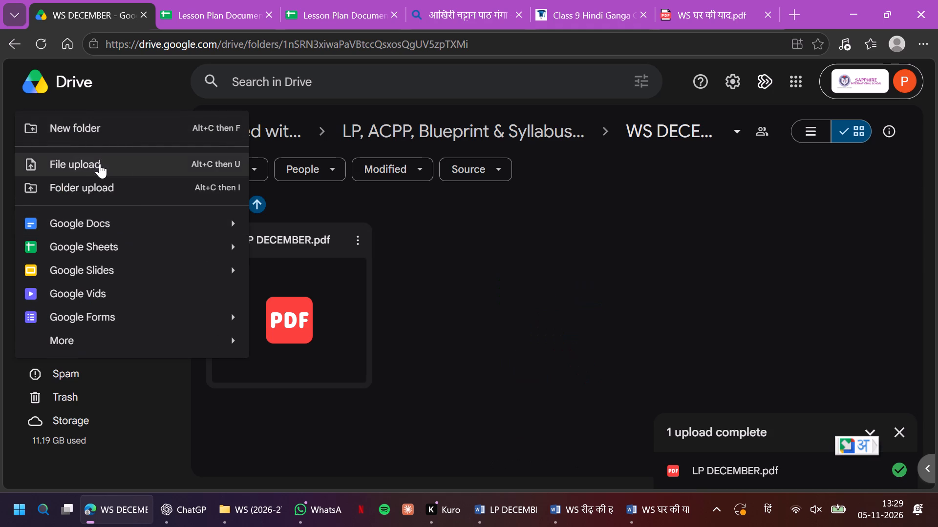
{"action": "left_click", "coordinate": [100, 163]}
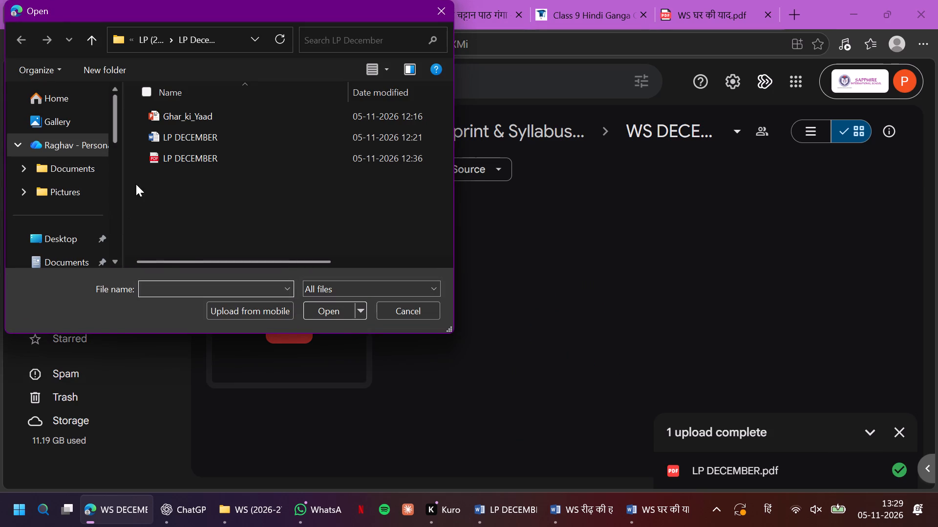
{"action": "left_click", "coordinate": [80, 243]}
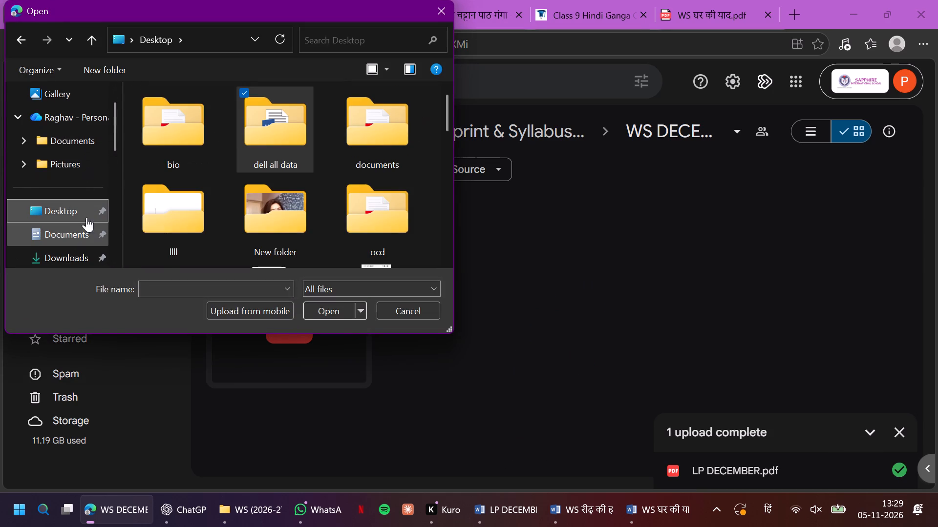
{"action": "double_click", "coordinate": [276, 125]}
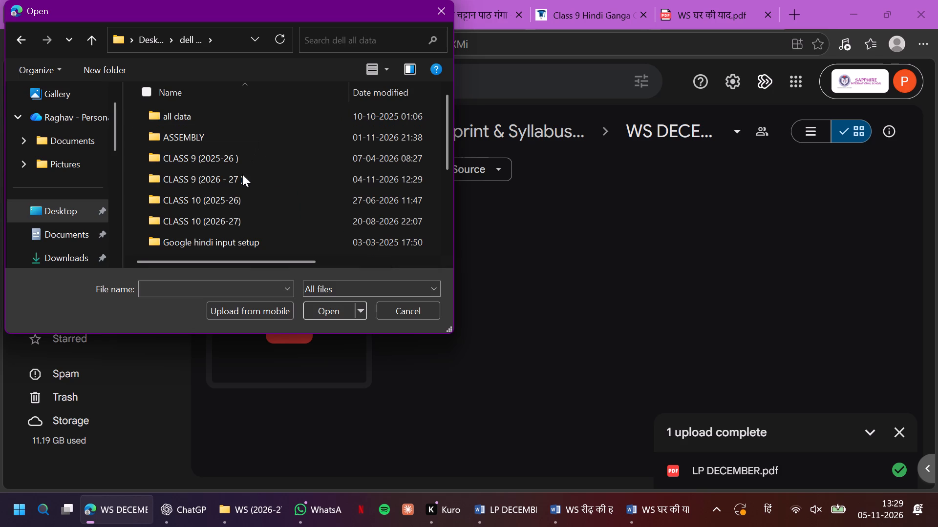
{"action": "double_click", "coordinate": [243, 180]}
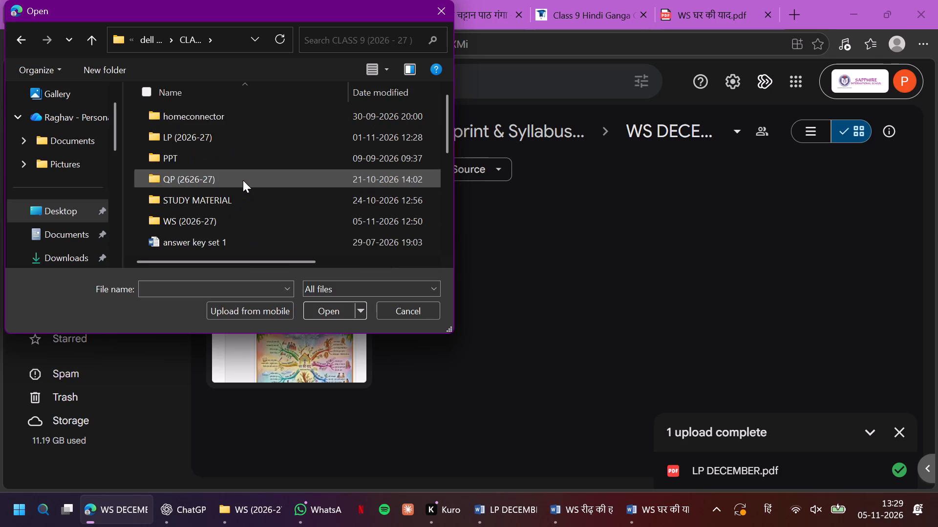
{"action": "double_click", "coordinate": [213, 212]}
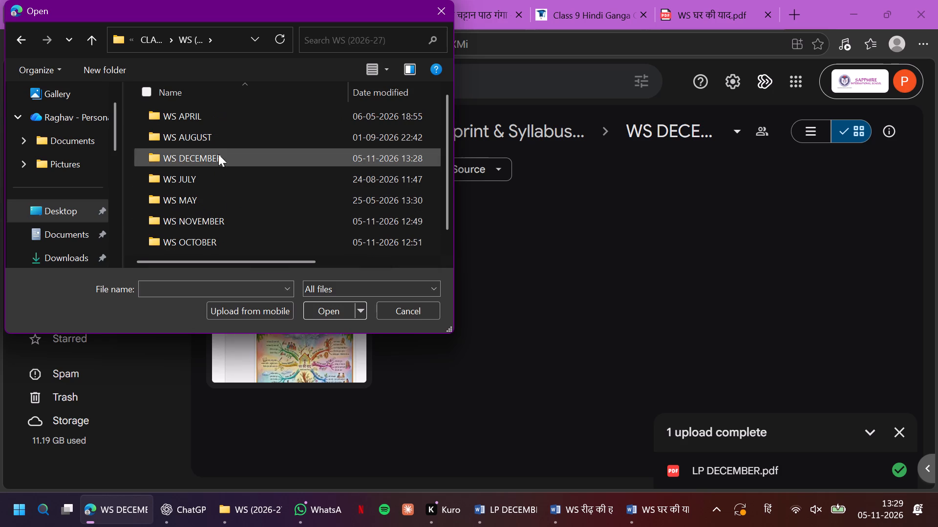
{"action": "double_click", "coordinate": [223, 157]}
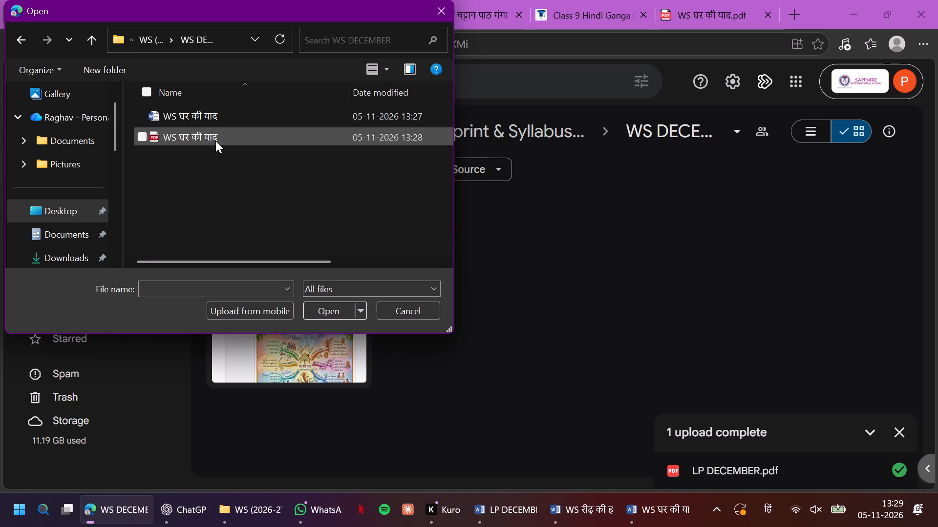
{"action": "left_click", "coordinate": [215, 141]}
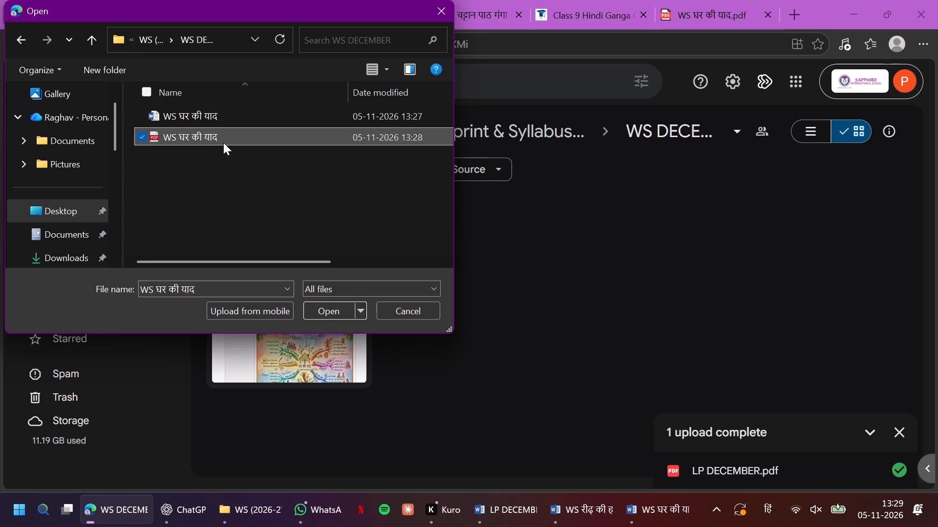
{"action": "left_click", "coordinate": [328, 308]}
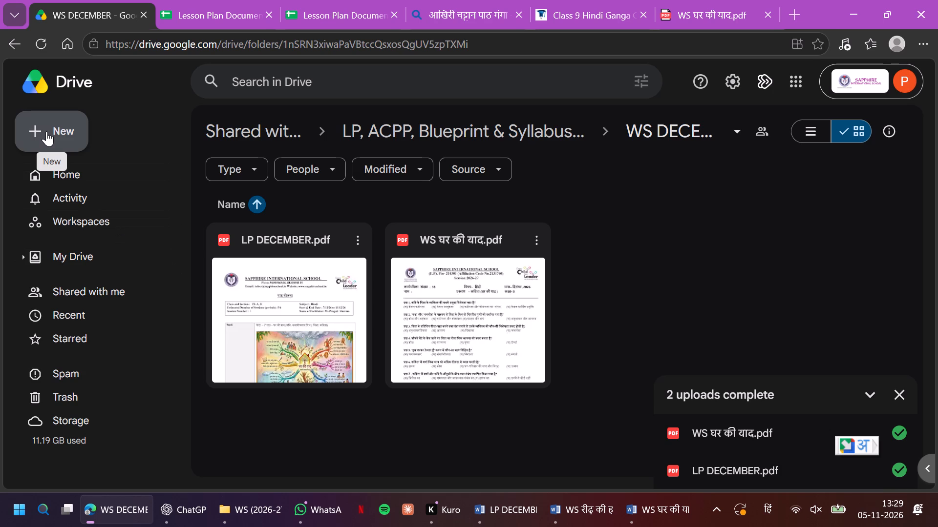
{"action": "left_click", "coordinate": [403, 403]}
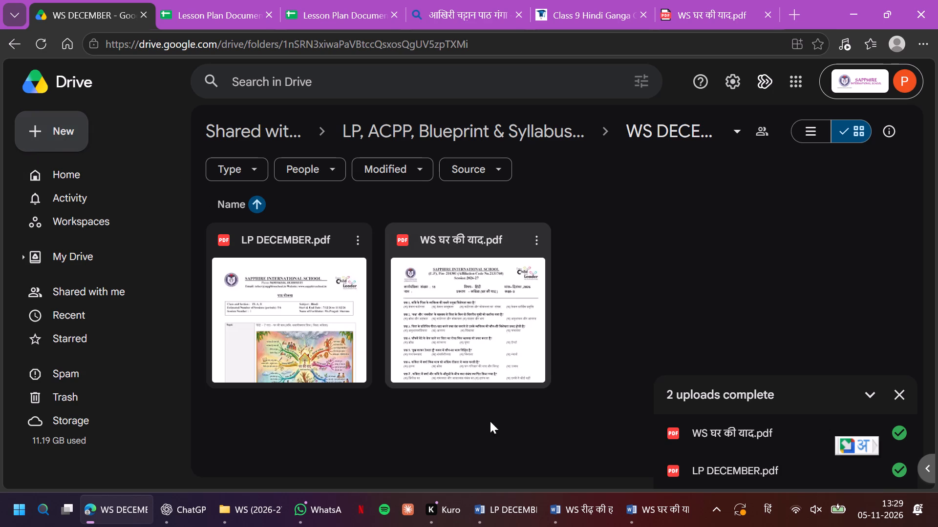
Copy the QUIZ Google Form link from the LP DECEMBER Word document.
{"action": "left_click", "coordinate": [510, 516]}
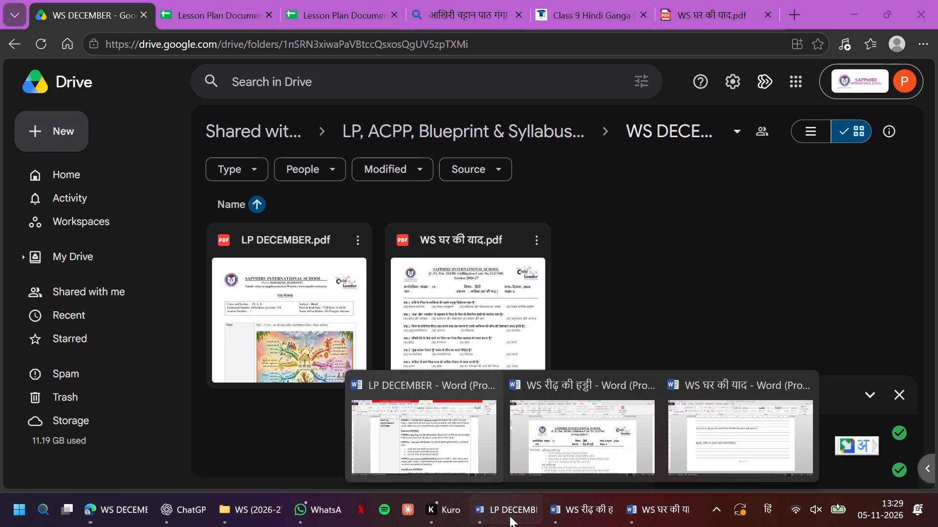
{"action": "scroll", "coordinate": [439, 332], "scroll_direction": "down", "scroll_amount": 2}
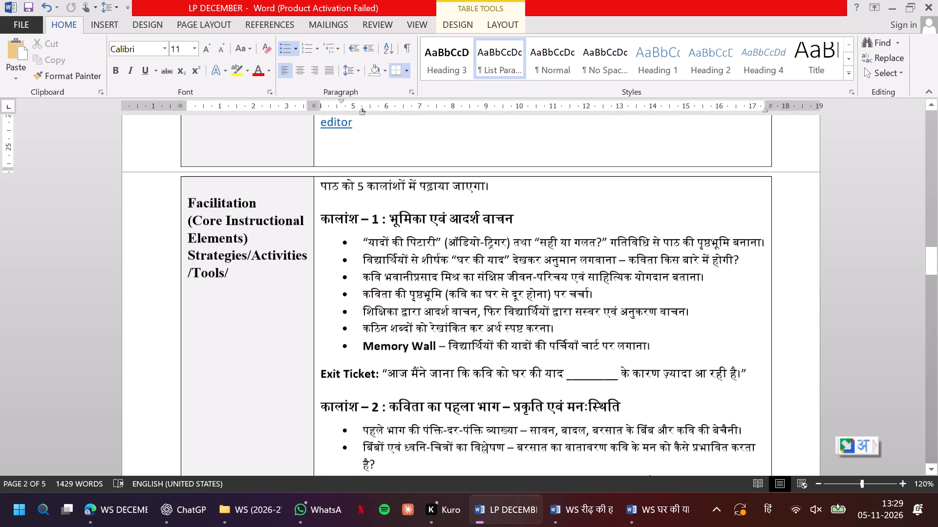
{"action": "left_click_drag", "start_coordinate": [353, 148], "coordinate": [358, 184]}
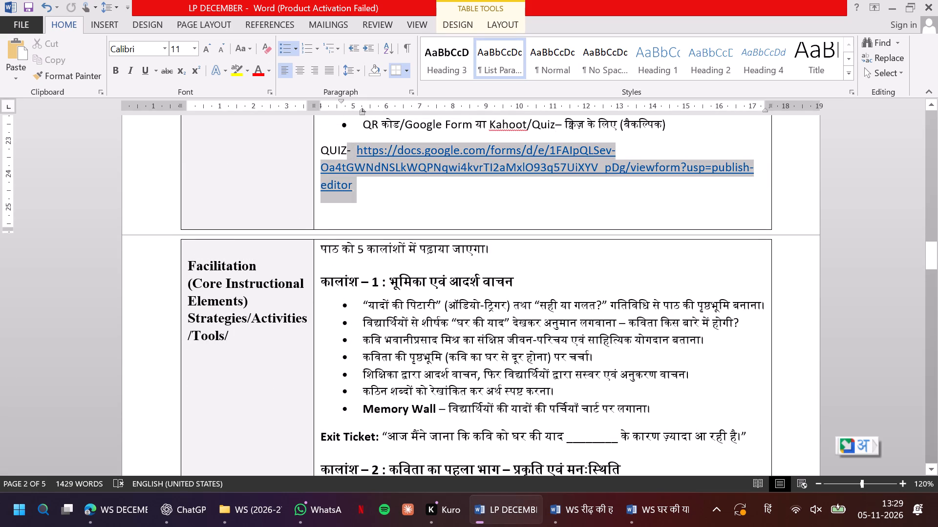
{"action": "left_click_drag", "start_coordinate": [358, 184], "coordinate": [357, 185]}
{"action": "key", "text": "ctrl+c"}
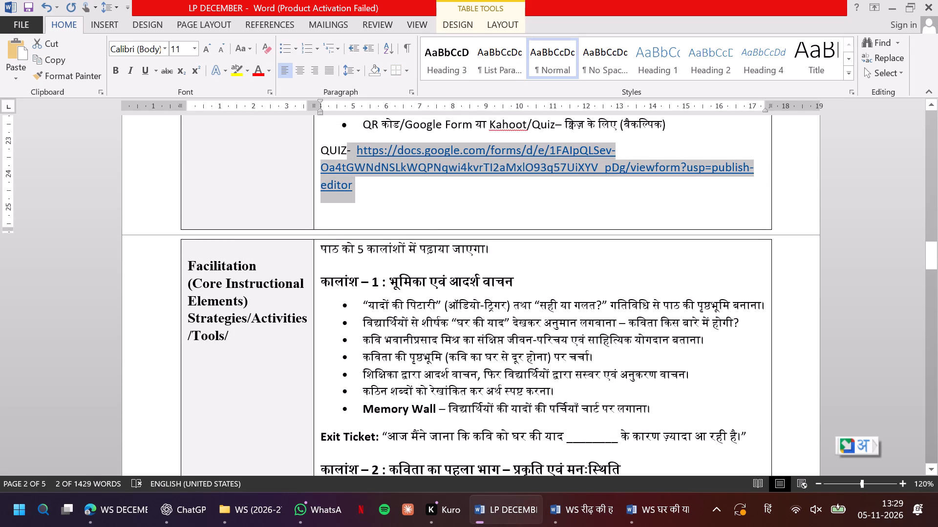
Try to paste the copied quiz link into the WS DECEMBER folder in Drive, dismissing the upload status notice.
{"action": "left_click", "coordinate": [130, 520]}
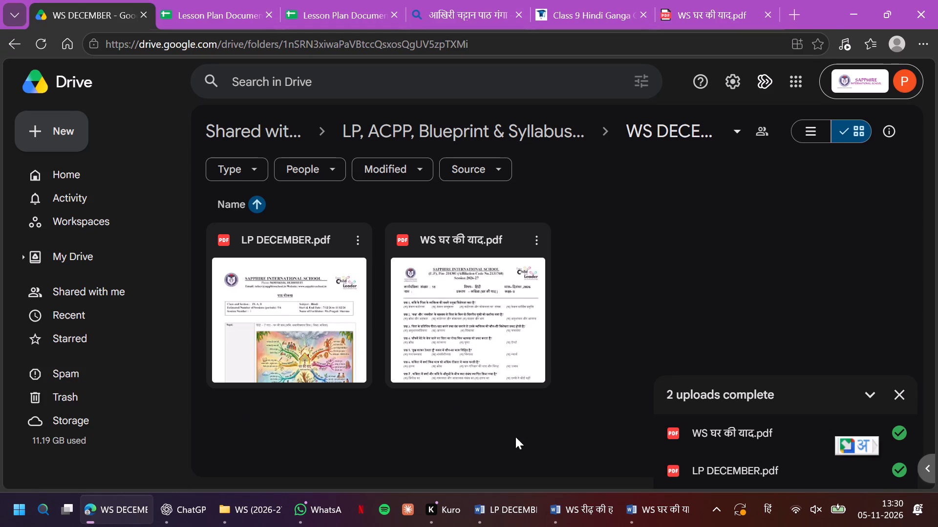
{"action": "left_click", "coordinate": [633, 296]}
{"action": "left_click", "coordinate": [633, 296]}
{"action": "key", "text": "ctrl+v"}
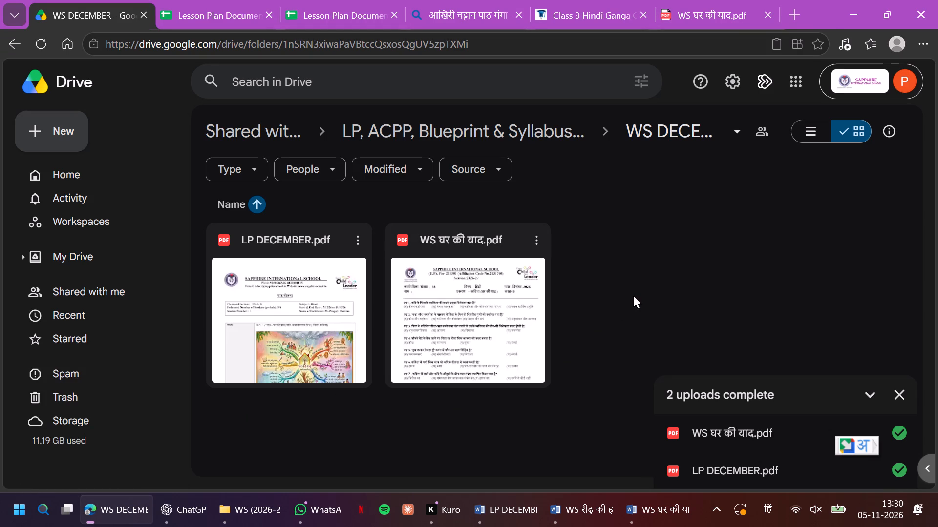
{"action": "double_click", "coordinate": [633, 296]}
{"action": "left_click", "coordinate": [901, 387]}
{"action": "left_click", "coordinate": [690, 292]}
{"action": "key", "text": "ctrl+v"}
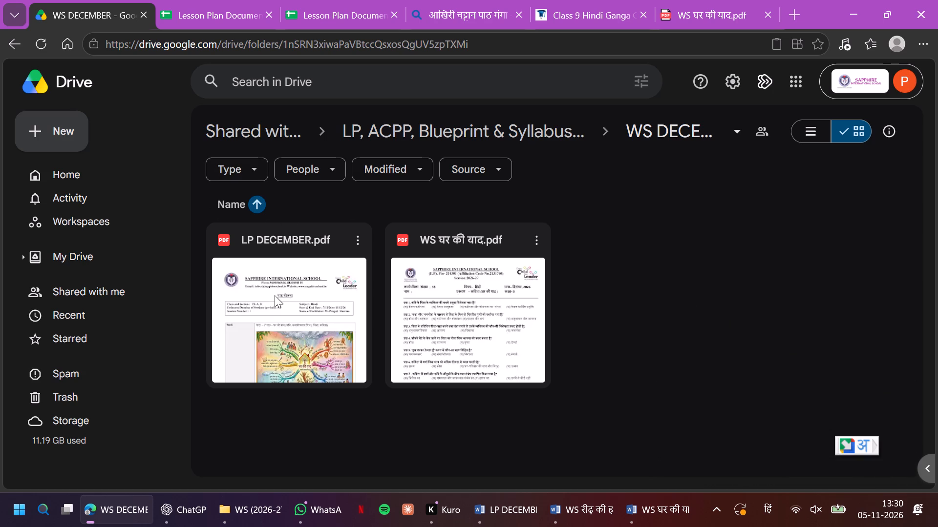
Open WS घर की याद.pdf from the WS DECEMBER folder in the Drive preview.
{"action": "left_click", "coordinate": [475, 311]}
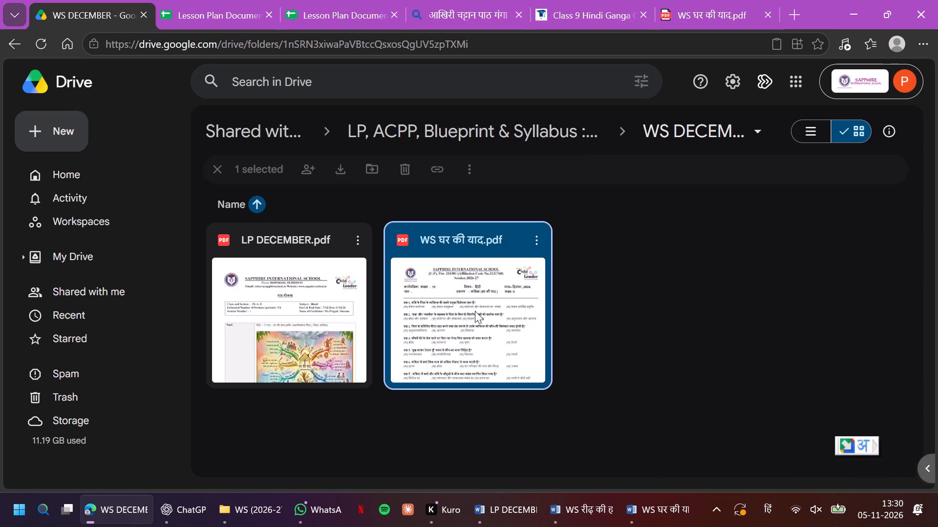
{"action": "double_click", "coordinate": [475, 311]}
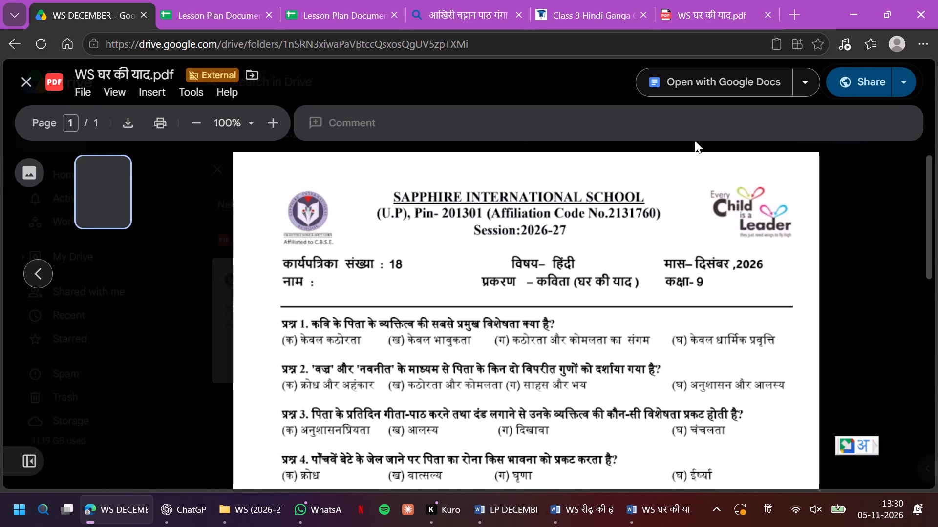
Open the sharing settings for WS घर की याद.pdf.
{"action": "double_click", "coordinate": [473, 260]}
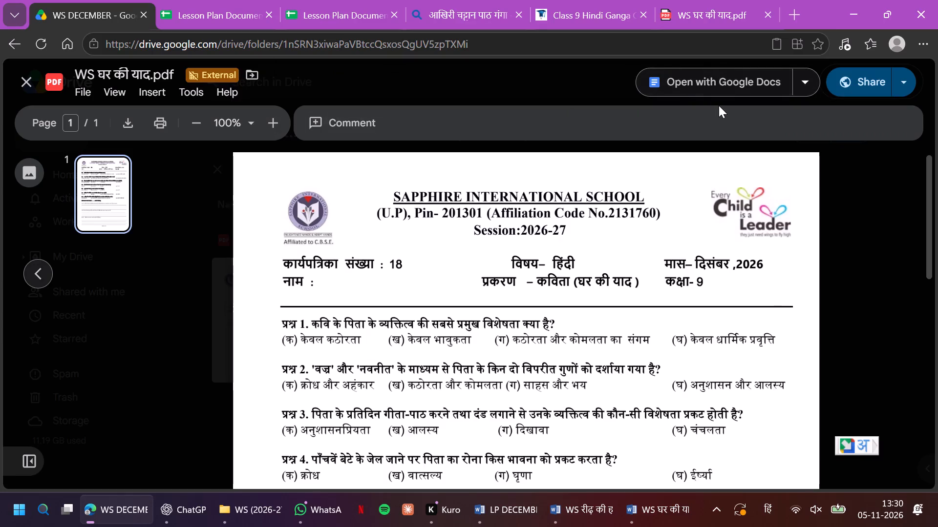
{"action": "left_click", "coordinate": [859, 93]}
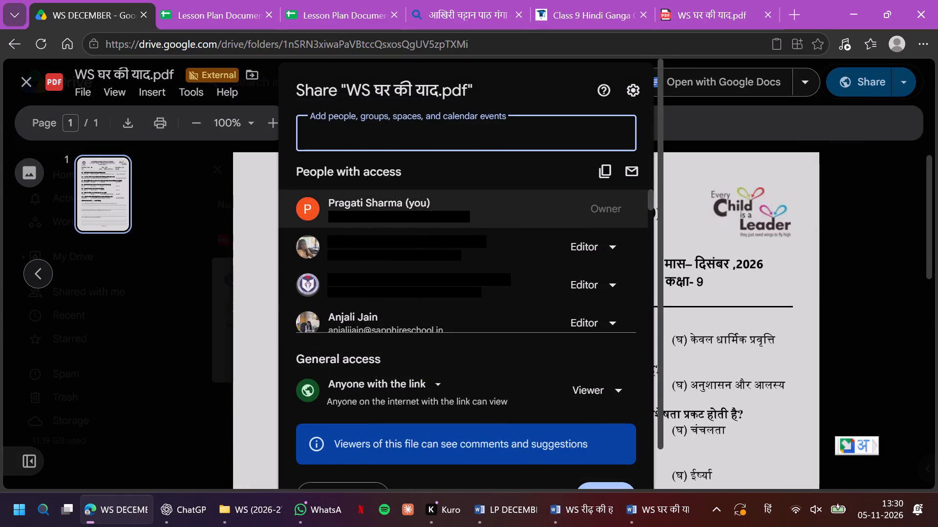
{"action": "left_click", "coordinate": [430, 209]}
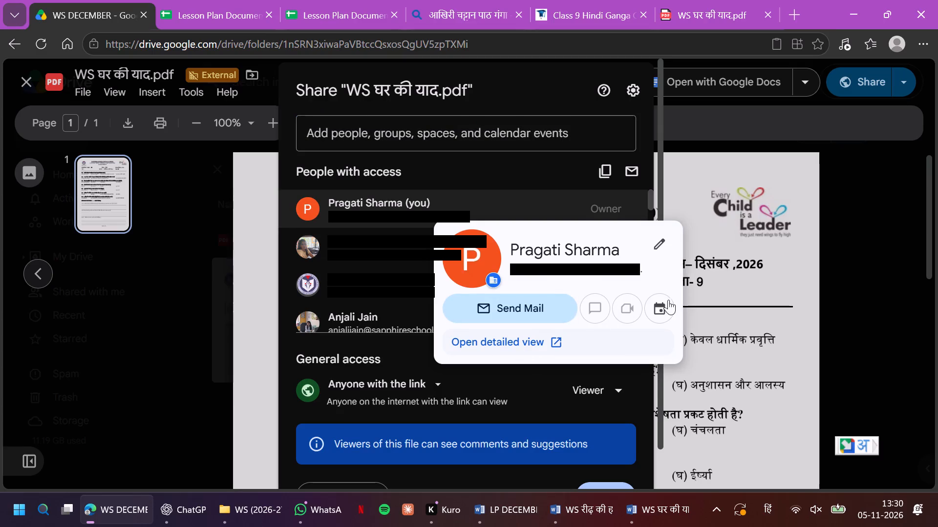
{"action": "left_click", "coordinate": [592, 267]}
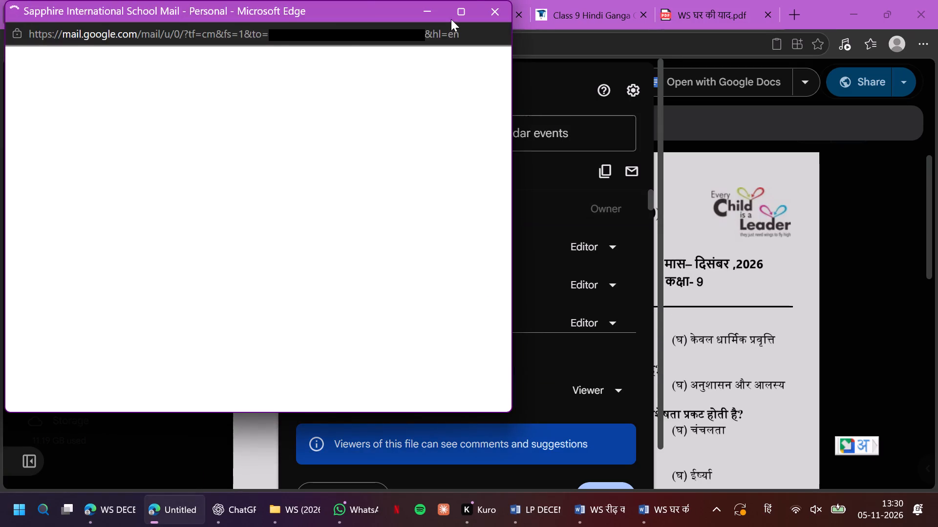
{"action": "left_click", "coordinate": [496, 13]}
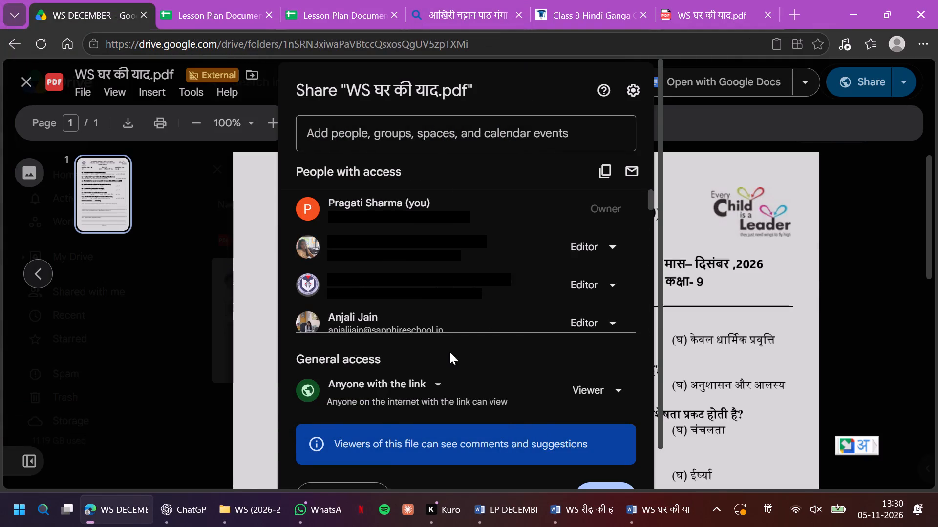
Copy the sharing link of WS घर की याद.pdf.
{"action": "scroll", "coordinate": [384, 415], "scroll_direction": "down", "scroll_amount": 2}
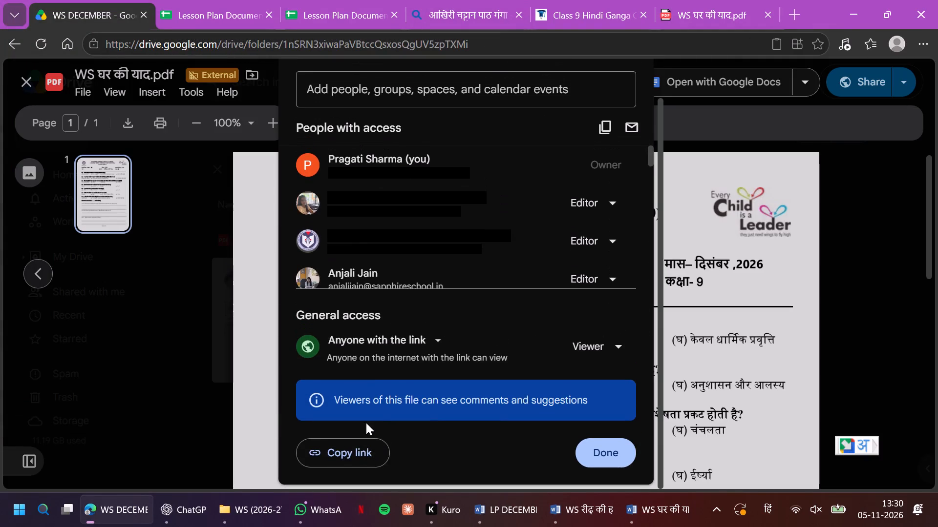
{"action": "left_click", "coordinate": [352, 449]}
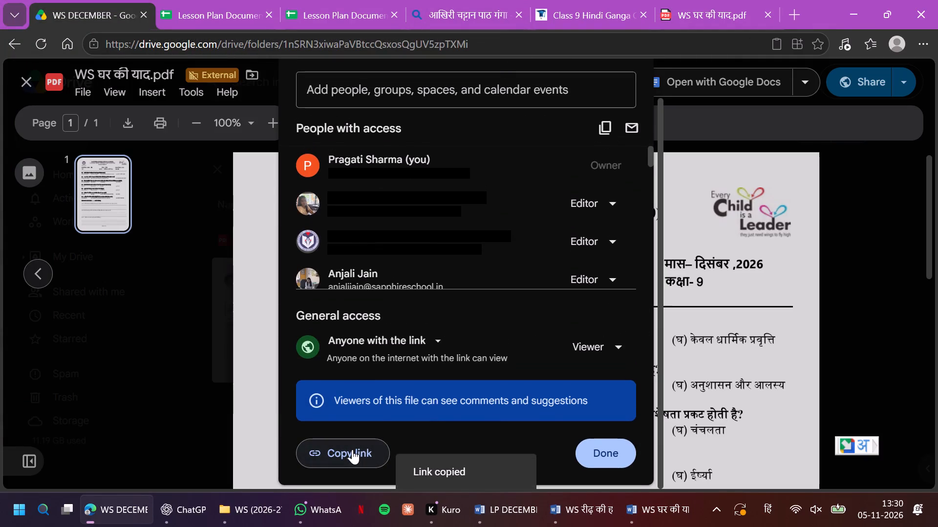
{"action": "left_click", "coordinate": [352, 449]}
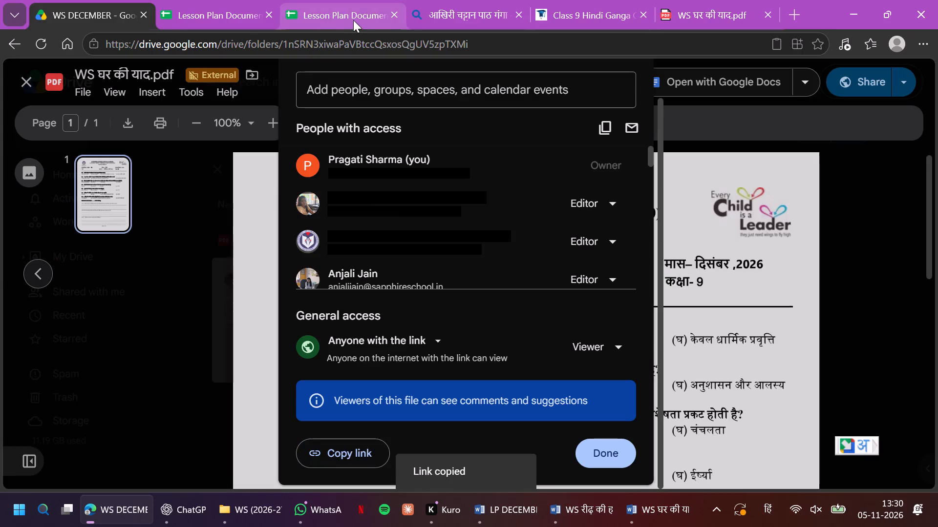
Add the copied link as a file chip in the December HINDI row's Worksheets cell of the Grade IX lesson plan spreadsheet.
{"action": "left_click", "coordinate": [353, 20]}
{"action": "scroll", "coordinate": [359, 328], "scroll_direction": "down", "scroll_amount": 1}
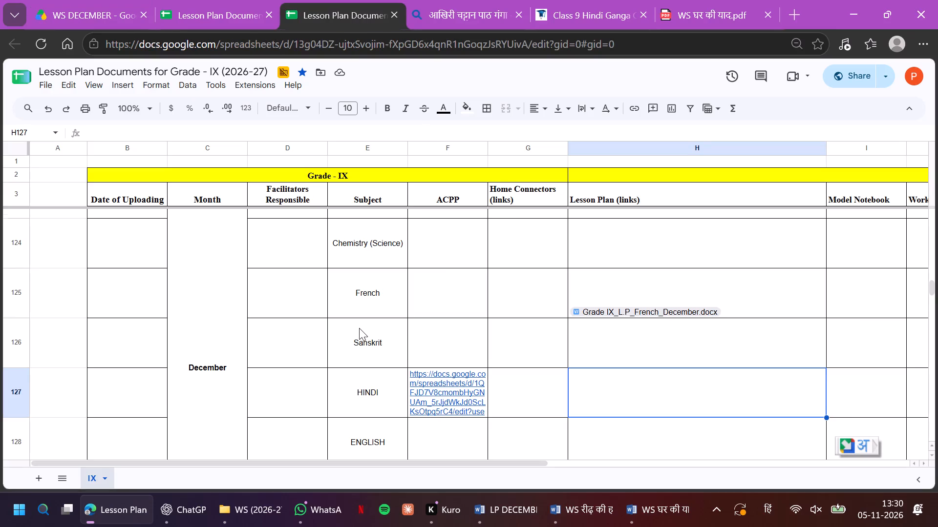
{"action": "scroll", "coordinate": [359, 328], "scroll_direction": "down", "scroll_amount": 1}
{"action": "scroll", "coordinate": [359, 328], "scroll_direction": "up", "scroll_amount": 1}
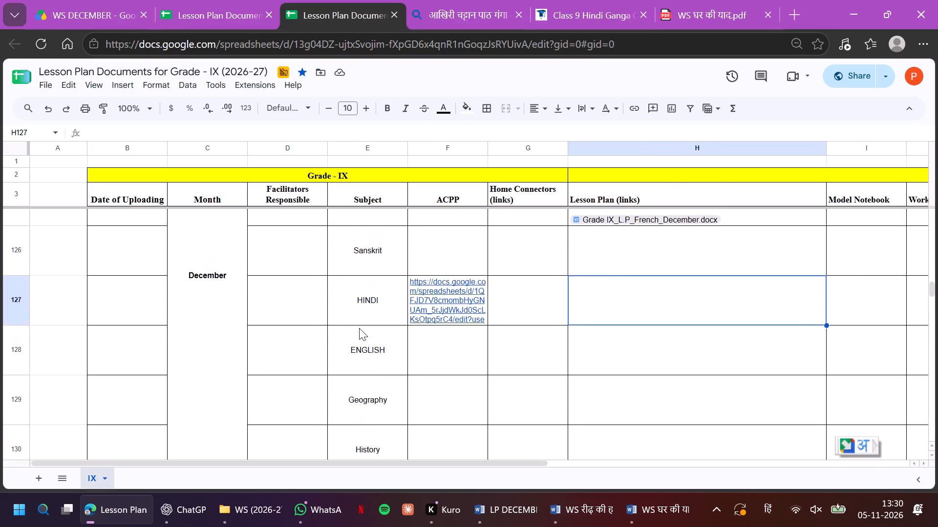
{"action": "scroll", "coordinate": [359, 328], "scroll_direction": "up", "scroll_amount": 1}
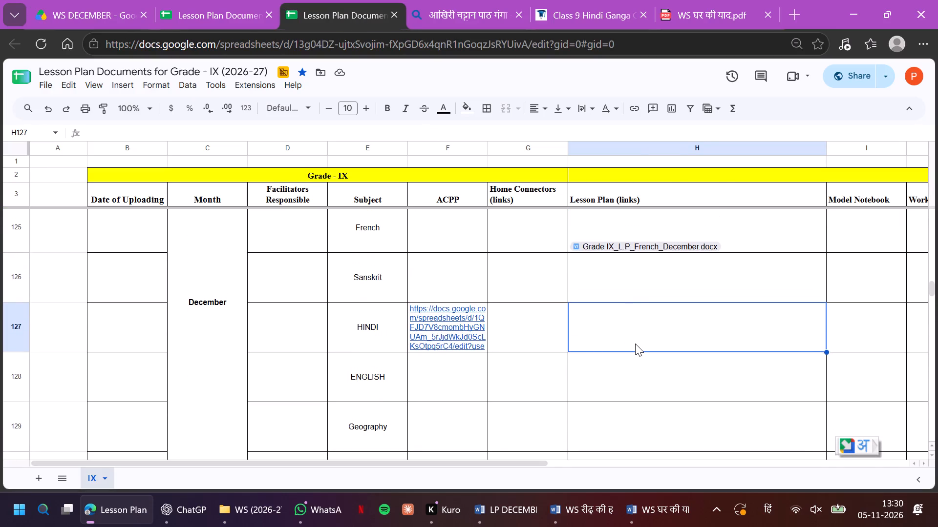
{"action": "scroll", "coordinate": [897, 327], "scroll_direction": "left", "scroll_amount": 1}
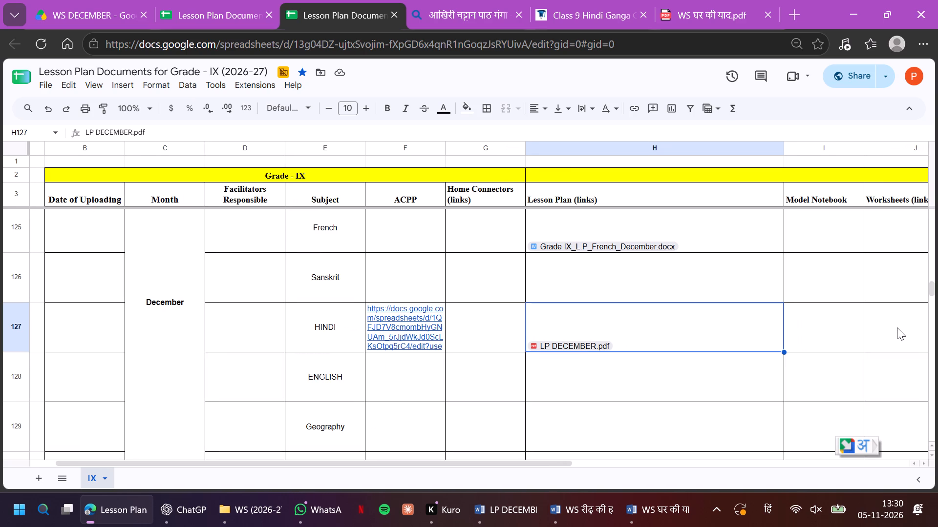
{"action": "scroll", "coordinate": [897, 327], "scroll_direction": "left", "scroll_amount": 1}
{"action": "left_click", "coordinate": [897, 327]}
{"action": "key", "text": "ctrl+v"}
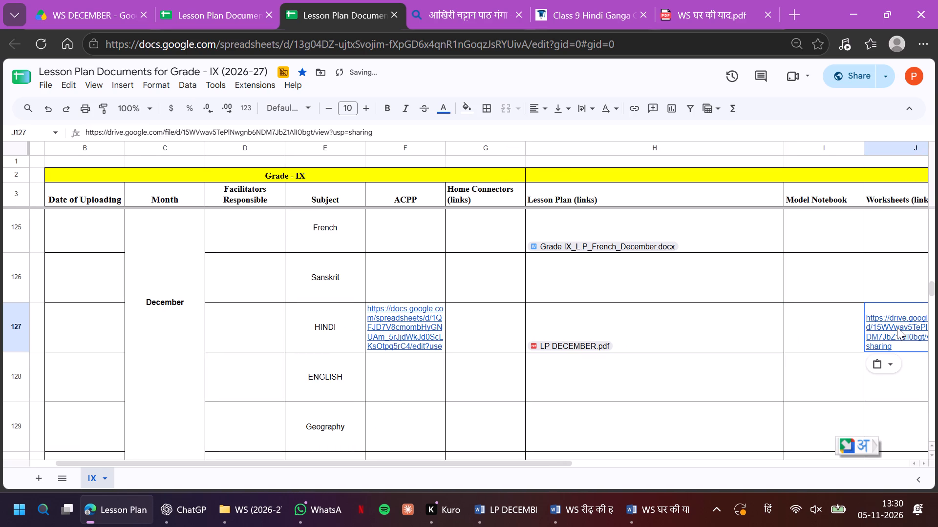
{"action": "left_click", "coordinate": [854, 288]}
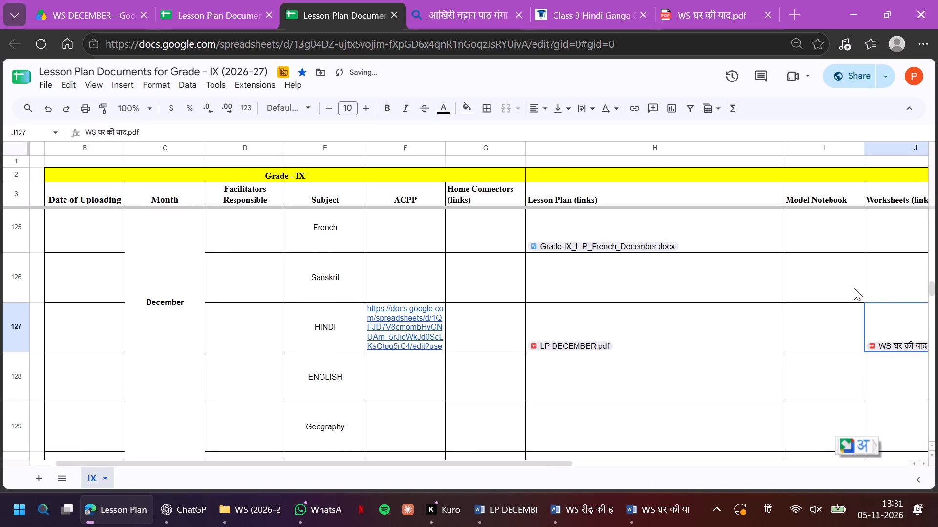
Review the December HINDI row's entries across the Lesson Plan and Worksheets columns and the neighbouring subject rows.
{"action": "scroll", "coordinate": [758, 360], "scroll_direction": "left", "scroll_amount": 1}
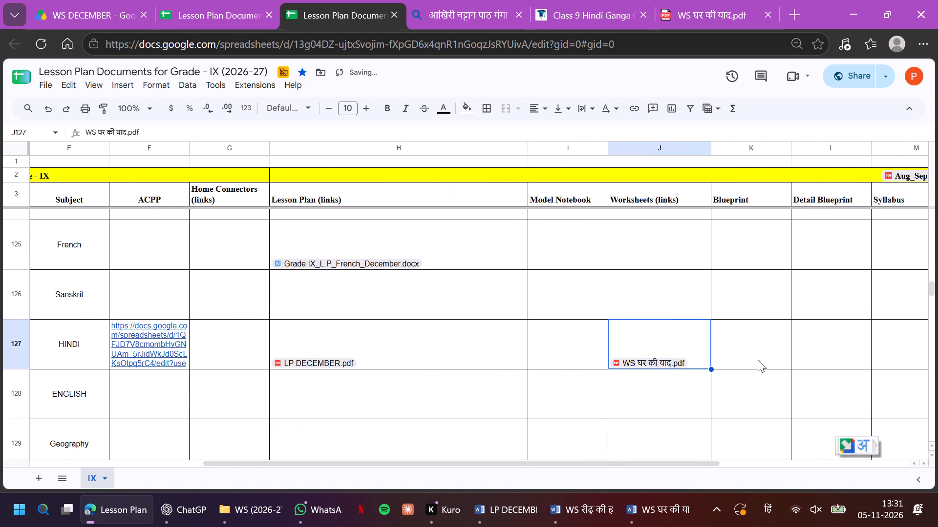
{"action": "scroll", "coordinate": [758, 360], "scroll_direction": "left", "scroll_amount": 1}
{"action": "scroll", "coordinate": [758, 360], "scroll_direction": "right", "scroll_amount": 1}
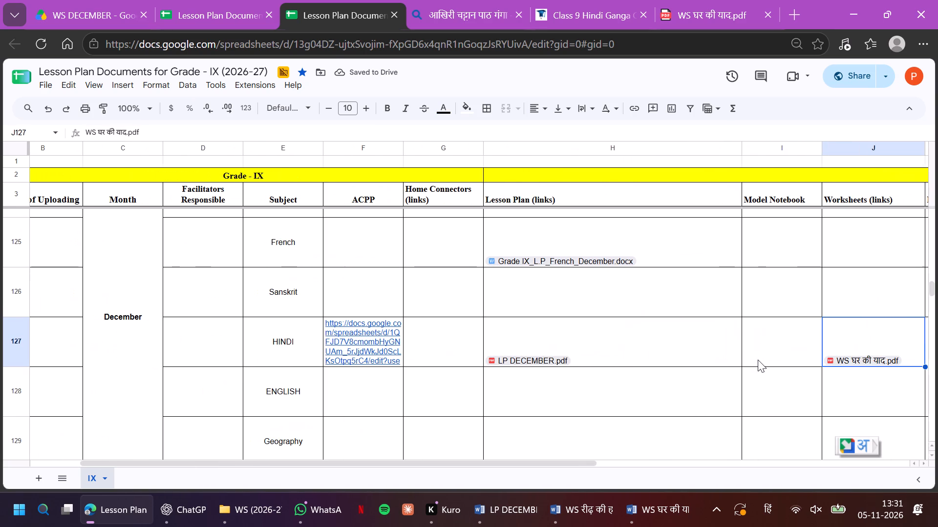
{"action": "scroll", "coordinate": [758, 360], "scroll_direction": "right", "scroll_amount": 2}
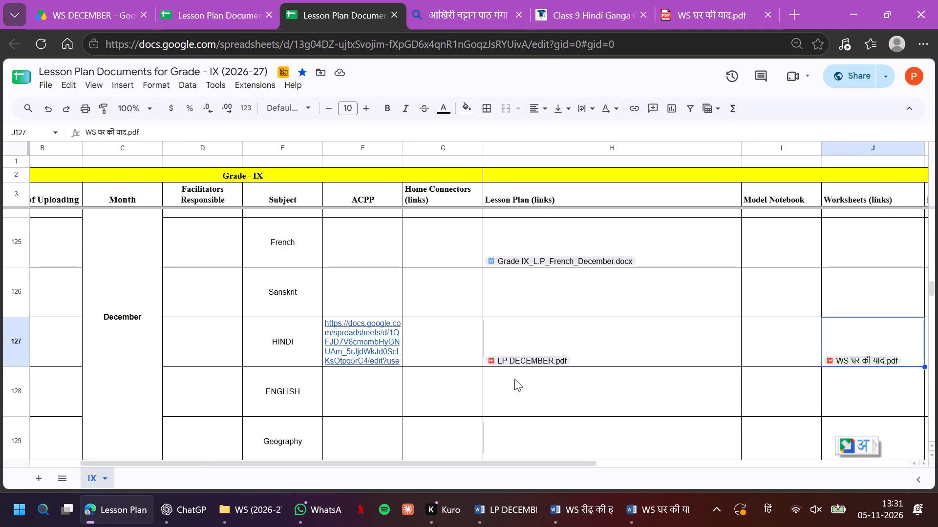
{"action": "scroll", "coordinate": [516, 378], "scroll_direction": "up", "scroll_amount": 2}
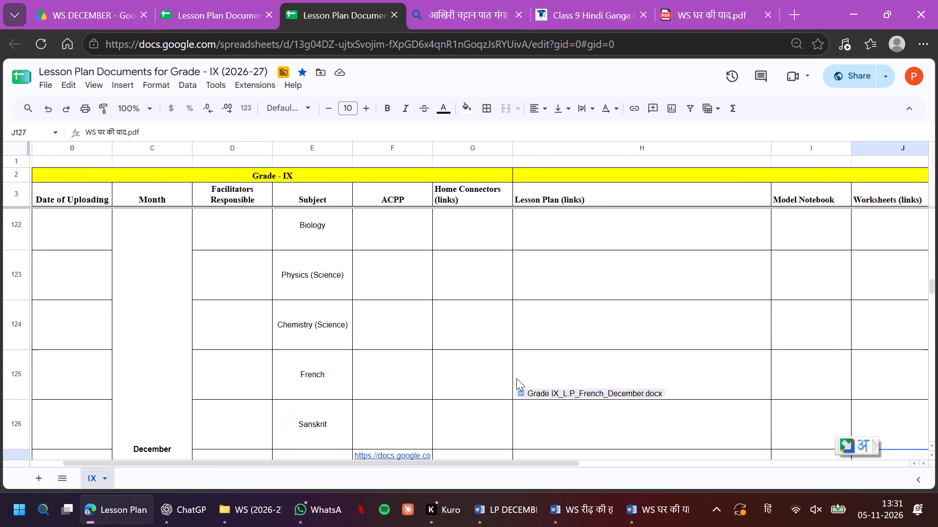
{"action": "scroll", "coordinate": [516, 378], "scroll_direction": "down", "scroll_amount": 1}
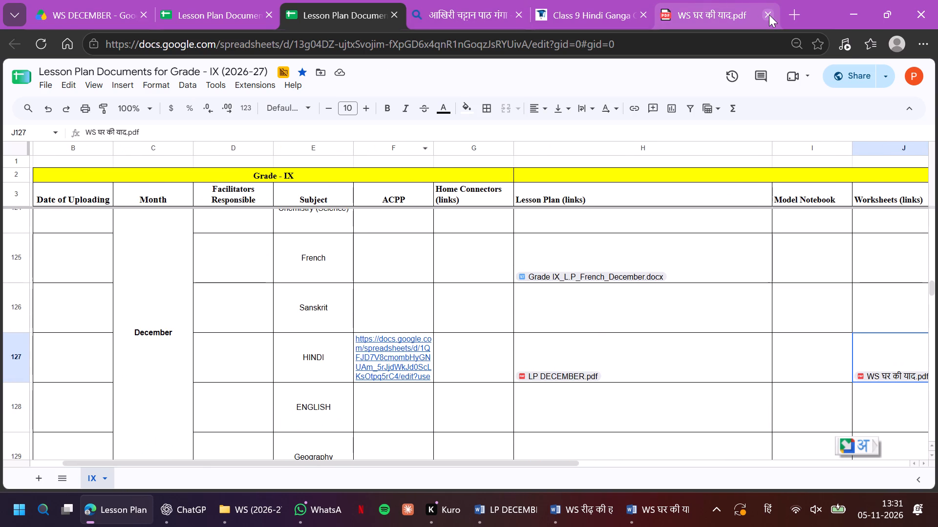
Close all open browser tabs, including the worksheet PDF, the reference pages, both Lesson Plan Documents sheets and the WS DECEMBER folder.
{"action": "left_click", "coordinate": [769, 15]}
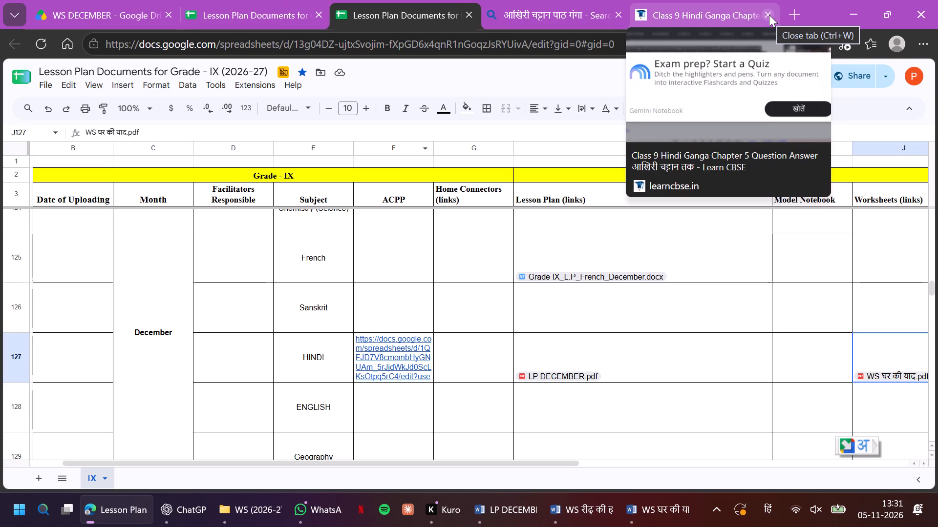
{"action": "left_click", "coordinate": [769, 15]}
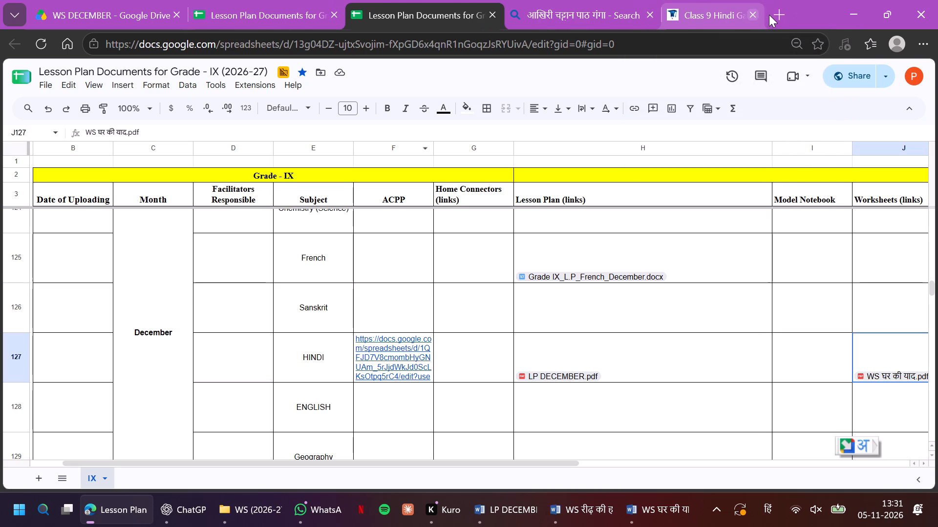
{"action": "left_click", "coordinate": [714, 12]}
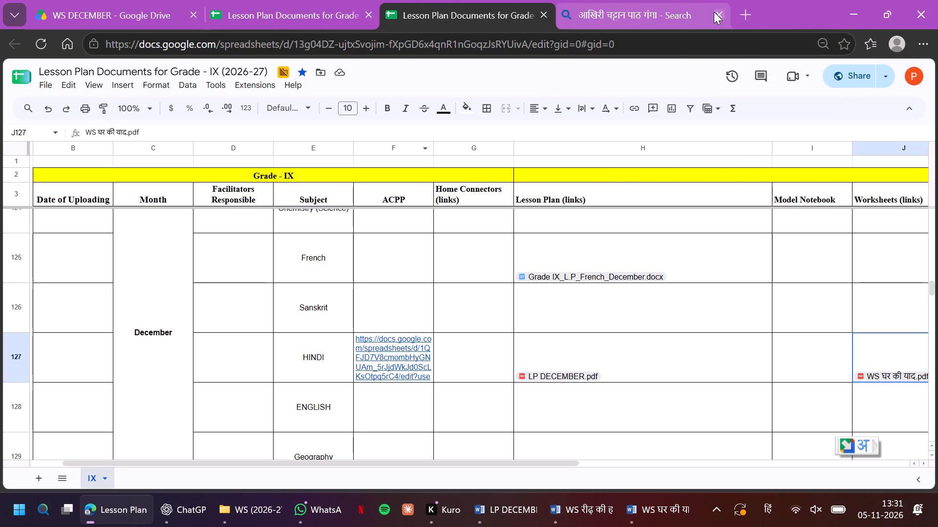
{"action": "left_click", "coordinate": [545, 16]}
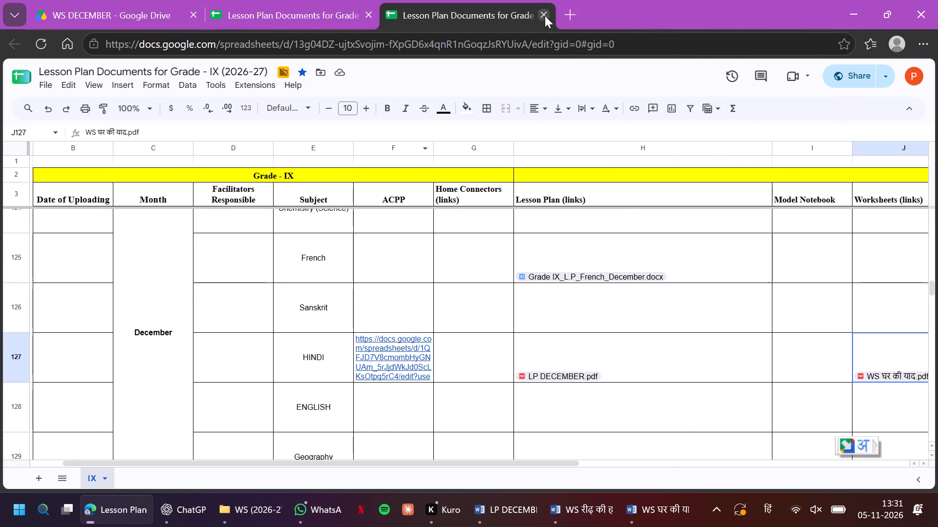
{"action": "left_click", "coordinate": [369, 15]}
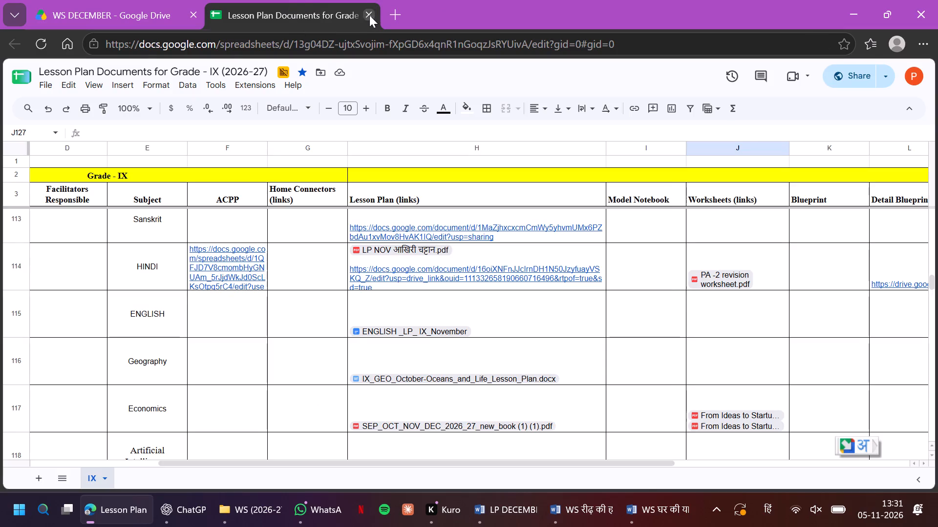
{"action": "left_click", "coordinate": [190, 17]}
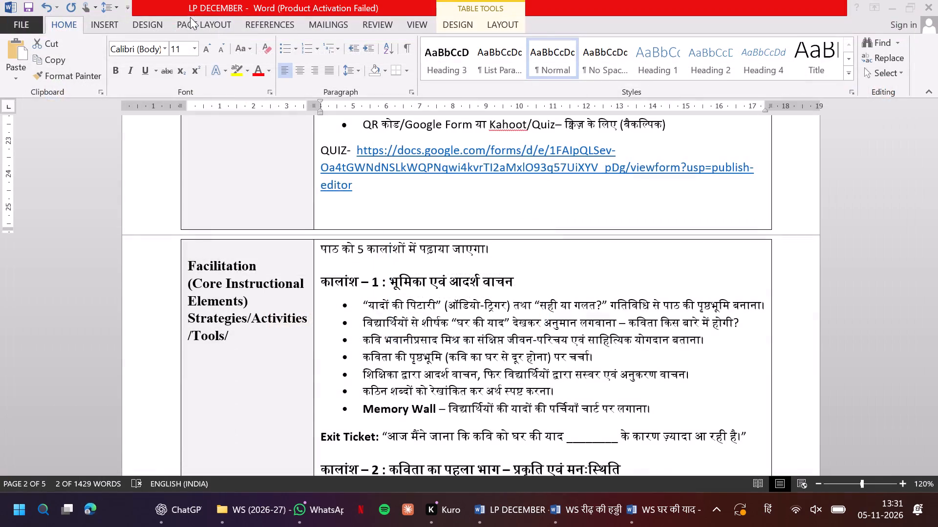
Close the LP DECEMBER and WS घर की याद Word documents, saving the changes to both.
{"action": "left_click", "coordinate": [932, 3]}
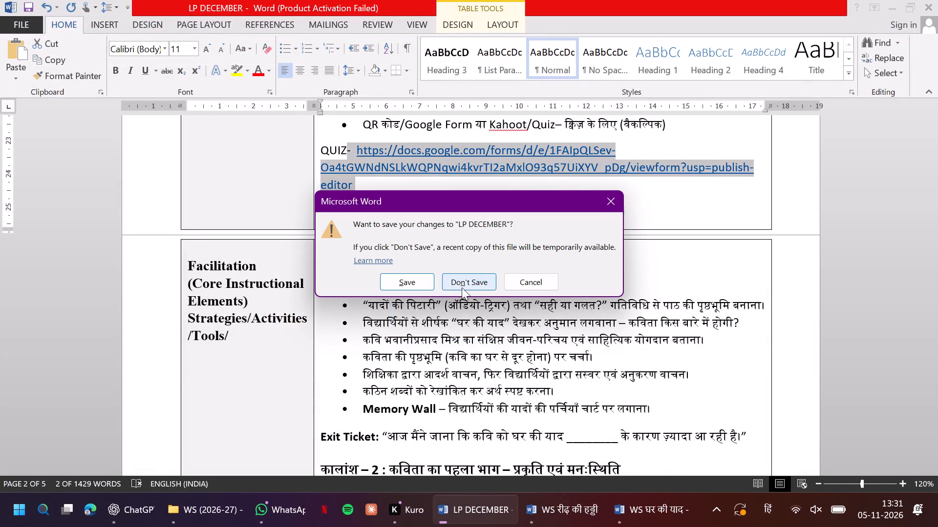
{"action": "left_click", "coordinate": [415, 285]}
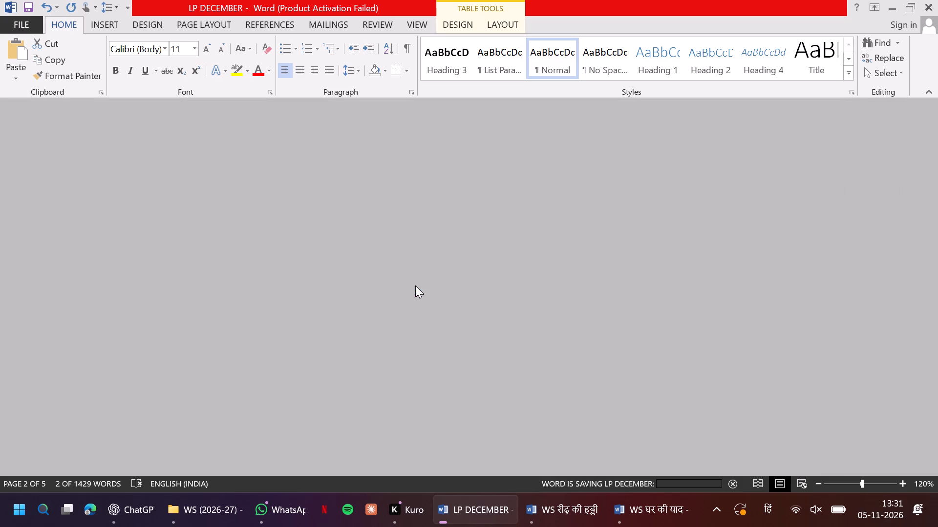
{"action": "left_click", "coordinate": [929, 2]}
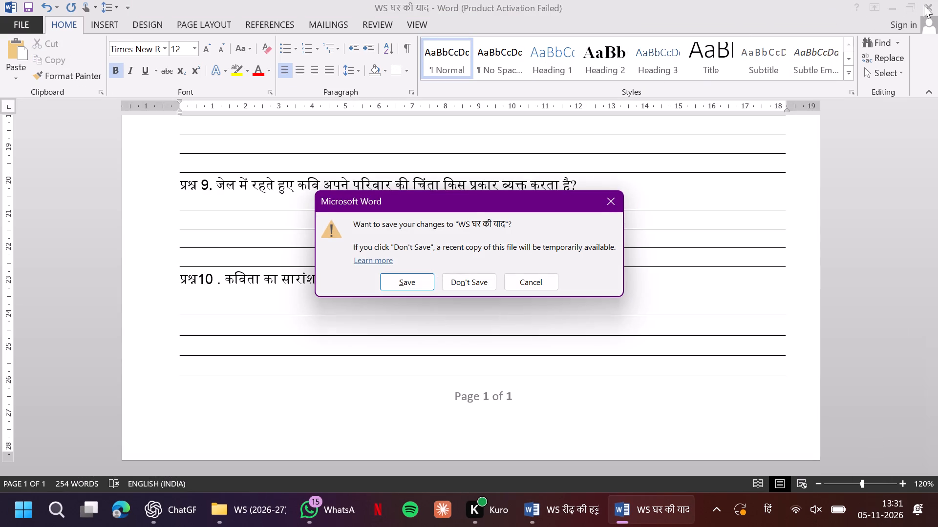
{"action": "left_click", "coordinate": [409, 284]}
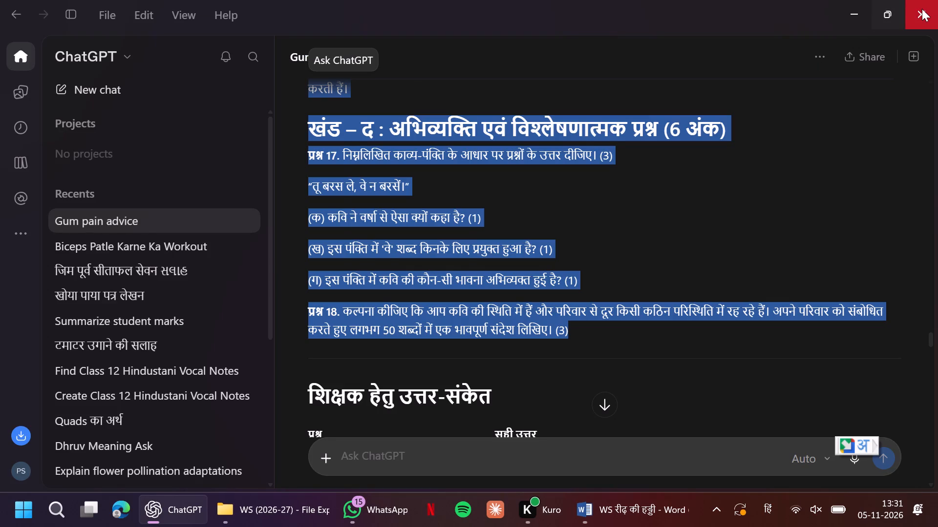
Close the ChatGPT window.
{"action": "left_click", "coordinate": [922, 9]}
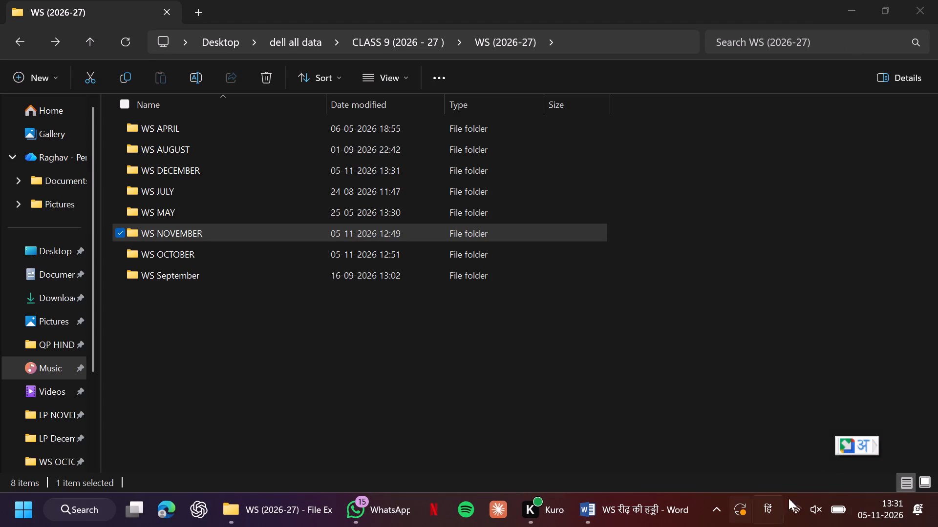
Show the hidden background apps in the system tray.
{"action": "left_click", "coordinate": [710, 510]}
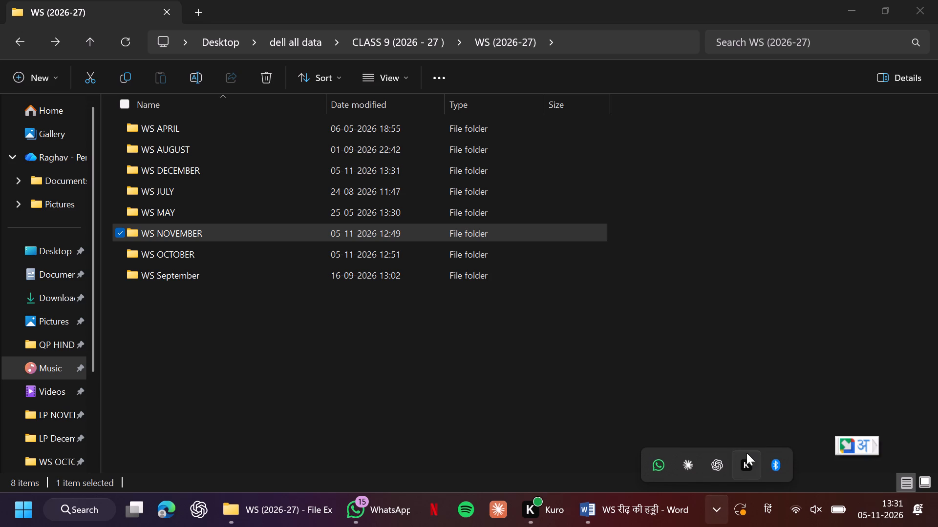